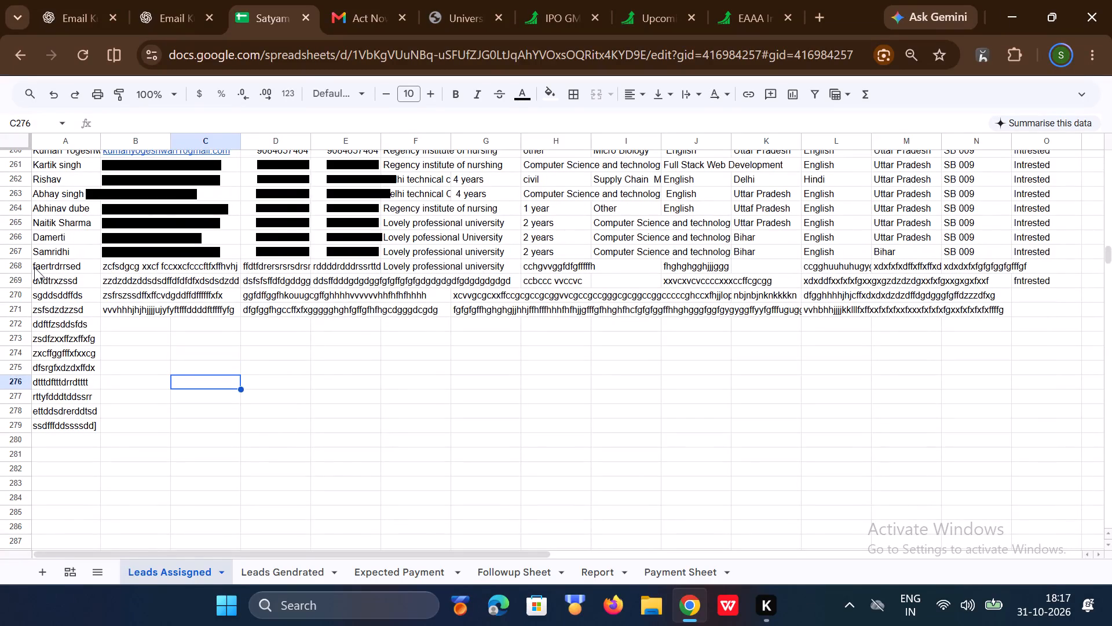
Clear the gibberish entries below the last lead, in the range A268:O280.
{"action": "left_click_drag", "start_coordinate": [34, 267], "coordinate": [729, 417]}
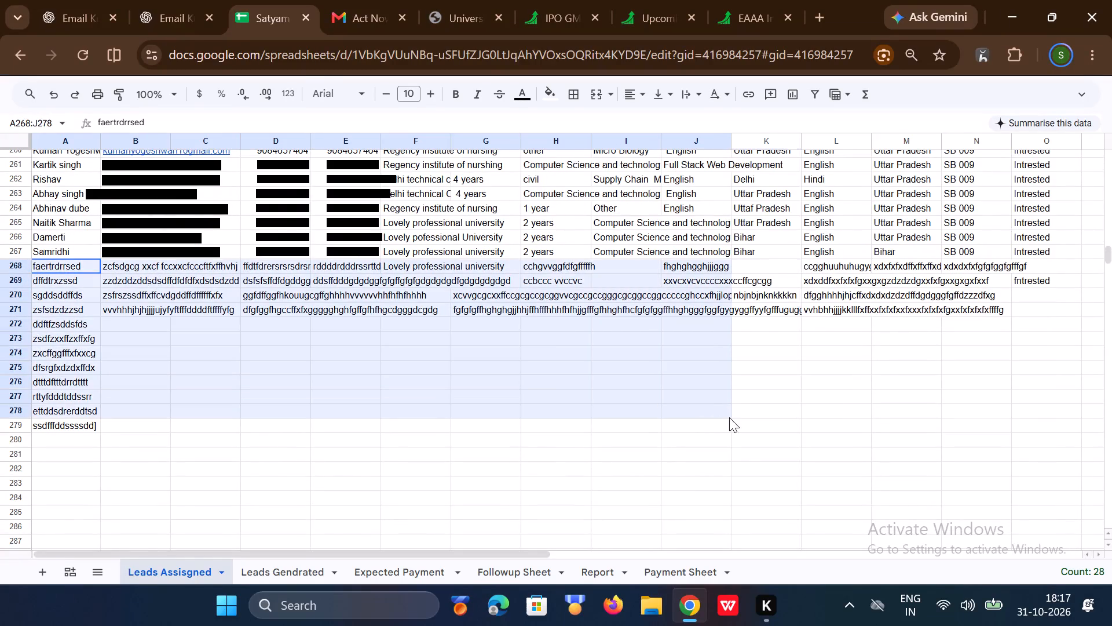
{"action": "left_click_drag", "start_coordinate": [729, 417], "coordinate": [963, 418]}
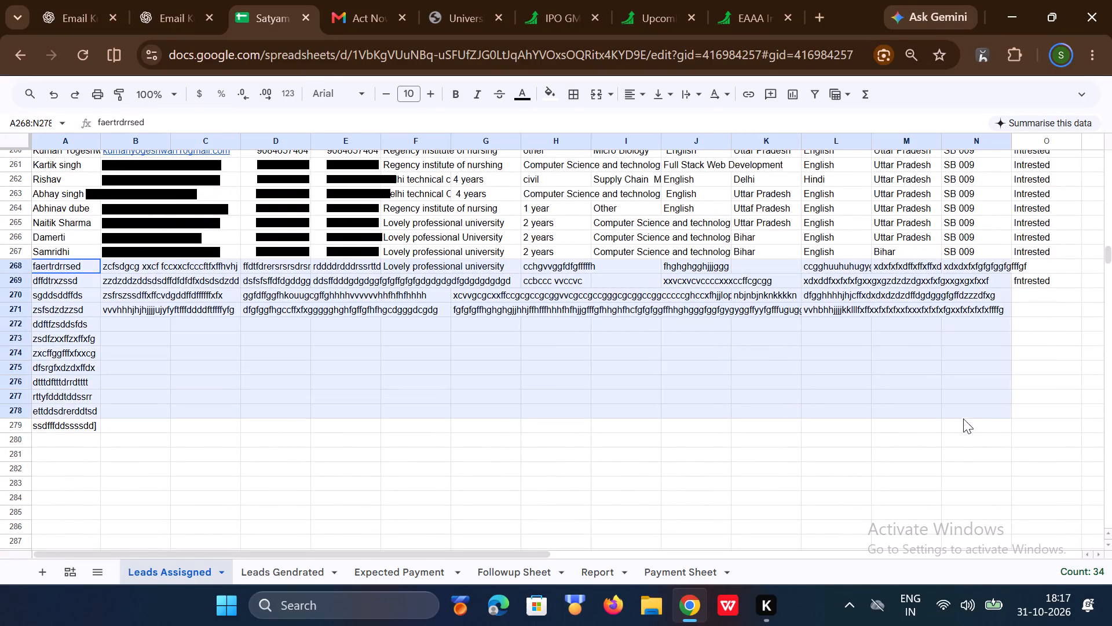
{"action": "left_click_drag", "start_coordinate": [963, 418], "coordinate": [1054, 446]}
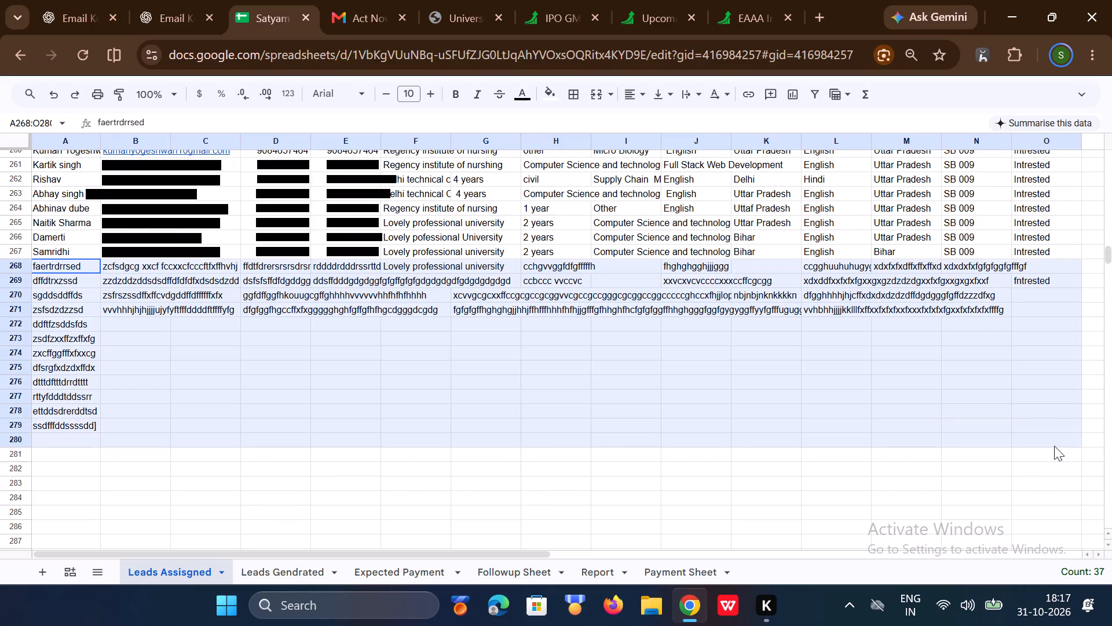
{"action": "left_click_drag", "start_coordinate": [1054, 446], "coordinate": [1055, 446]}
{"action": "key", "text": "BackSpace"}
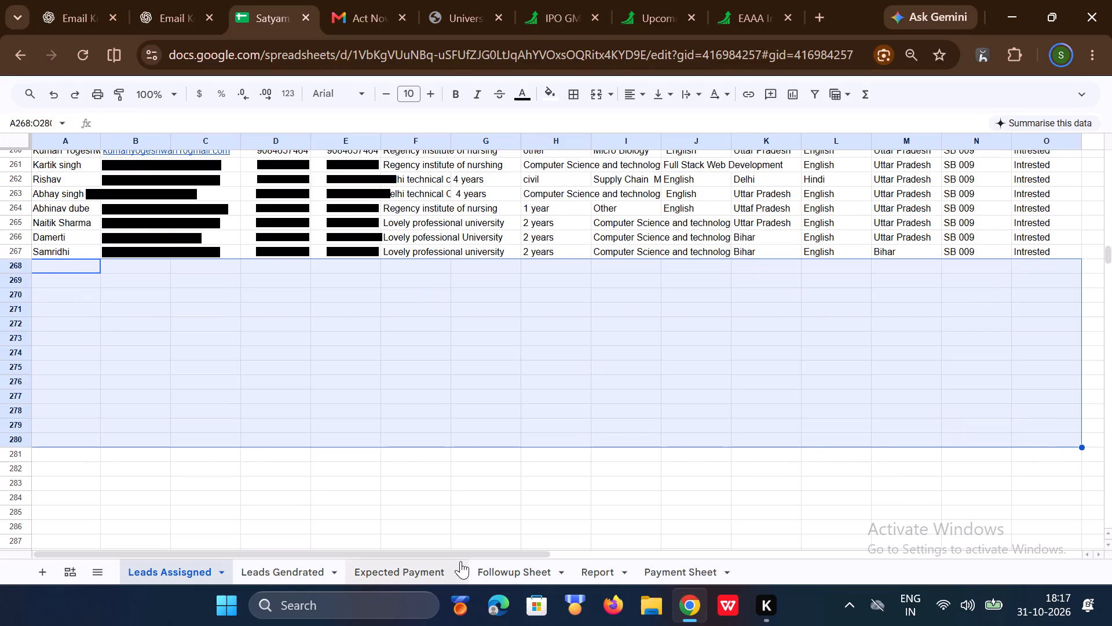
Enter the new lead's first name, Suhani, in cell A268 below the existing leads.
{"action": "left_click", "coordinate": [122, 541]}
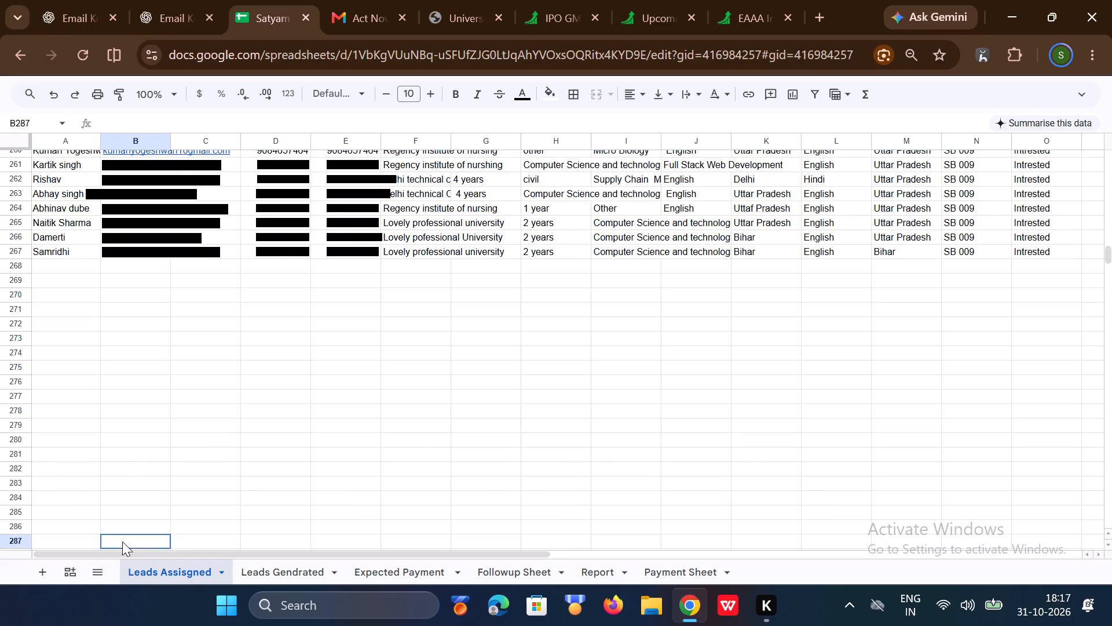
{"action": "triple_click", "coordinate": [64, 267]}
{"action": "double_click", "coordinate": [64, 267]}
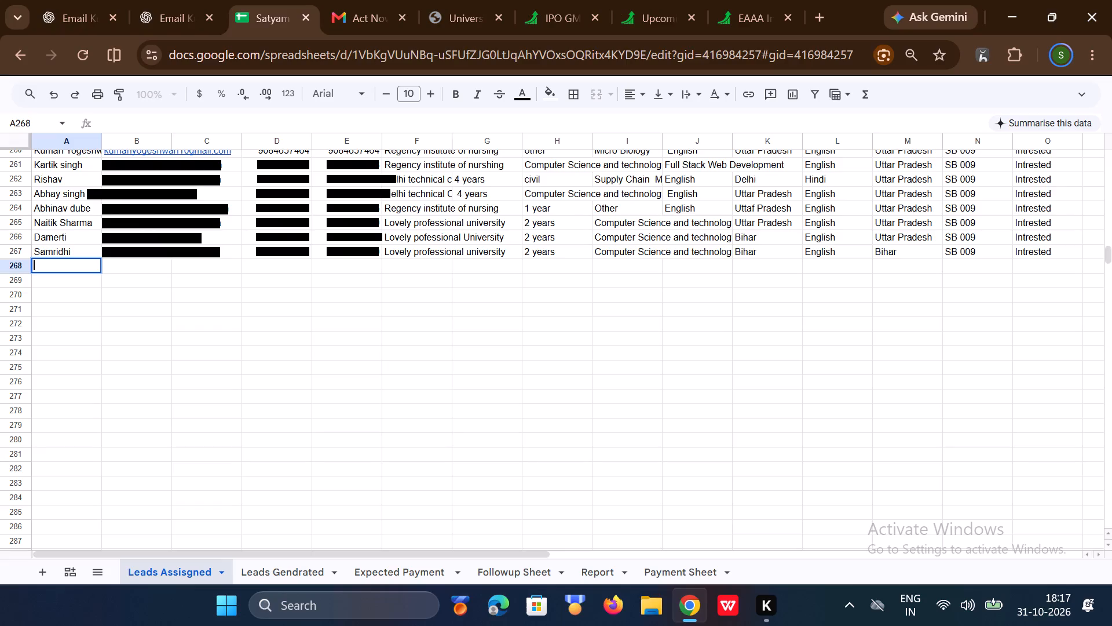
{"action": "left_click", "coordinate": [64, 267]}
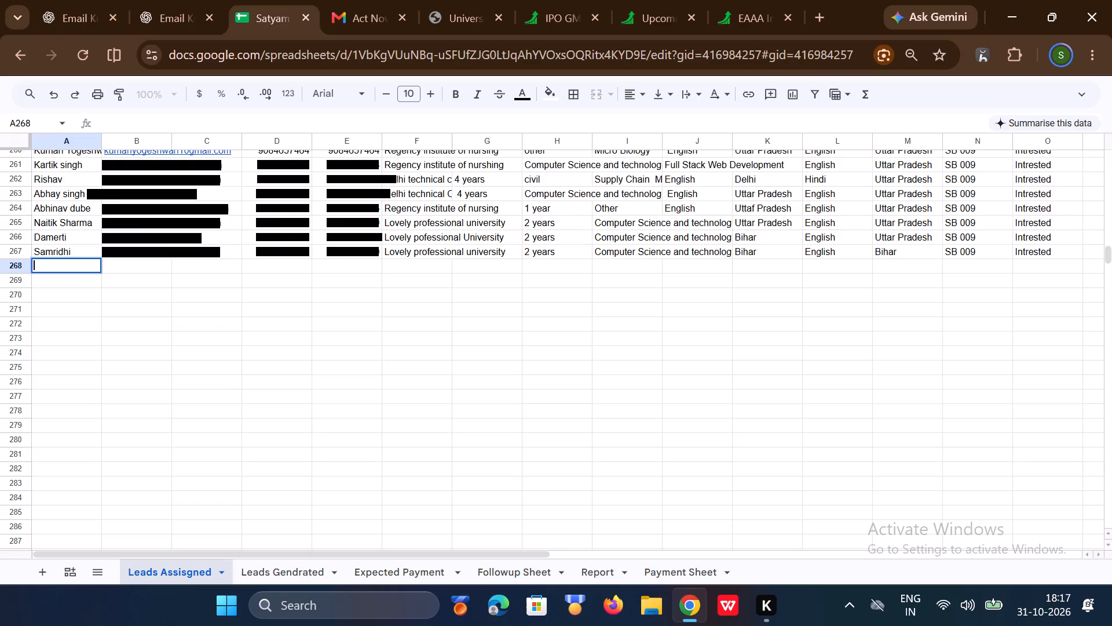
{"action": "double_click", "coordinate": [64, 267]}
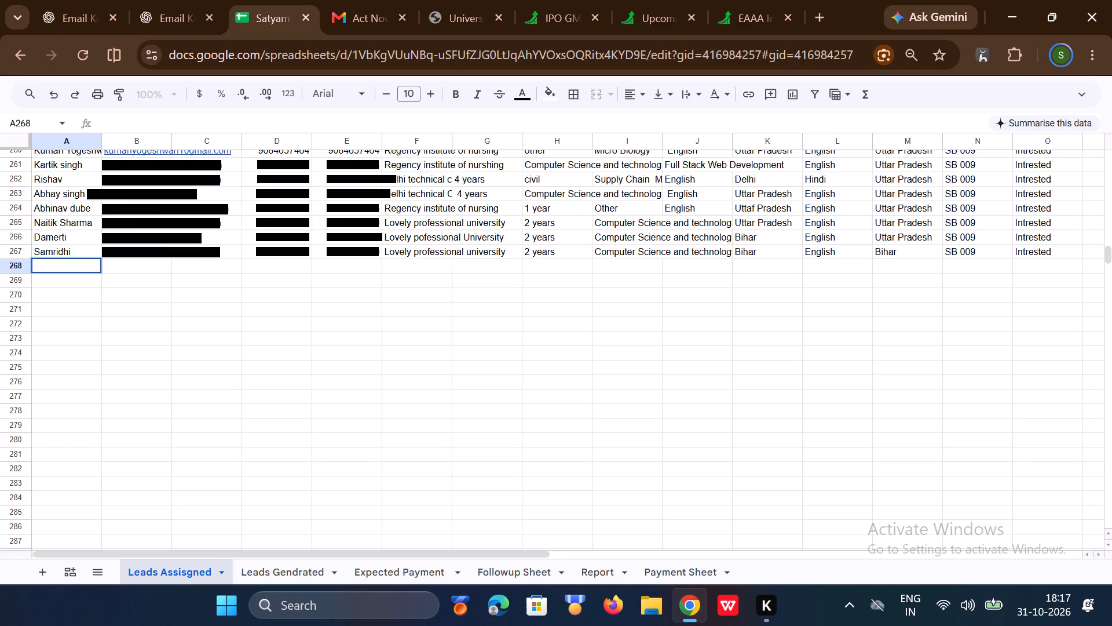
{"action": "left_click", "coordinate": [64, 267]}
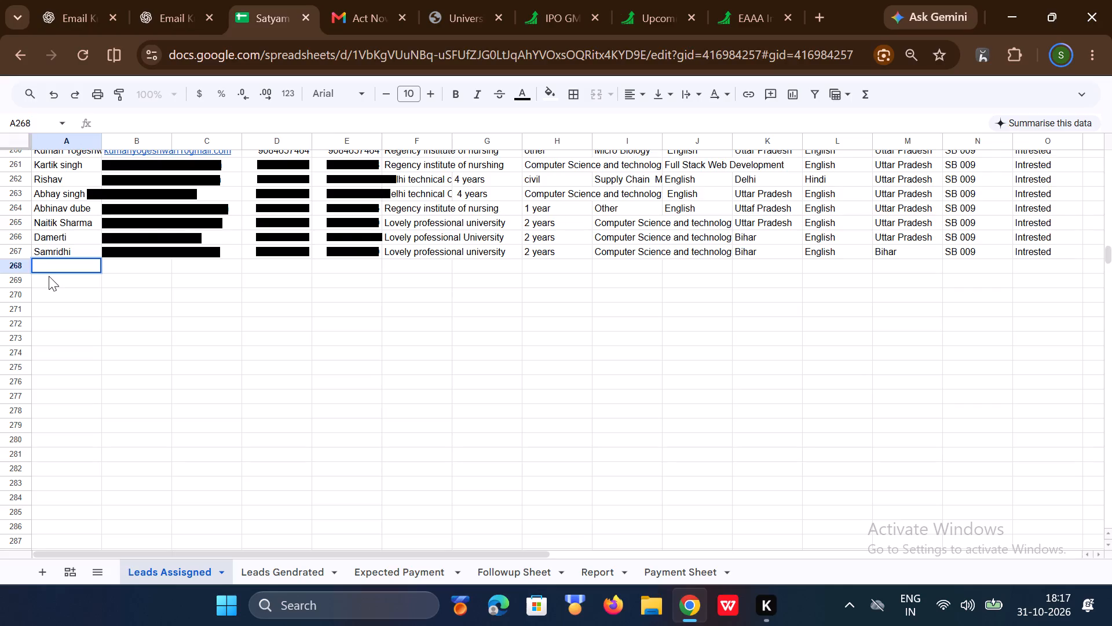
{"action": "double_click", "coordinate": [52, 270]}
{"action": "scroll", "coordinate": [52, 270], "scroll_direction": "up", "scroll_amount": 3}
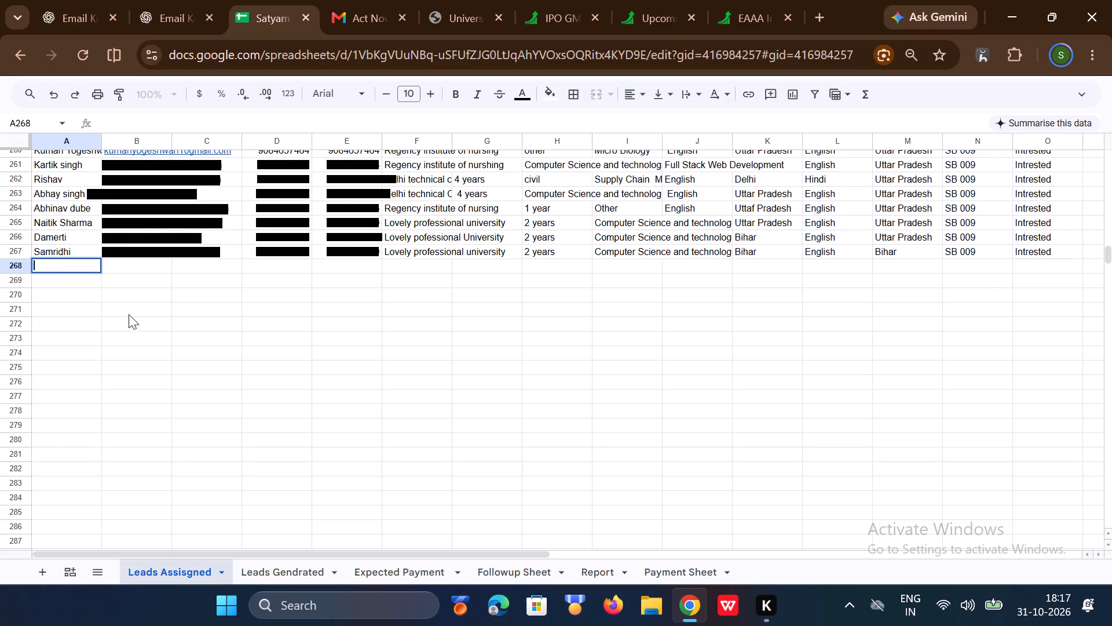
{"action": "left_click", "coordinate": [129, 315]}
{"action": "double_click", "coordinate": [61, 265]}
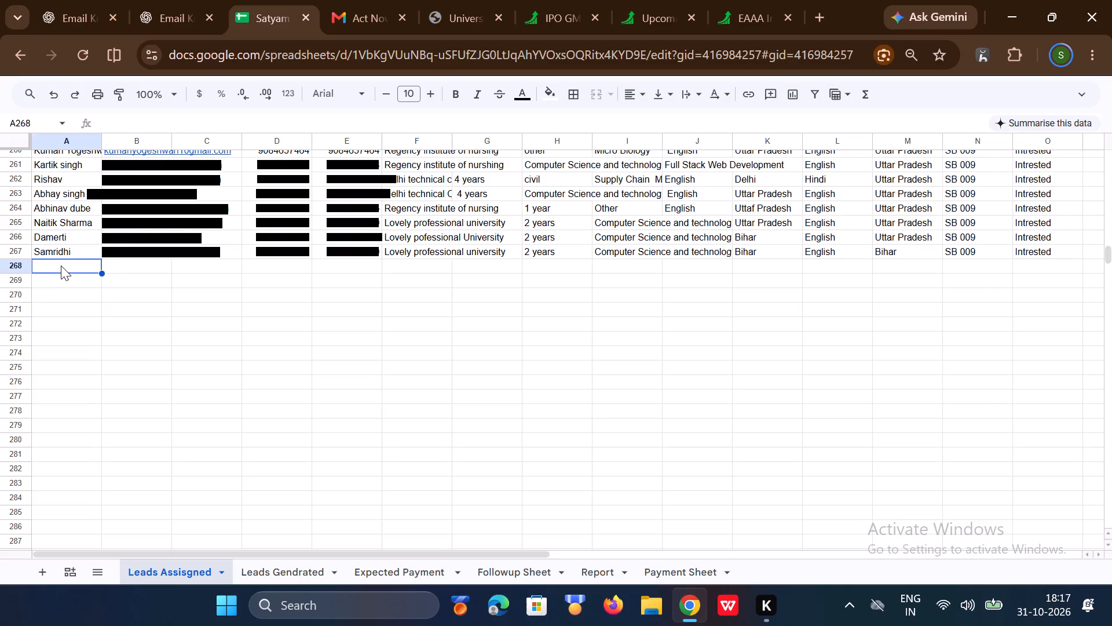
{"action": "scroll", "coordinate": [79, 343], "scroll_direction": "up", "scroll_amount": 2}
{"action": "scroll", "coordinate": [79, 343], "scroll_direction": "down", "scroll_amount": 1}
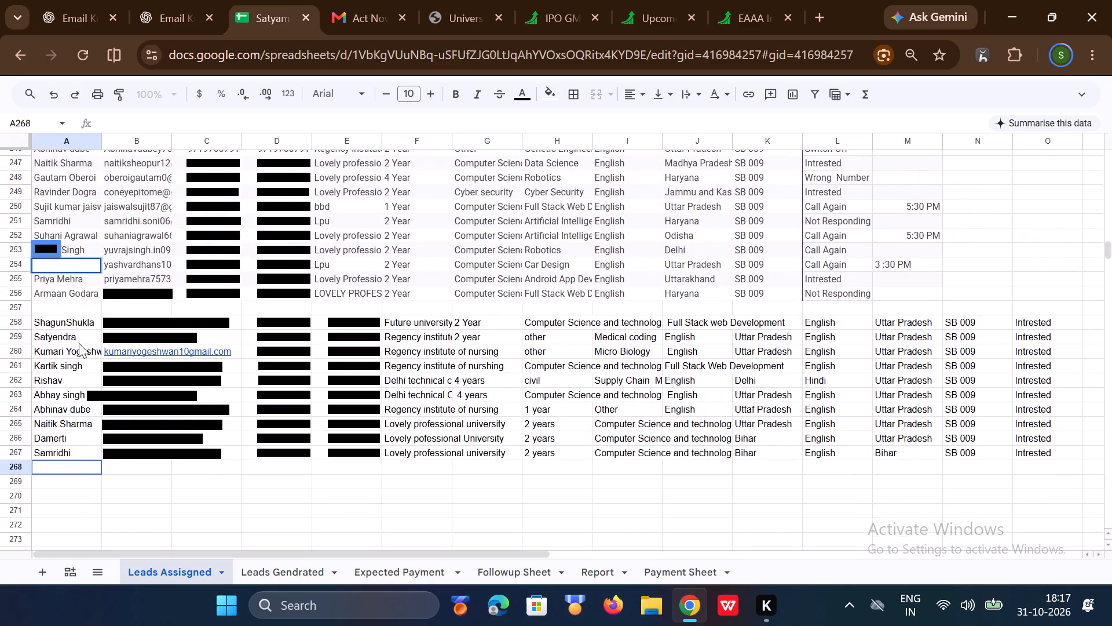
{"action": "scroll", "coordinate": [98, 395], "scroll_direction": "up", "scroll_amount": 1}
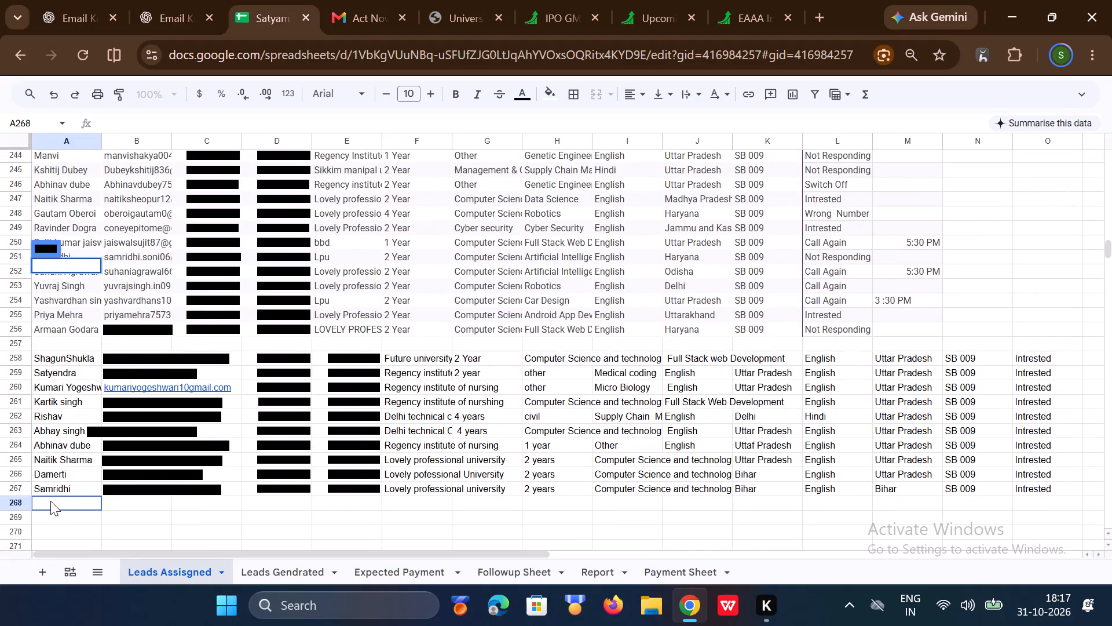
{"action": "double_click", "coordinate": [50, 501]}
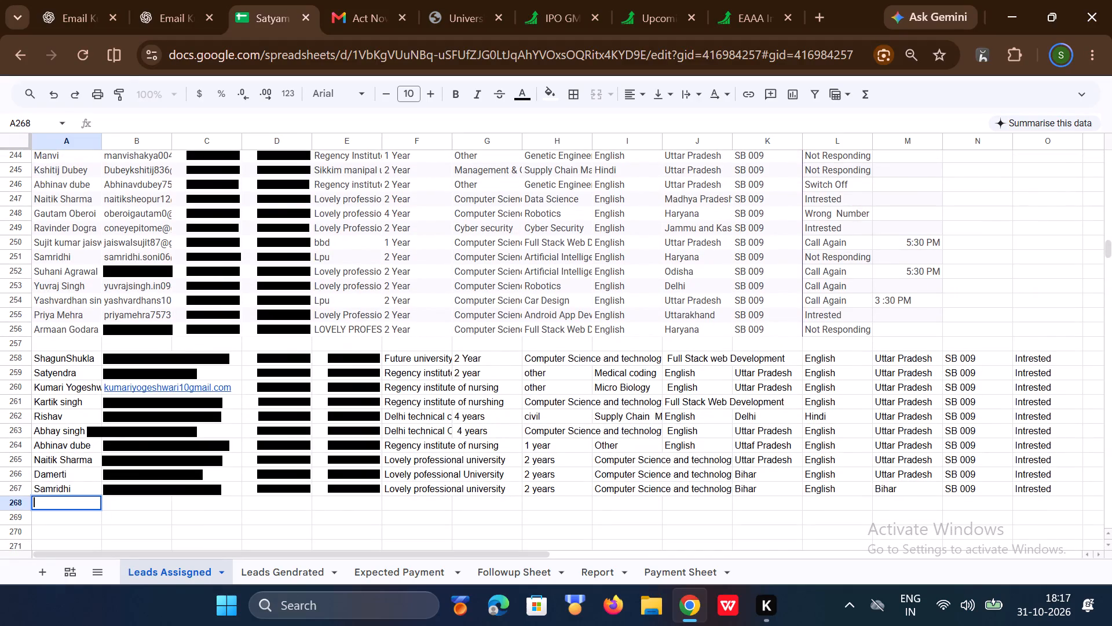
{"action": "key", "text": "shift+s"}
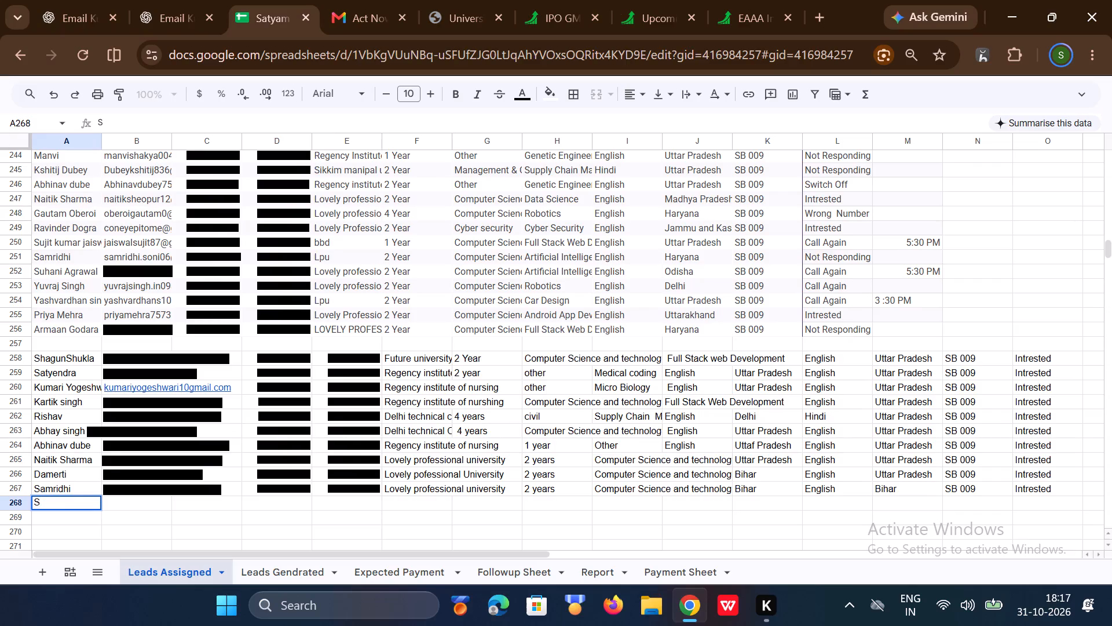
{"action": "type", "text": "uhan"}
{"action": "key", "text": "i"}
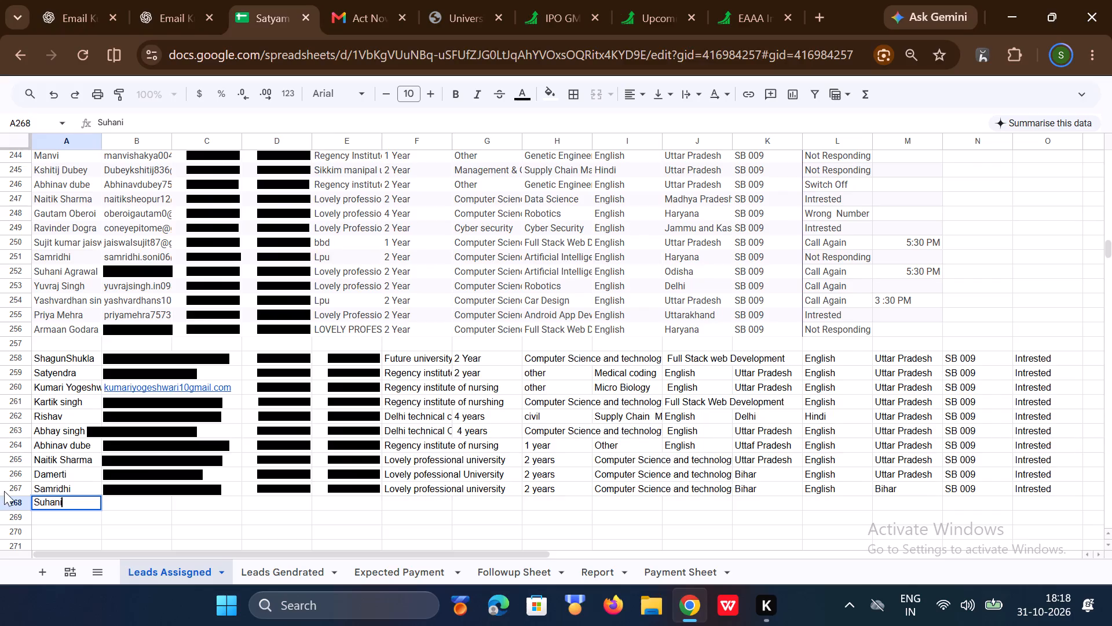
Enter the new lead's email address in cell B268, matching the address in row 252.
{"action": "left_click", "coordinate": [125, 503]}
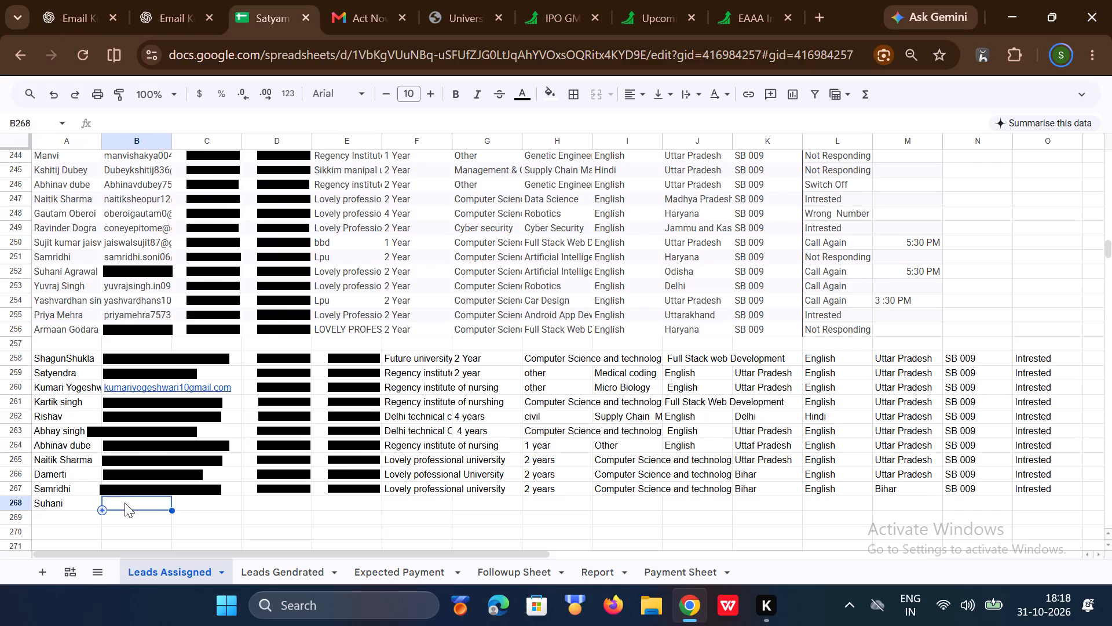
{"action": "triple_click", "coordinate": [125, 503]}
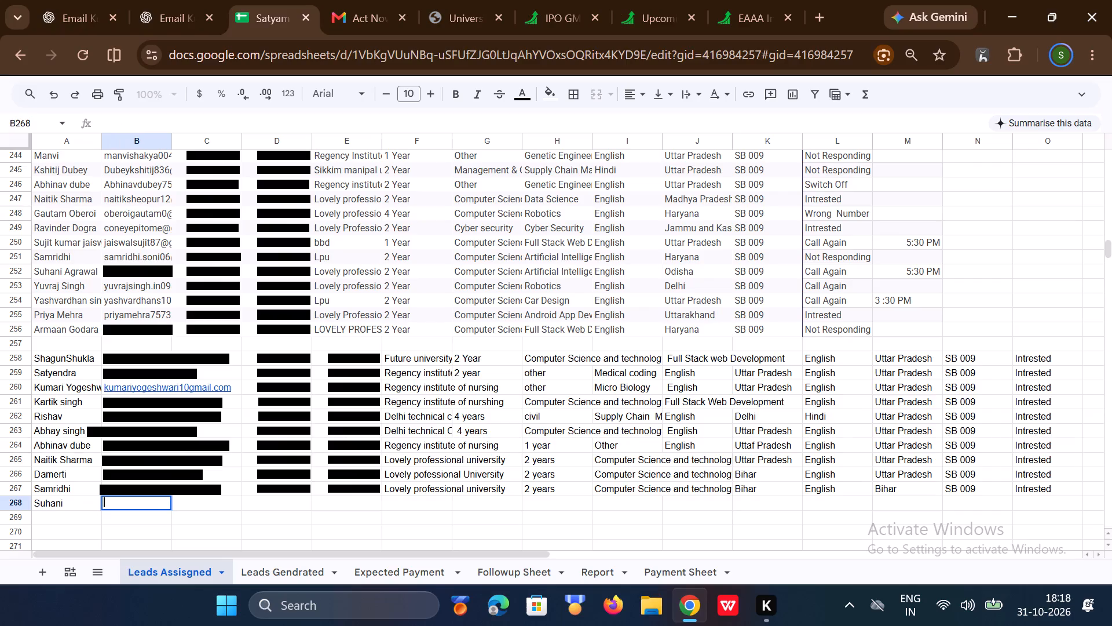
{"action": "double_click", "coordinate": [125, 503]}
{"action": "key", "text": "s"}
{"action": "key", "text": "BackSpace"}
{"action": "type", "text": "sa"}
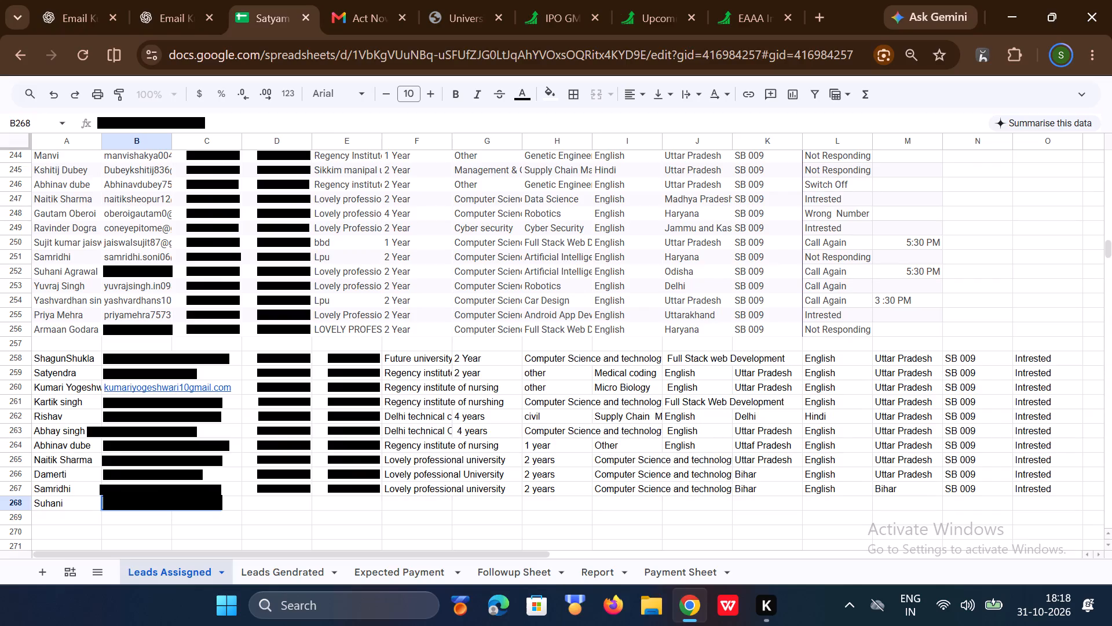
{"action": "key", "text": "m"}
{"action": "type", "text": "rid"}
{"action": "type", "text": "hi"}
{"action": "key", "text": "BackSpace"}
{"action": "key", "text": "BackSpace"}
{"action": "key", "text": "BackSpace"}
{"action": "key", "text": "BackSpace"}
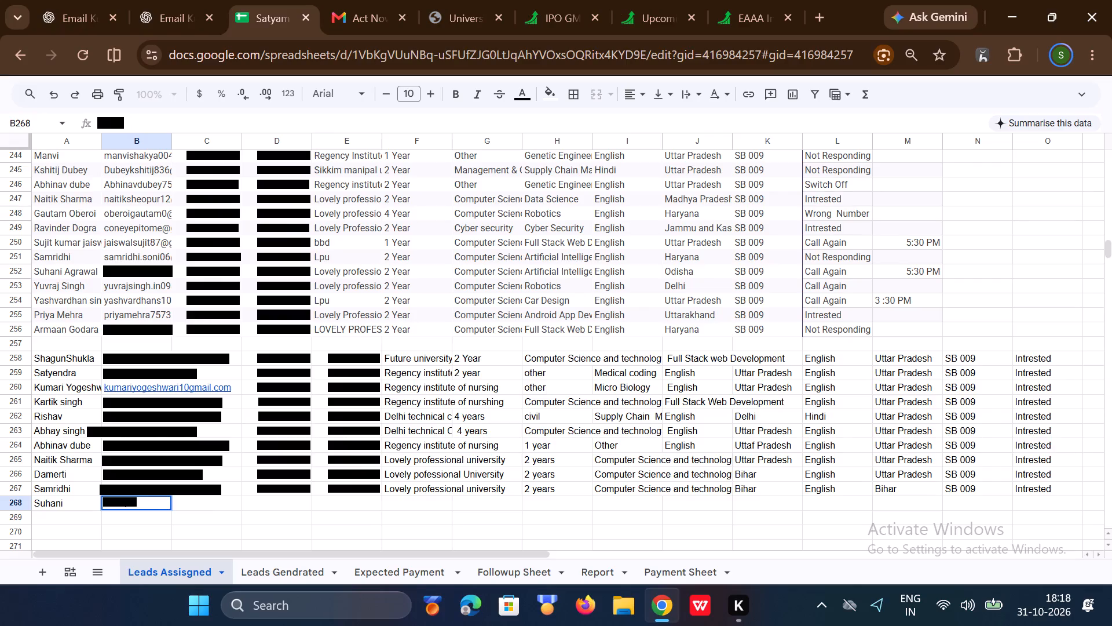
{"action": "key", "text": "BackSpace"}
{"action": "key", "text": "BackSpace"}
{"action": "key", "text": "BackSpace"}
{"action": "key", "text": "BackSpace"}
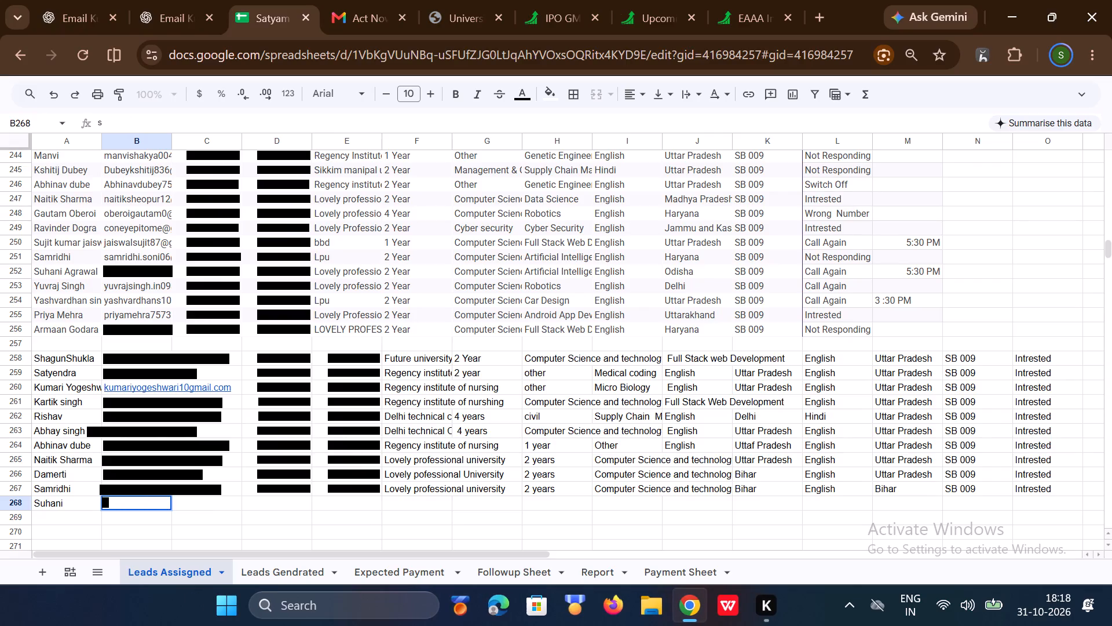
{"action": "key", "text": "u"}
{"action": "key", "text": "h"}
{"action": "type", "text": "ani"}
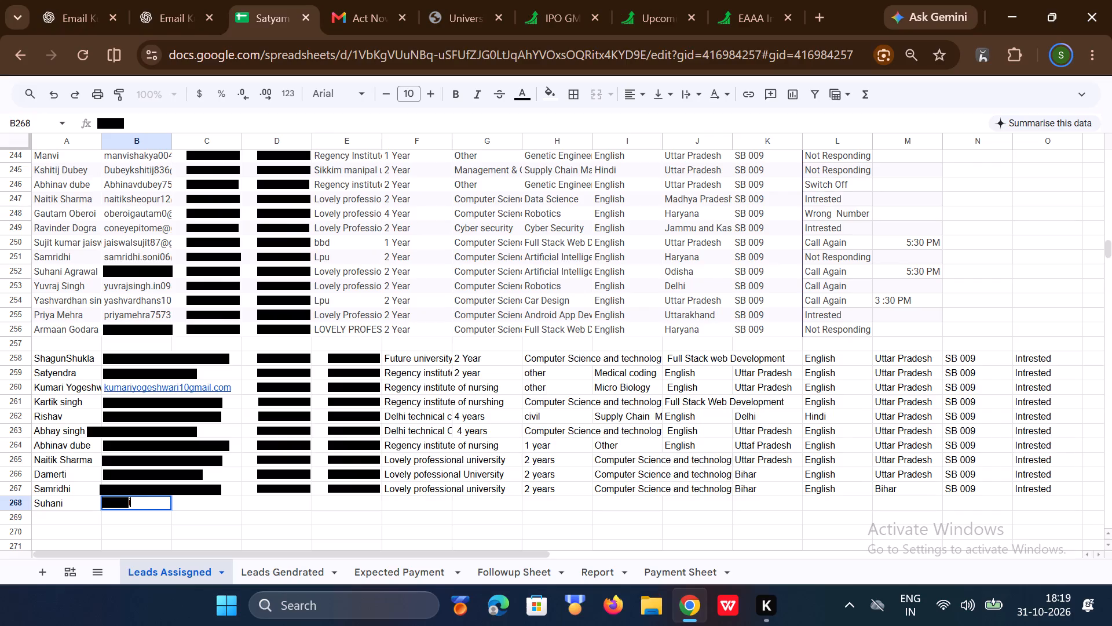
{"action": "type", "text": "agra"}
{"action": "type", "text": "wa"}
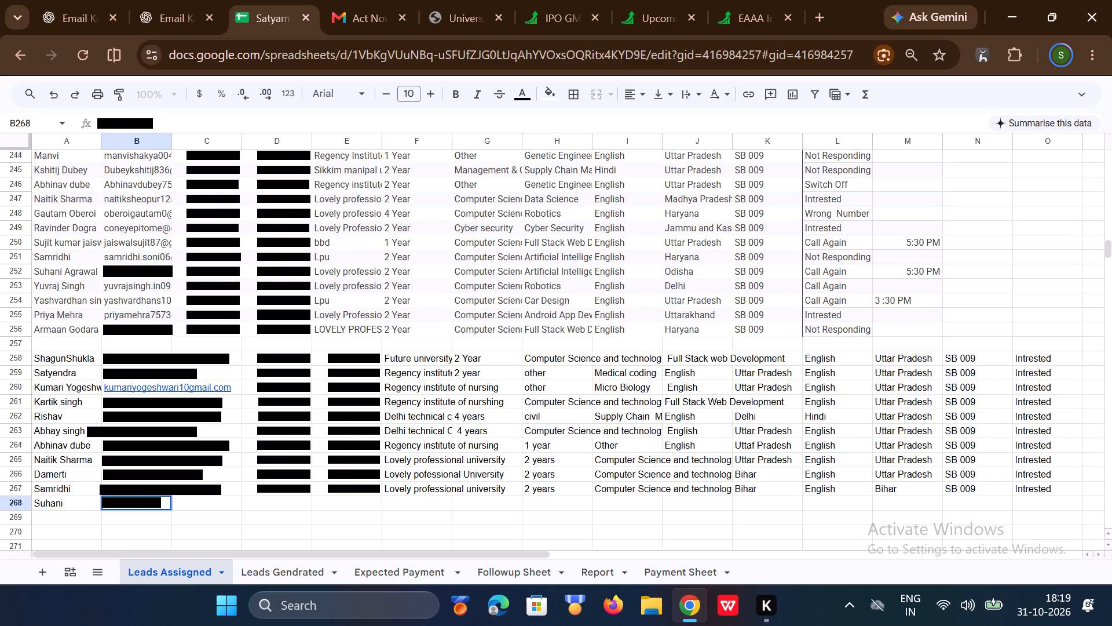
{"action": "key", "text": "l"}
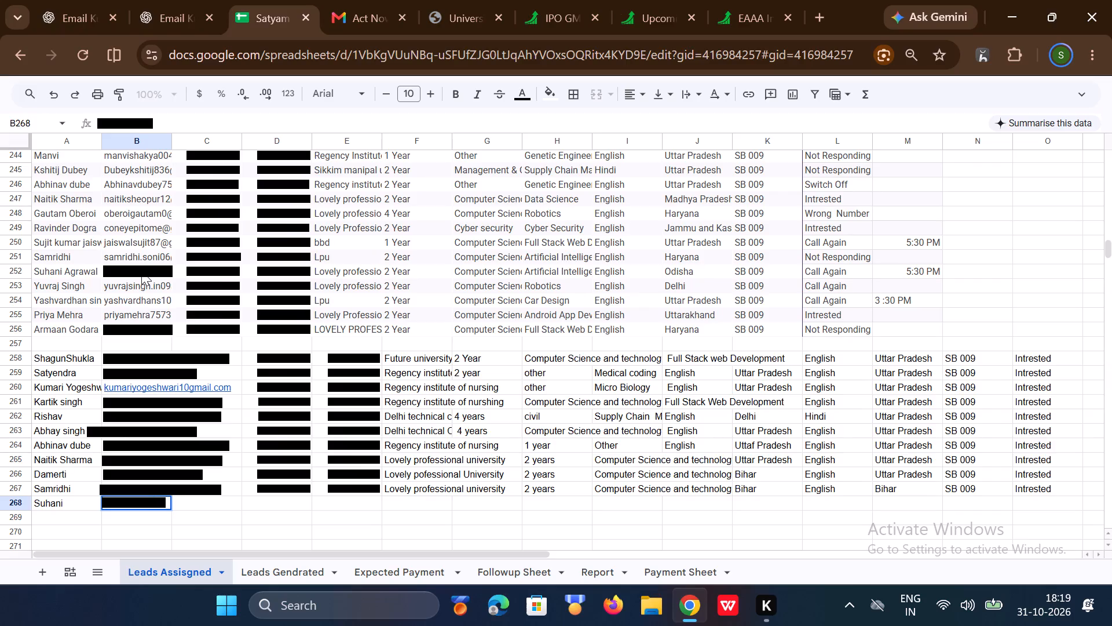
Check the full email address in cell B252 and open the new lead's email in cell B268 for editing.
{"action": "double_click", "coordinate": [141, 271]}
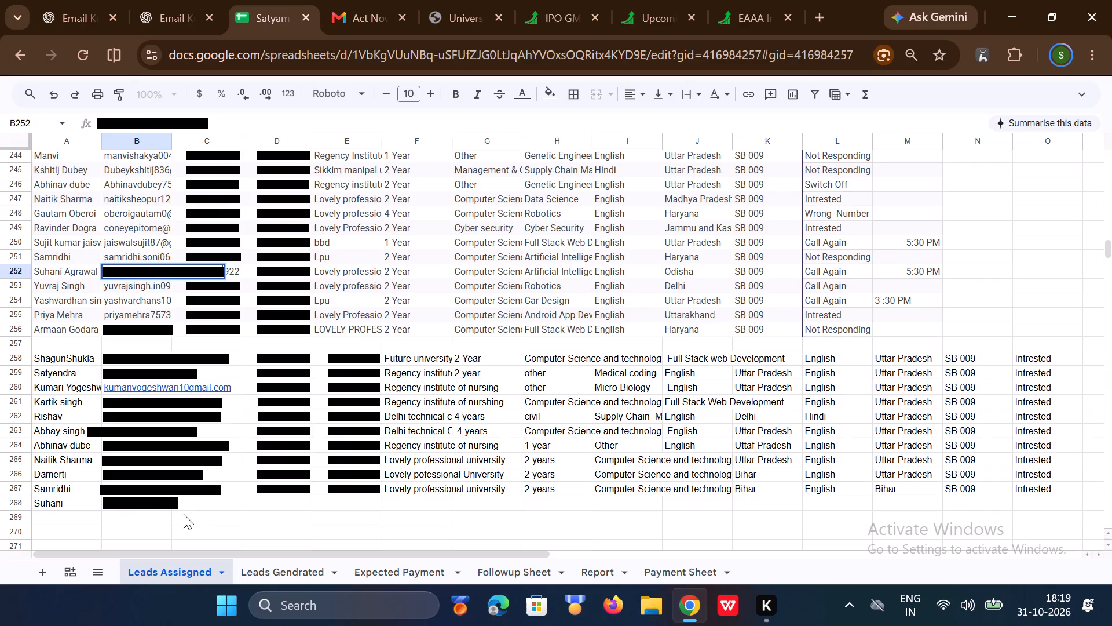
{"action": "double_click", "coordinate": [164, 498]}
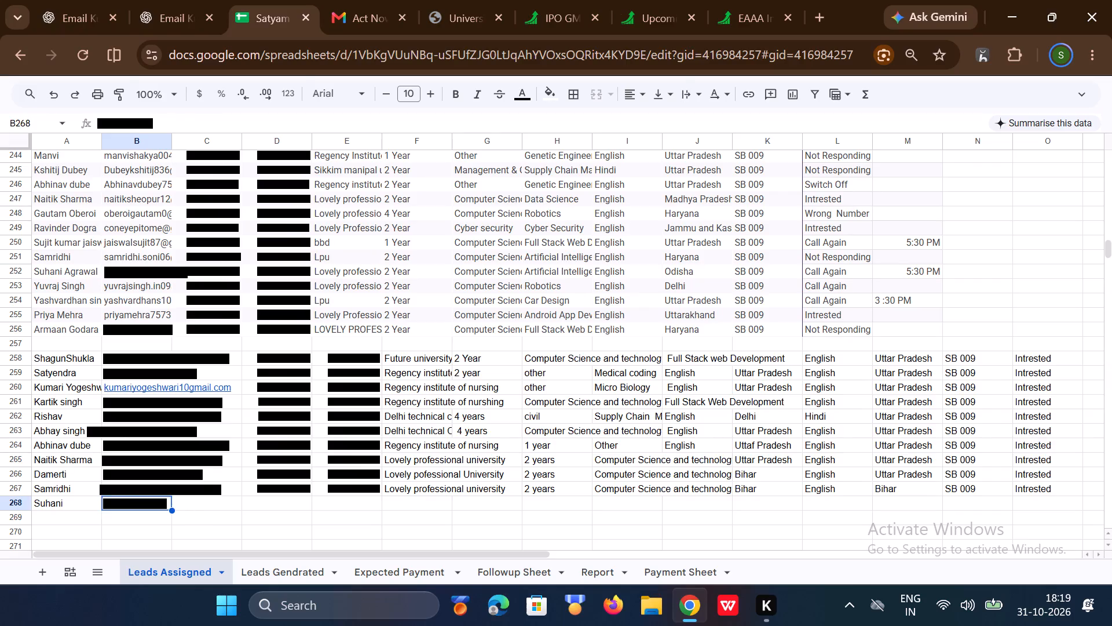
{"action": "double_click", "coordinate": [162, 507]}
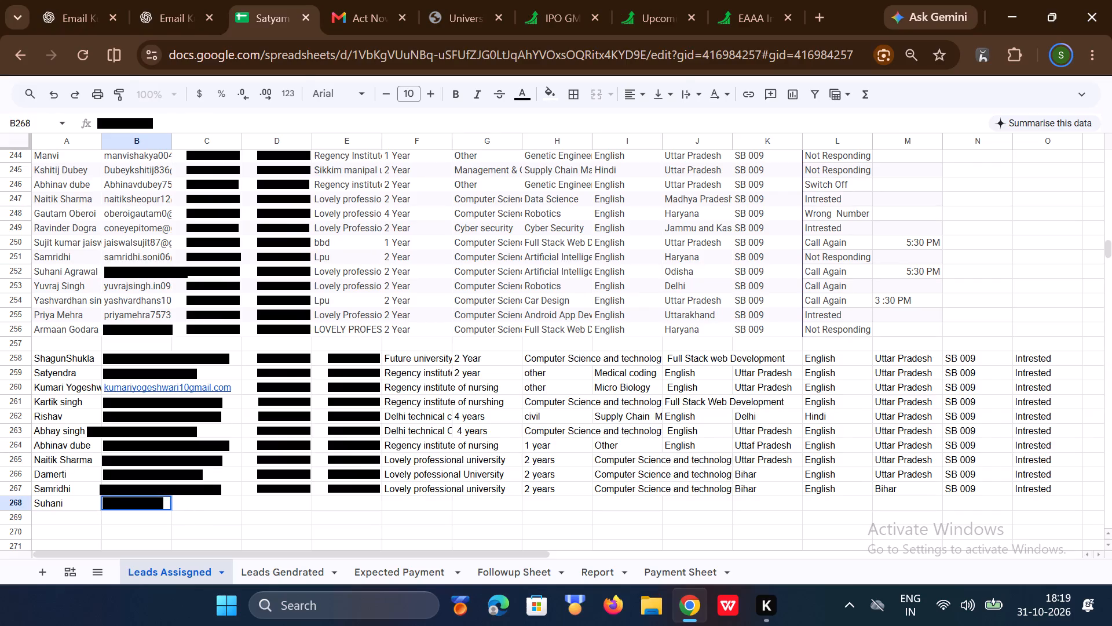
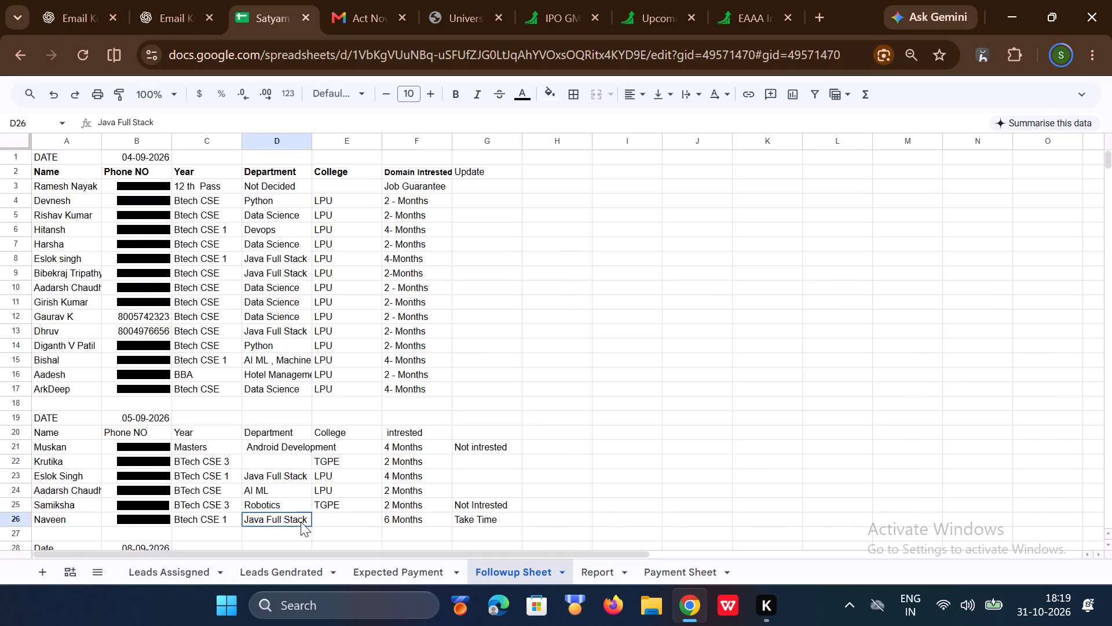
Look through the dated follow-up entries and their response statuses in the Followup Sheet.
{"action": "scroll", "coordinate": [301, 522], "scroll_direction": "down", "scroll_amount": 9}
{"action": "scroll", "coordinate": [301, 522], "scroll_direction": "right", "scroll_amount": 1}
{"action": "scroll", "coordinate": [301, 522], "scroll_direction": "up", "scroll_amount": 1}
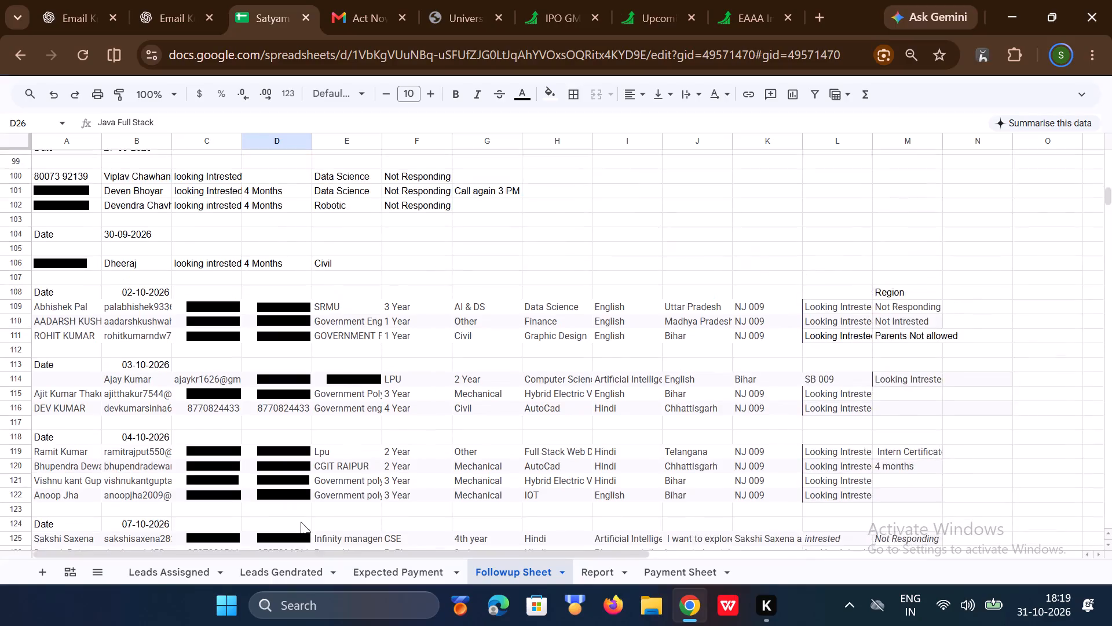
{"action": "scroll", "coordinate": [301, 522], "scroll_direction": "down", "scroll_amount": 2}
{"action": "scroll", "coordinate": [493, 347], "scroll_direction": "up", "scroll_amount": 2}
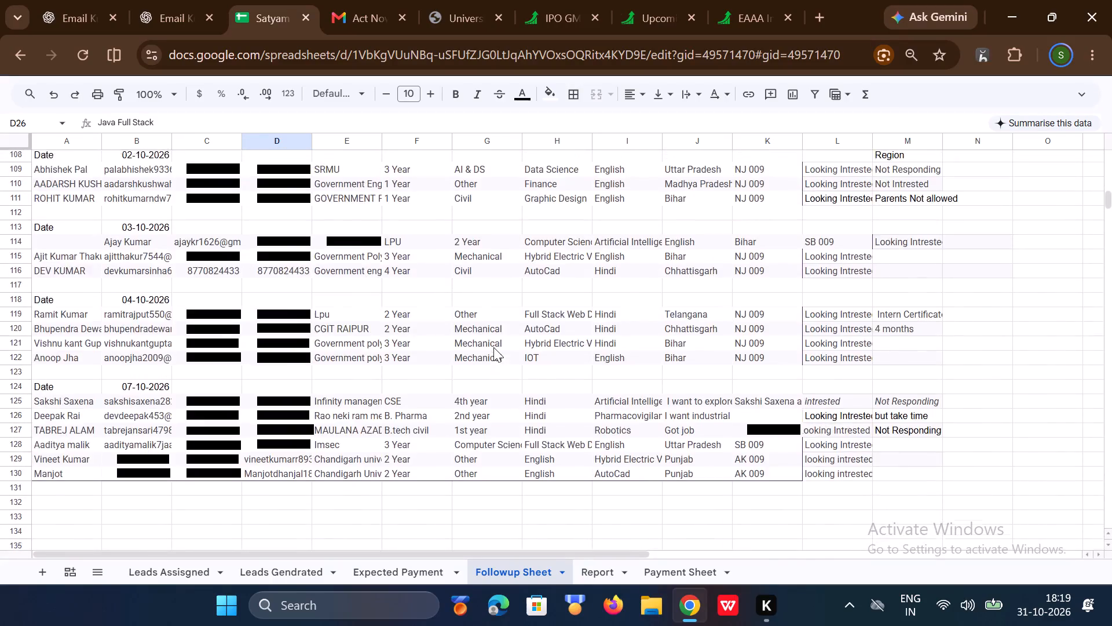
{"action": "scroll", "coordinate": [493, 347], "scroll_direction": "up", "scroll_amount": 4}
{"action": "scroll", "coordinate": [493, 347], "scroll_direction": "down", "scroll_amount": 7}
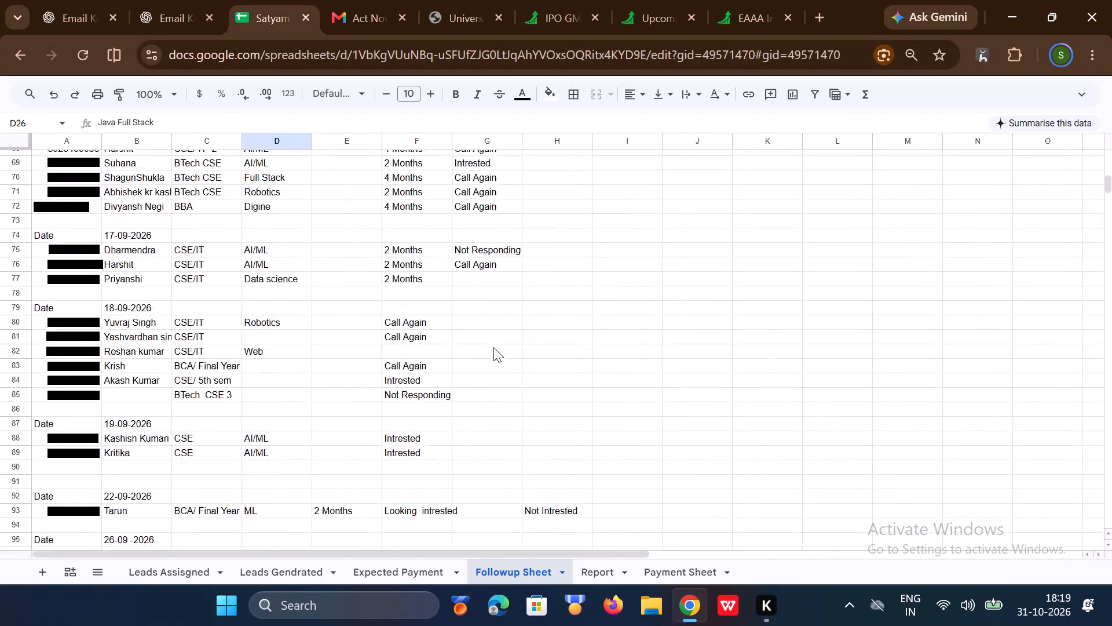
{"action": "scroll", "coordinate": [493, 347], "scroll_direction": "down", "scroll_amount": 3}
{"action": "scroll", "coordinate": [493, 347], "scroll_direction": "up", "scroll_amount": 2}
{"action": "scroll", "coordinate": [493, 347], "scroll_direction": "right", "scroll_amount": 4}
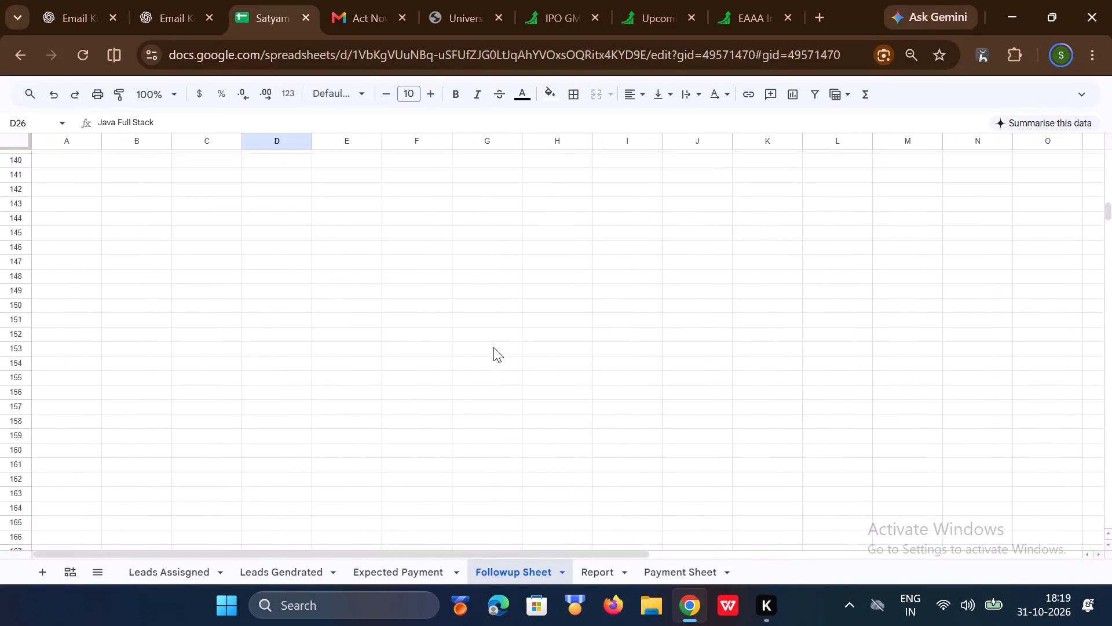
{"action": "scroll", "coordinate": [493, 347], "scroll_direction": "up", "scroll_amount": 3}
{"action": "scroll", "coordinate": [493, 347], "scroll_direction": "down", "scroll_amount": 2}
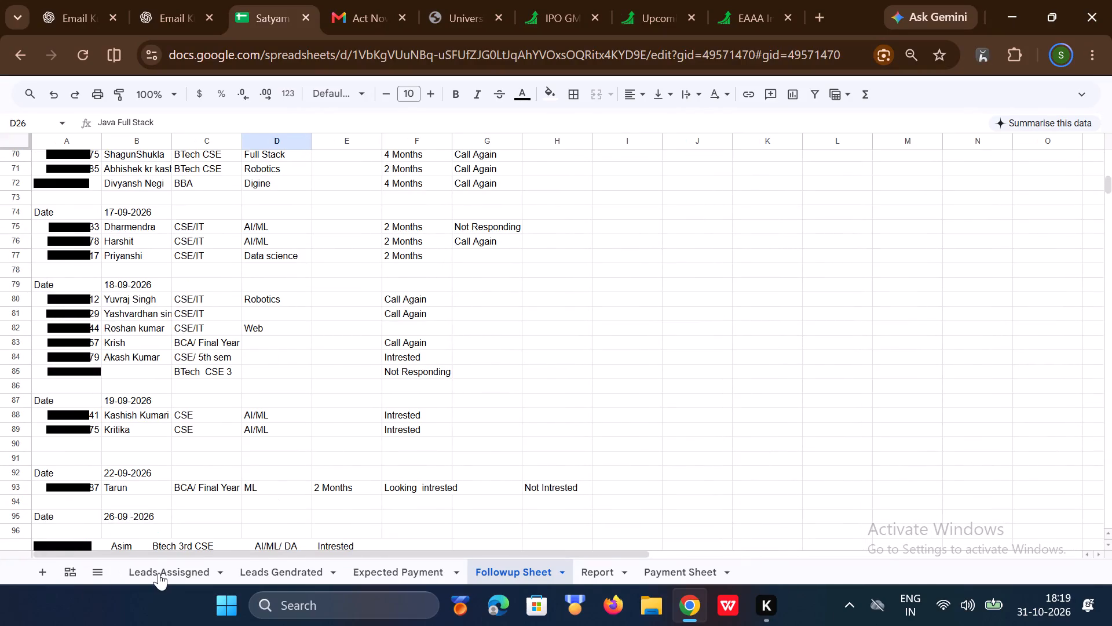
Return to the Leads Assigned sheet and select cell D268 in Suhani's new row.
{"action": "left_click", "coordinate": [159, 573]}
{"action": "left_click", "coordinate": [246, 506]}
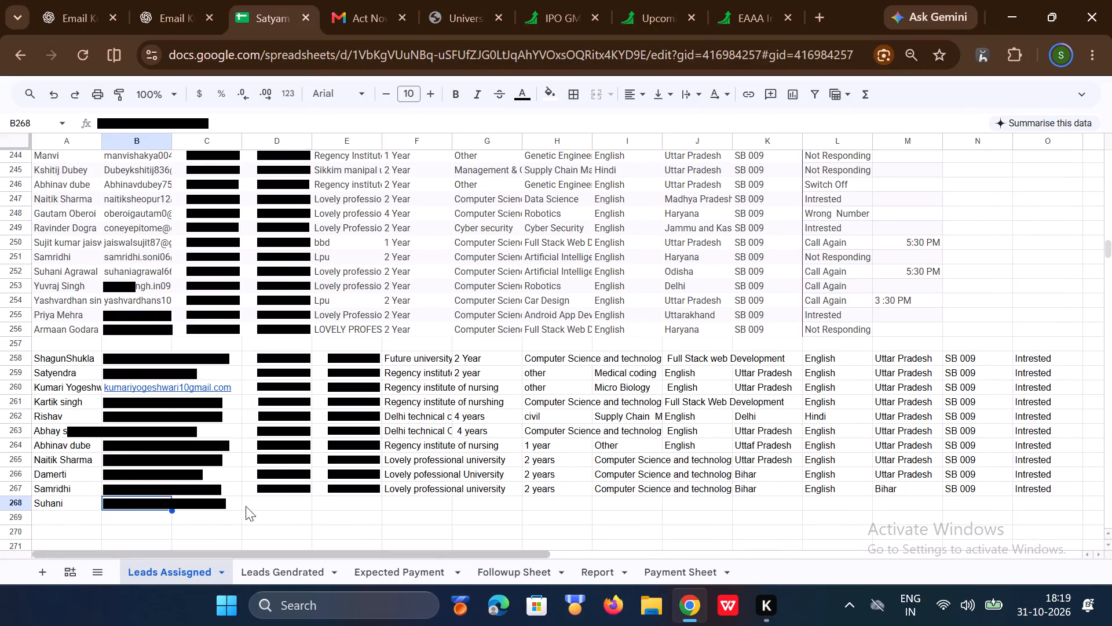
Open the empty cell D268 in Suhani's row for editing.
{"action": "double_click", "coordinate": [290, 498]}
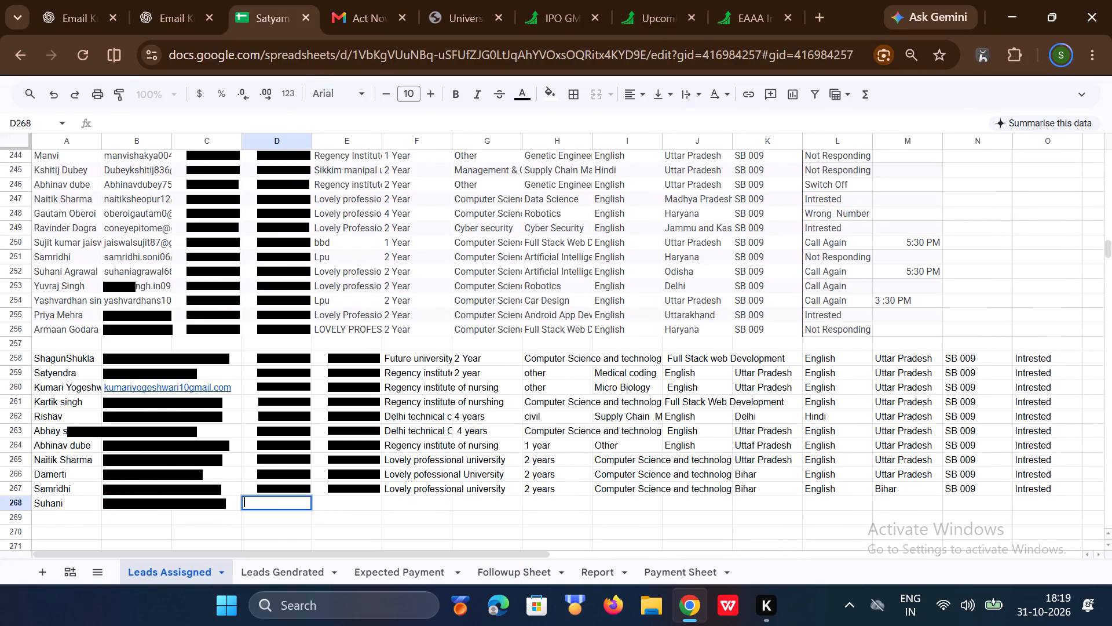
{"action": "double_click", "coordinate": [281, 503]}
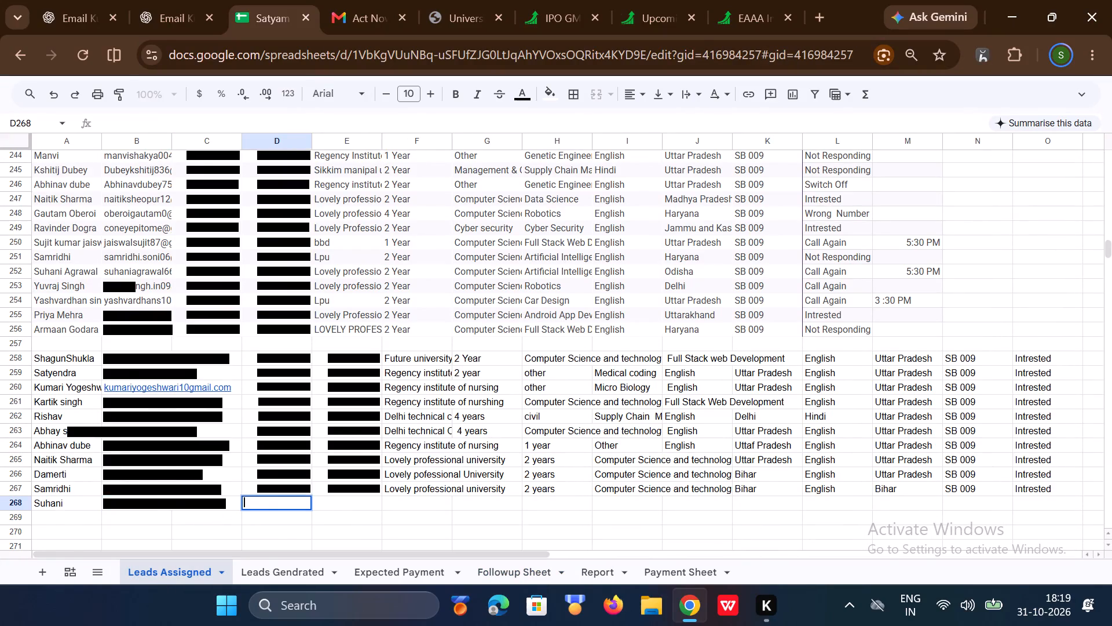
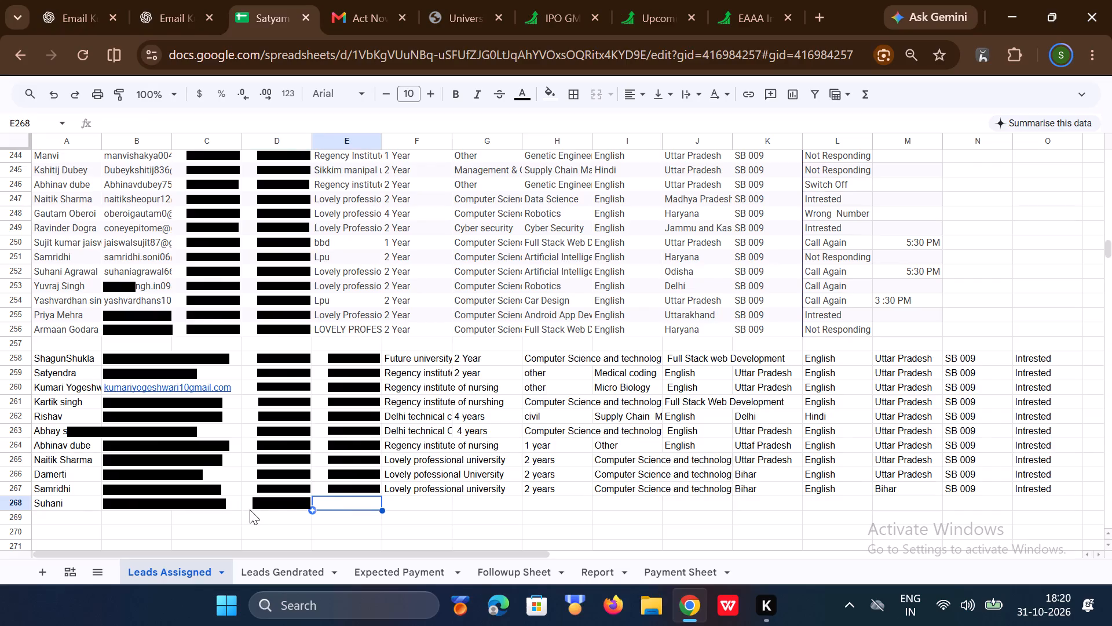
Delete one digit near the start of the number in cell D268 of Suhani's row.
{"action": "double_click", "coordinate": [274, 503]}
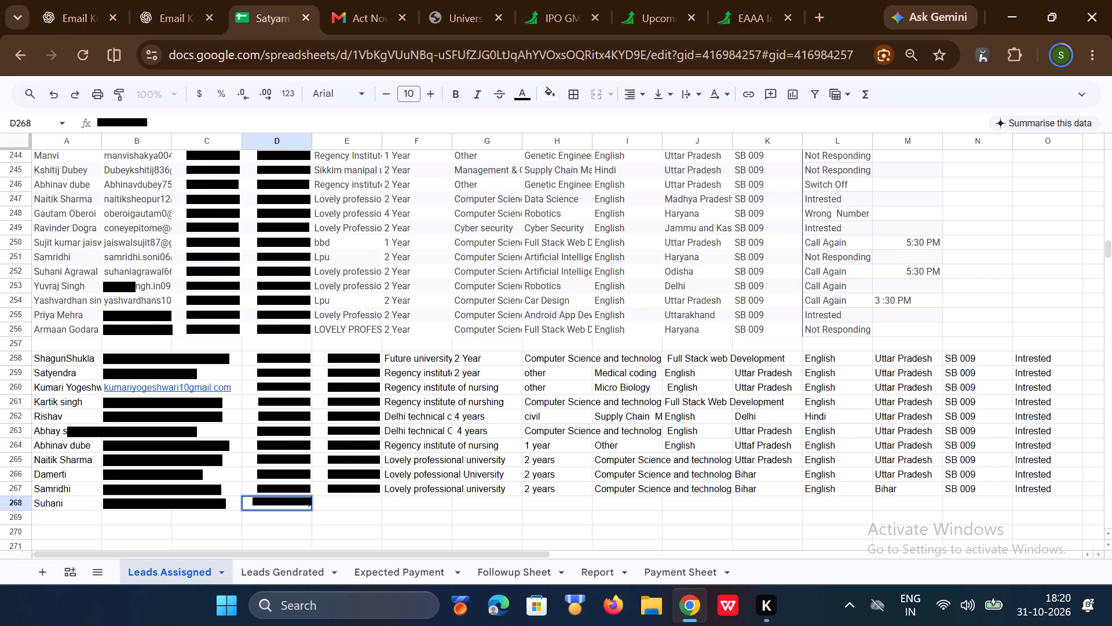
{"action": "left_click", "coordinate": [258, 500]}
{"action": "left_click", "coordinate": [258, 500]}
{"action": "key", "text": "BackSpace"}
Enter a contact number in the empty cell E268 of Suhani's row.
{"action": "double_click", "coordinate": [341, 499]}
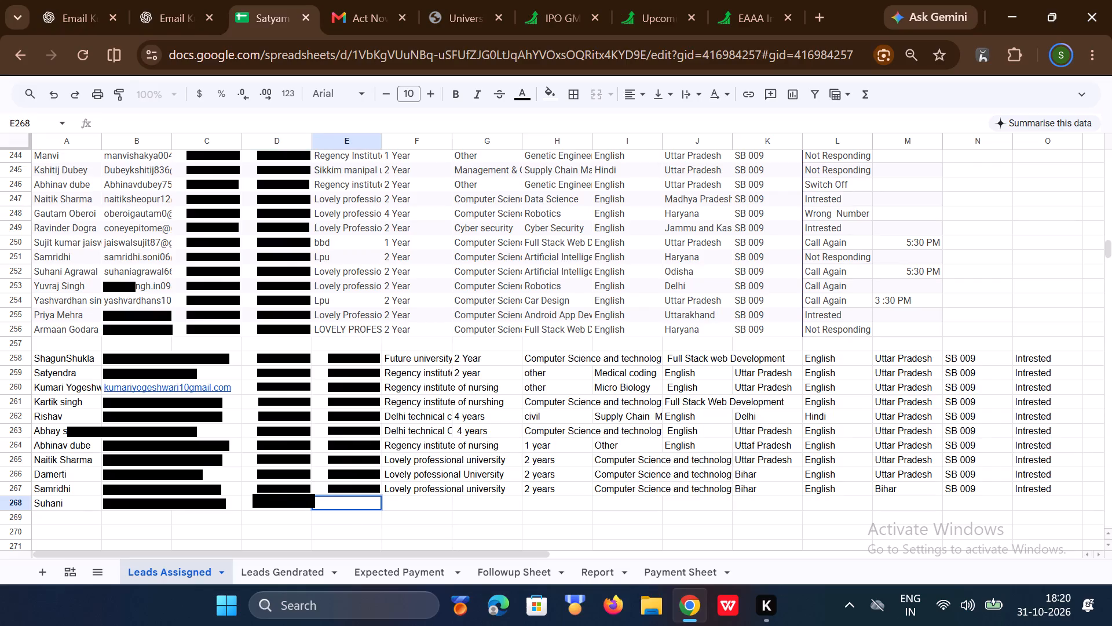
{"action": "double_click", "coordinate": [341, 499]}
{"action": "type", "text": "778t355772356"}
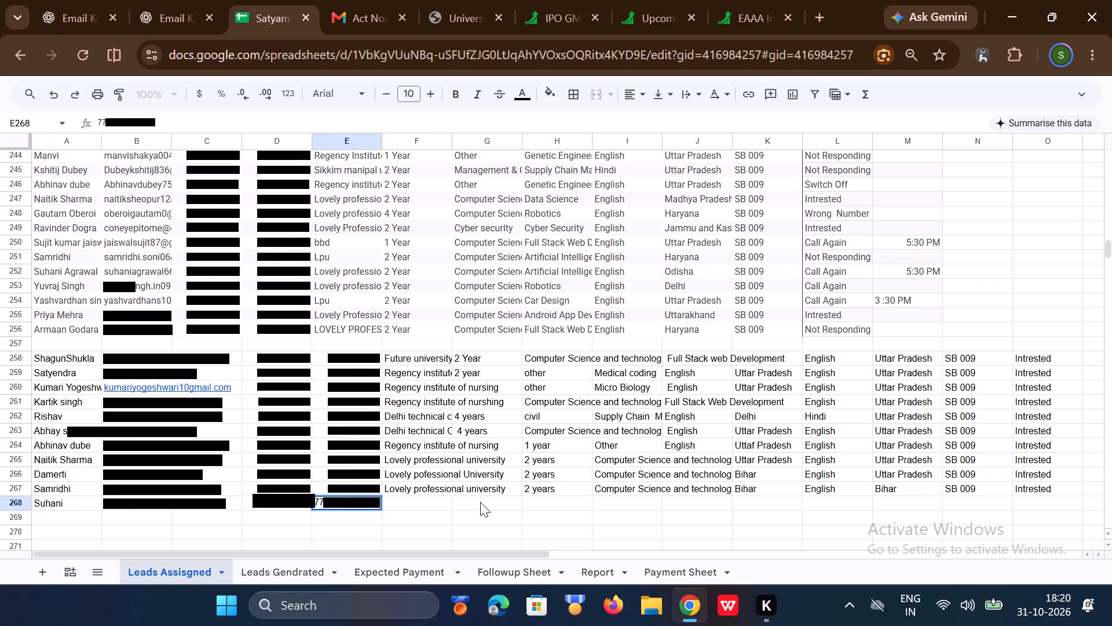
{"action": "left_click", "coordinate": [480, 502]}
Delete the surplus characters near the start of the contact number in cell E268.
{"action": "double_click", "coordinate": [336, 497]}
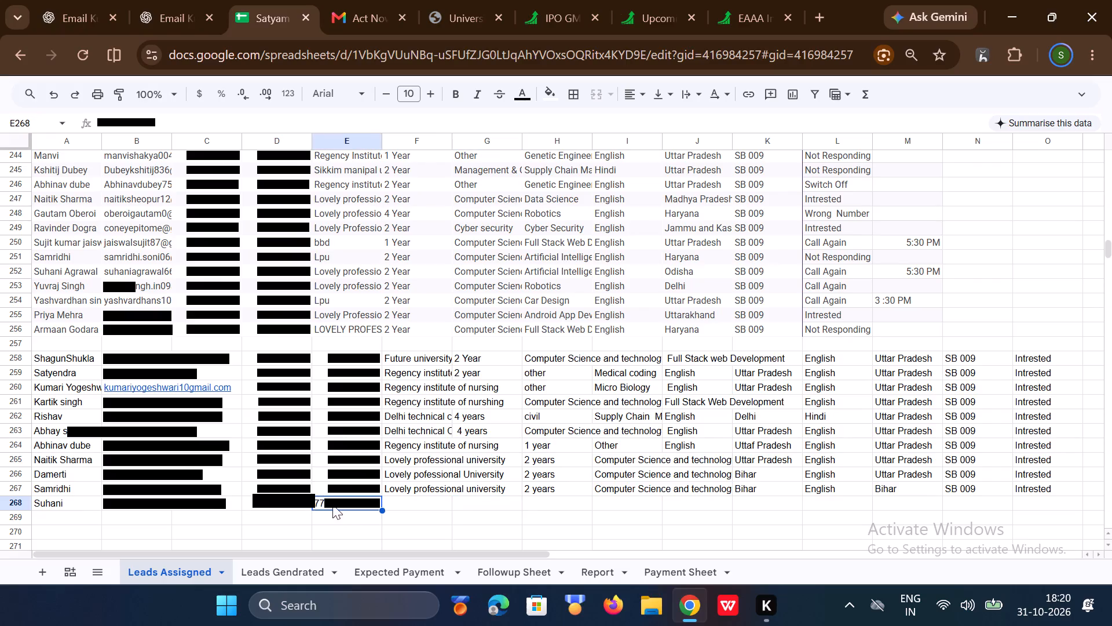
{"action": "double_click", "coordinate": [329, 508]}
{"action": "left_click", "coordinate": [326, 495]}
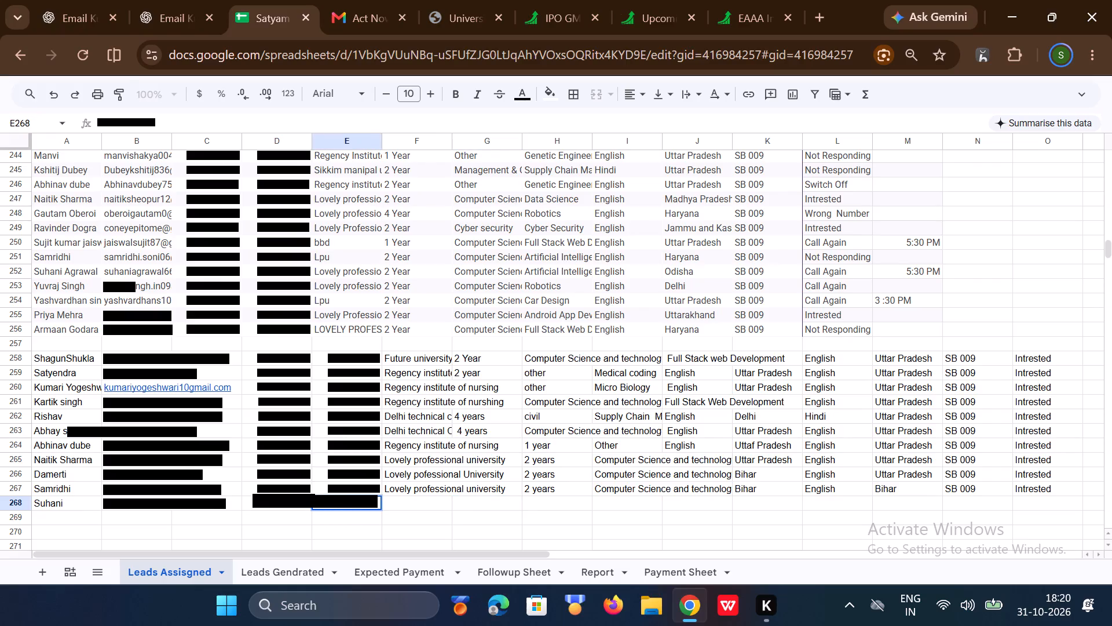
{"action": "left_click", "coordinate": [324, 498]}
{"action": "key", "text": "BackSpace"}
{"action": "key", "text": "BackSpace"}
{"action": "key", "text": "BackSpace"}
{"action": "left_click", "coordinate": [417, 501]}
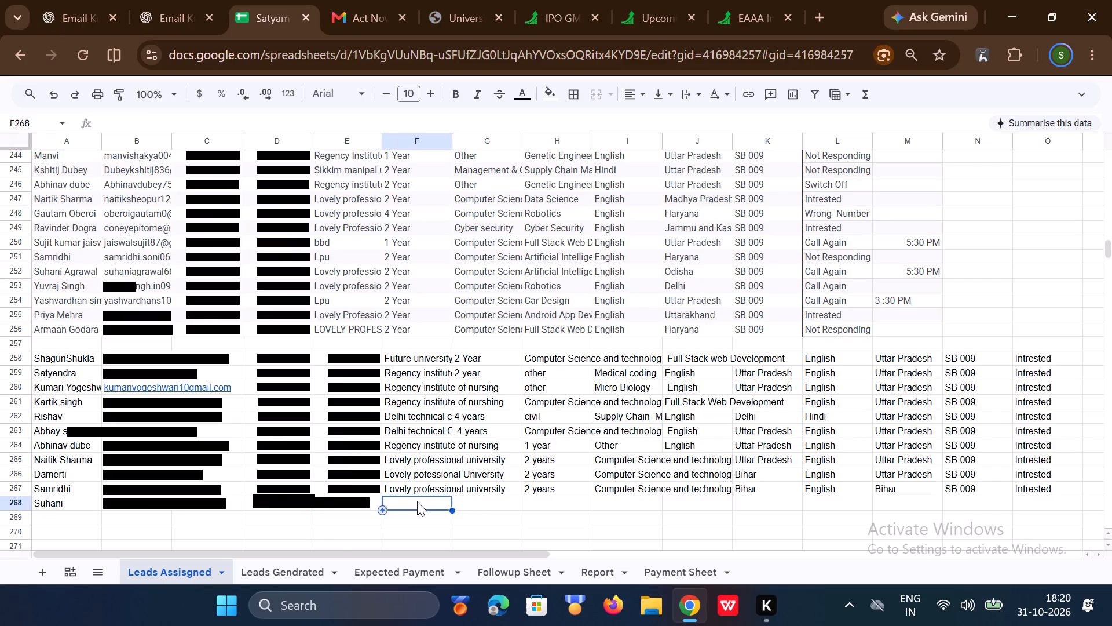
Replace the number in cell E268 of Suhani's row with the text "ddfgyfdhsvsjhys".
{"action": "left_click", "coordinate": [333, 537]}
{"action": "double_click", "coordinate": [341, 508]}
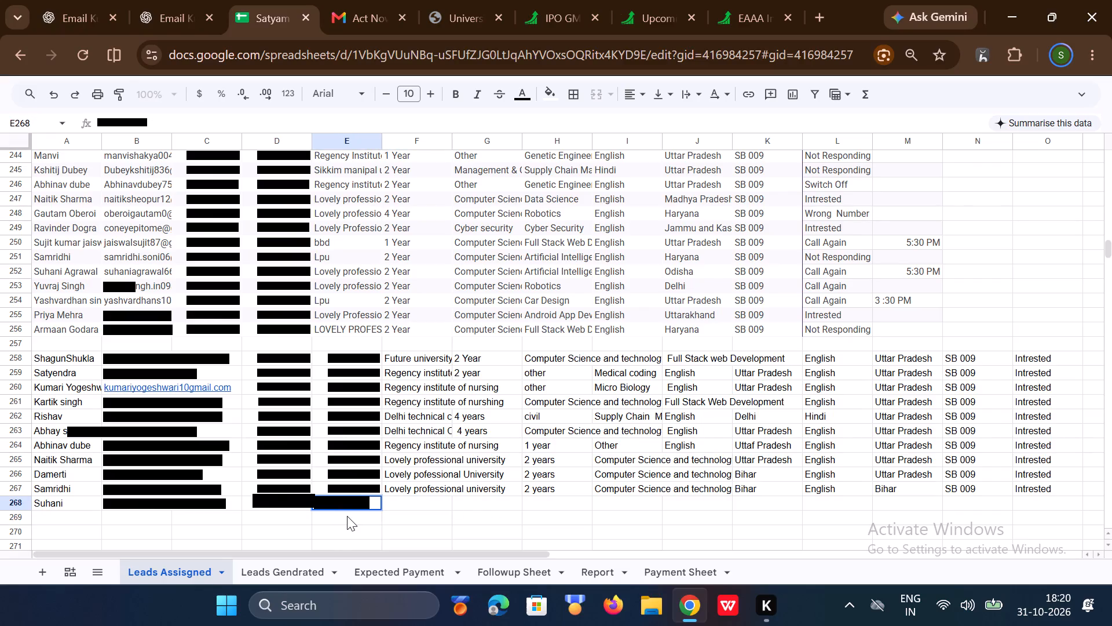
{"action": "left_click_drag", "start_coordinate": [347, 516], "coordinate": [321, 479]}
{"action": "left_click", "coordinate": [321, 479]}
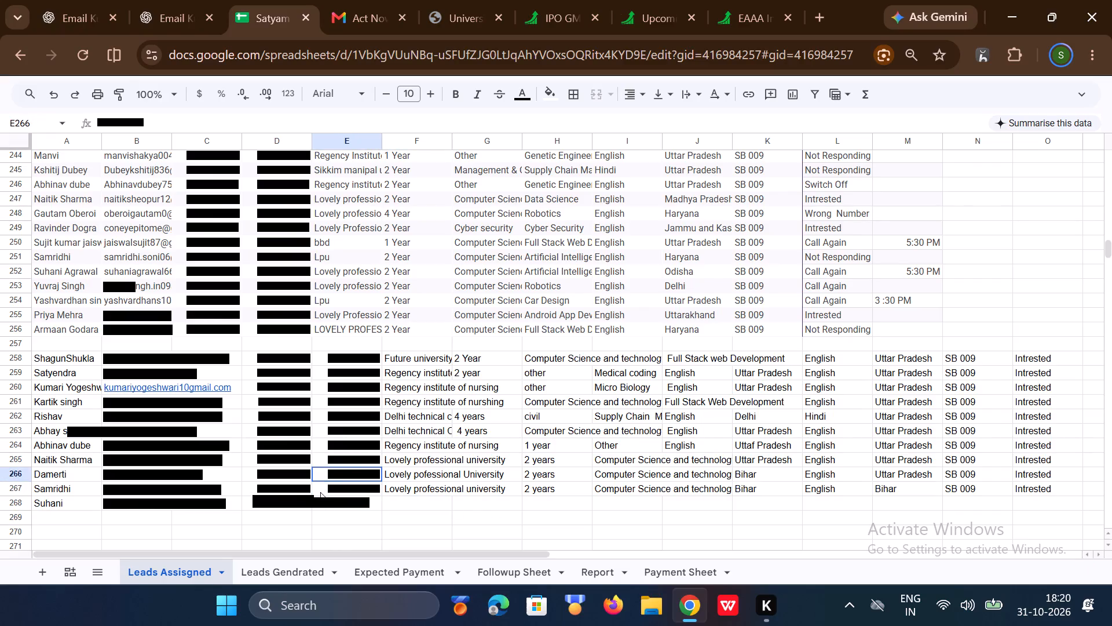
{"action": "left_click", "coordinate": [319, 504]}
{"action": "double_click", "coordinate": [317, 504]}
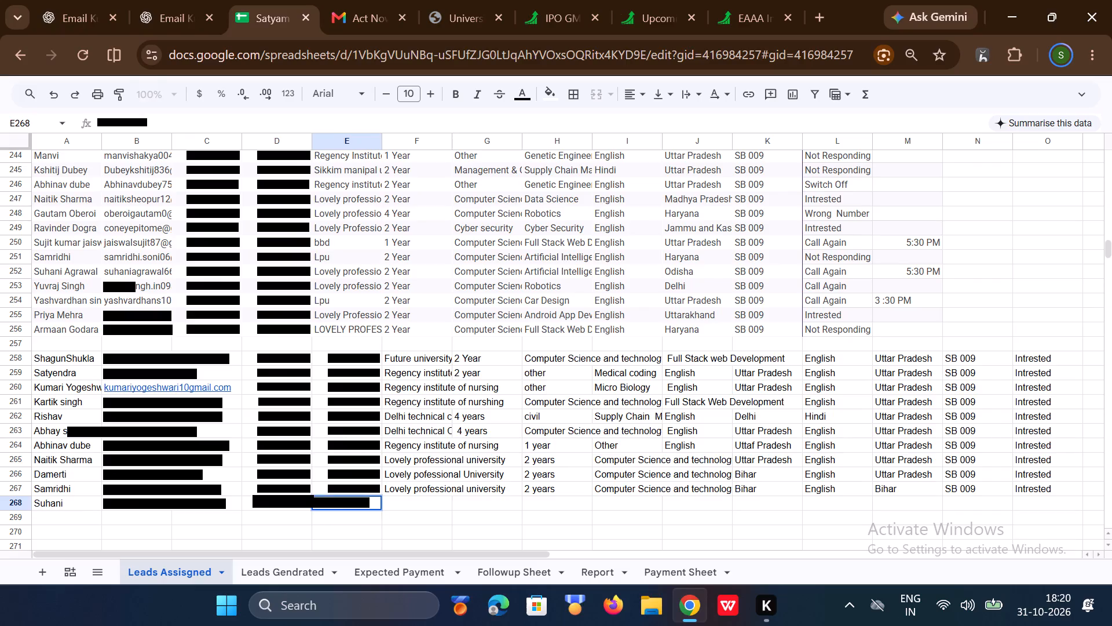
{"action": "double_click", "coordinate": [315, 507]}
{"action": "key", "text": "space"}
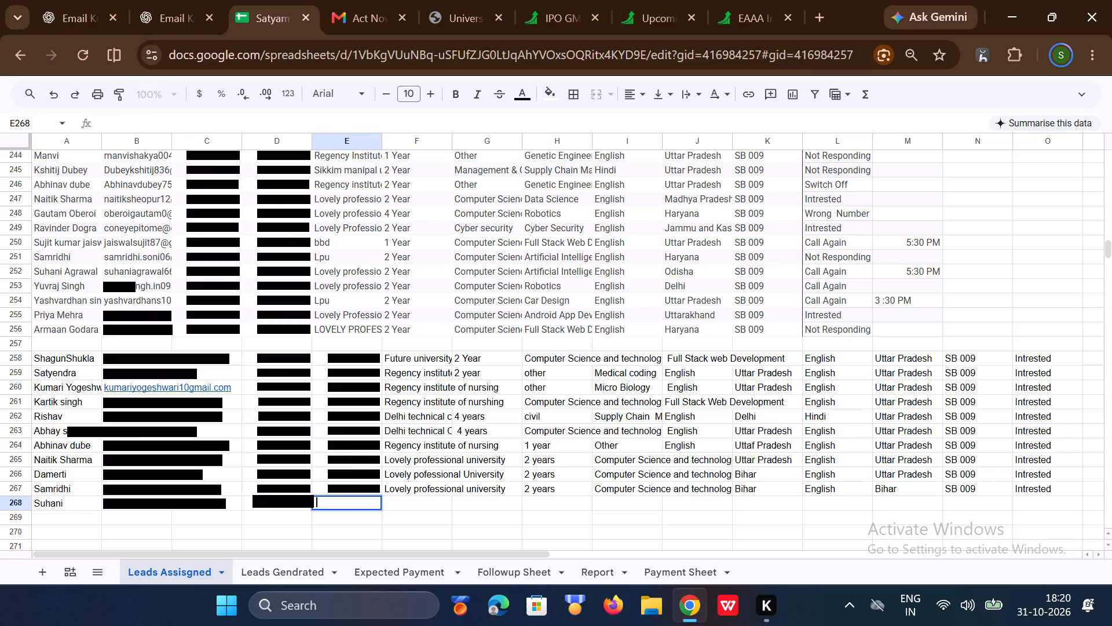
{"action": "type", "text": "ddfgyfdhsvsjhys"}
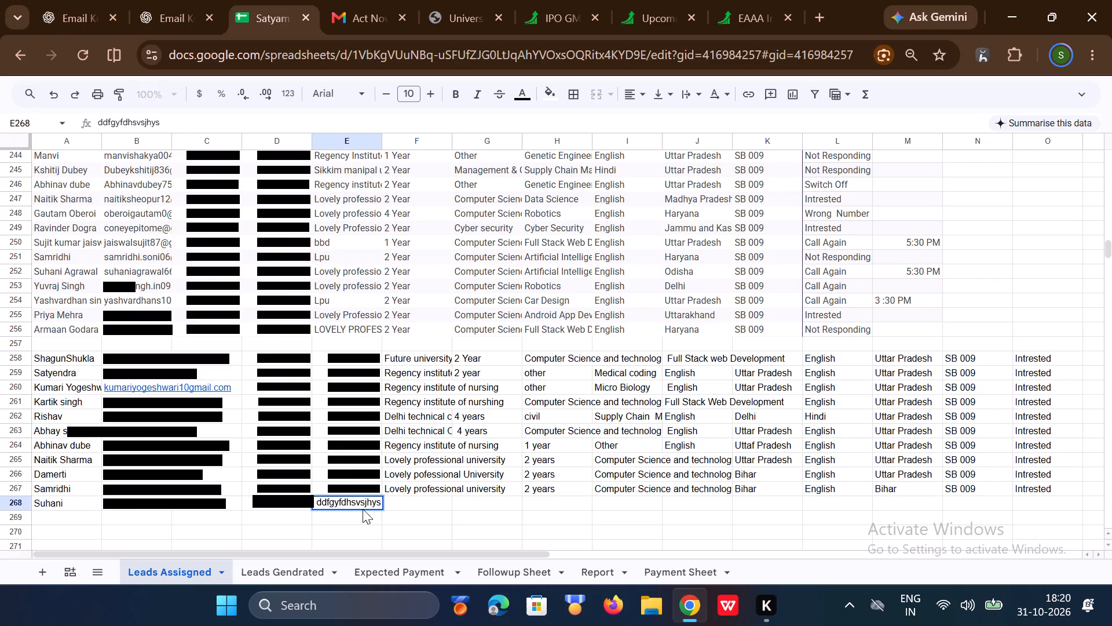
Try to delete characters from the start of the text in cell E268.
{"action": "left_click", "coordinate": [336, 509]}
{"action": "key", "text": "BackSpace"}
{"action": "key", "text": "BackSpace"}
{"action": "key", "text": "BackSpace"}
{"action": "key", "text": "BackSpace"}
{"action": "key", "text": "BackSpace"}
{"action": "left_click", "coordinate": [321, 504]}
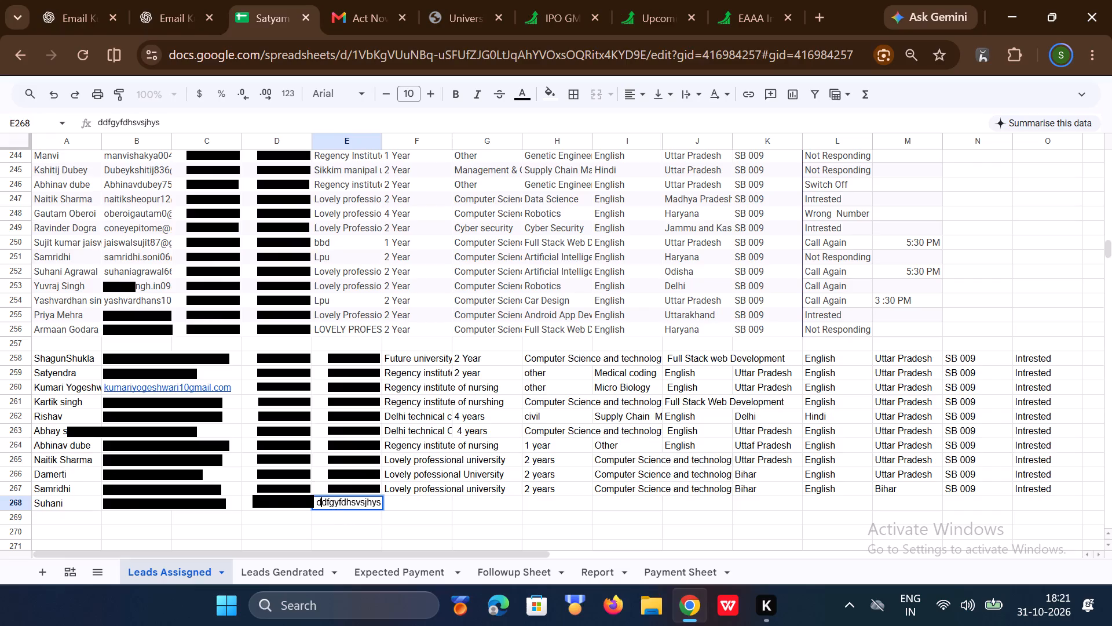
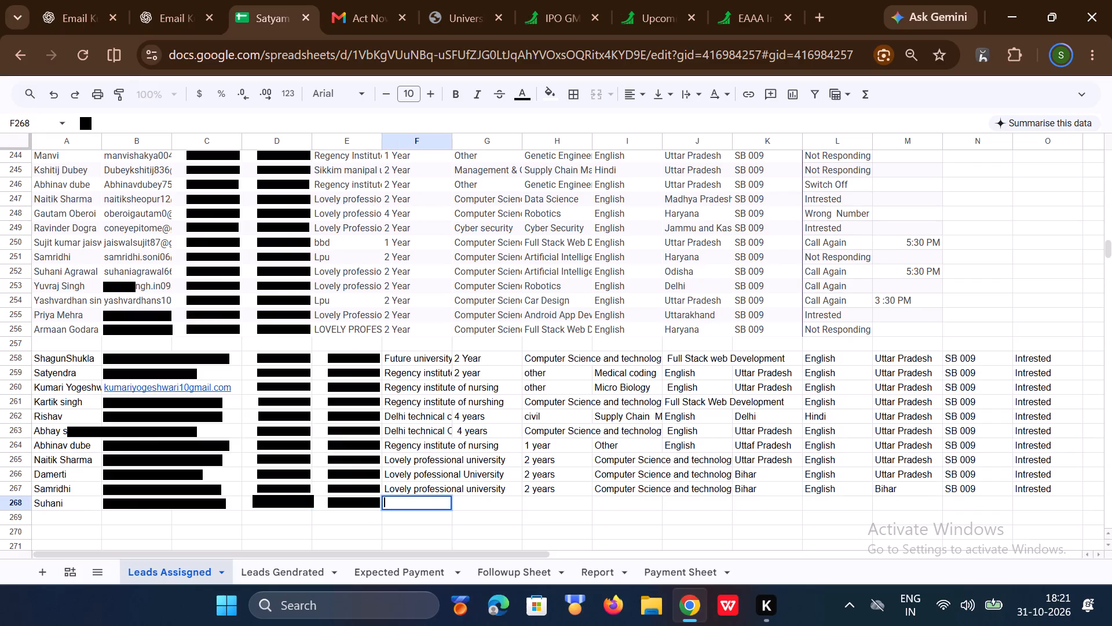
Enter "Lovely professional university" as the institution in cell F268 of Suhani's row.
{"action": "triple_click", "coordinate": [431, 500]}
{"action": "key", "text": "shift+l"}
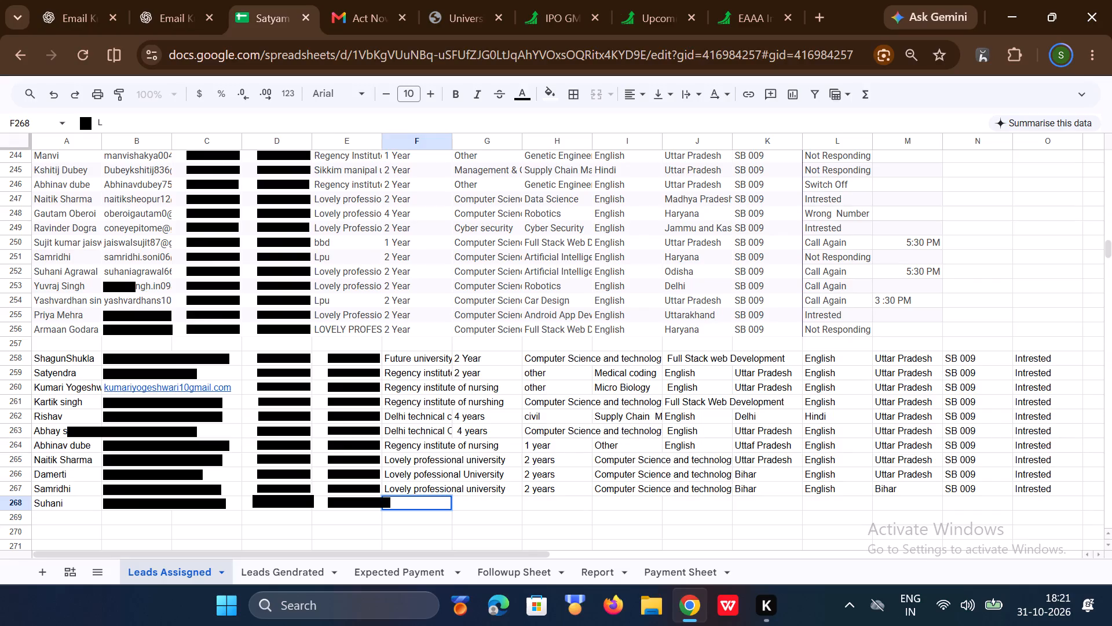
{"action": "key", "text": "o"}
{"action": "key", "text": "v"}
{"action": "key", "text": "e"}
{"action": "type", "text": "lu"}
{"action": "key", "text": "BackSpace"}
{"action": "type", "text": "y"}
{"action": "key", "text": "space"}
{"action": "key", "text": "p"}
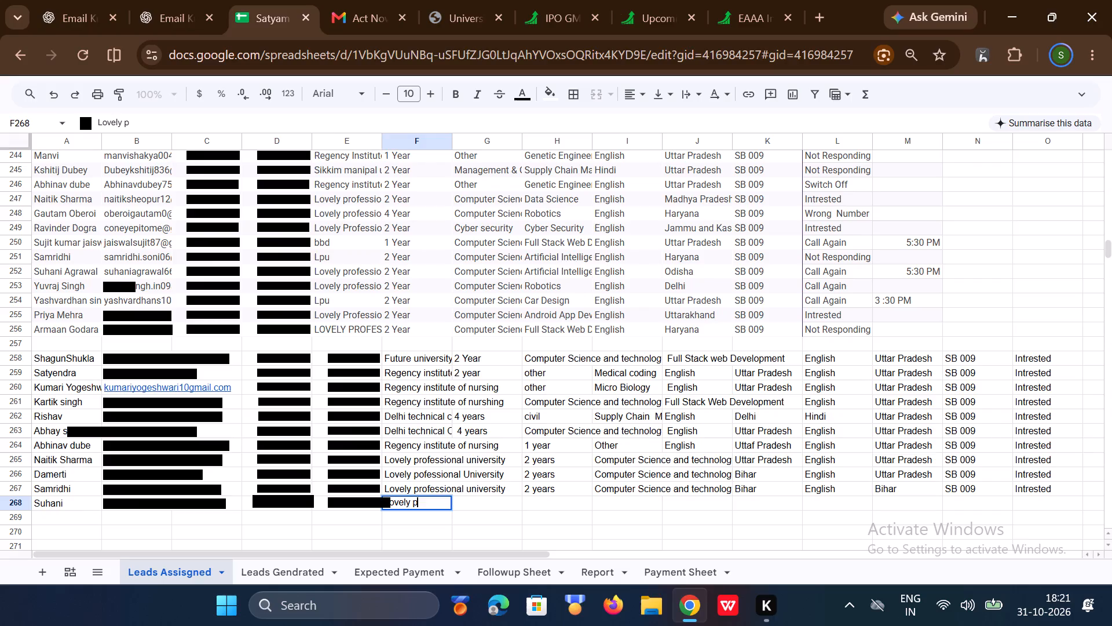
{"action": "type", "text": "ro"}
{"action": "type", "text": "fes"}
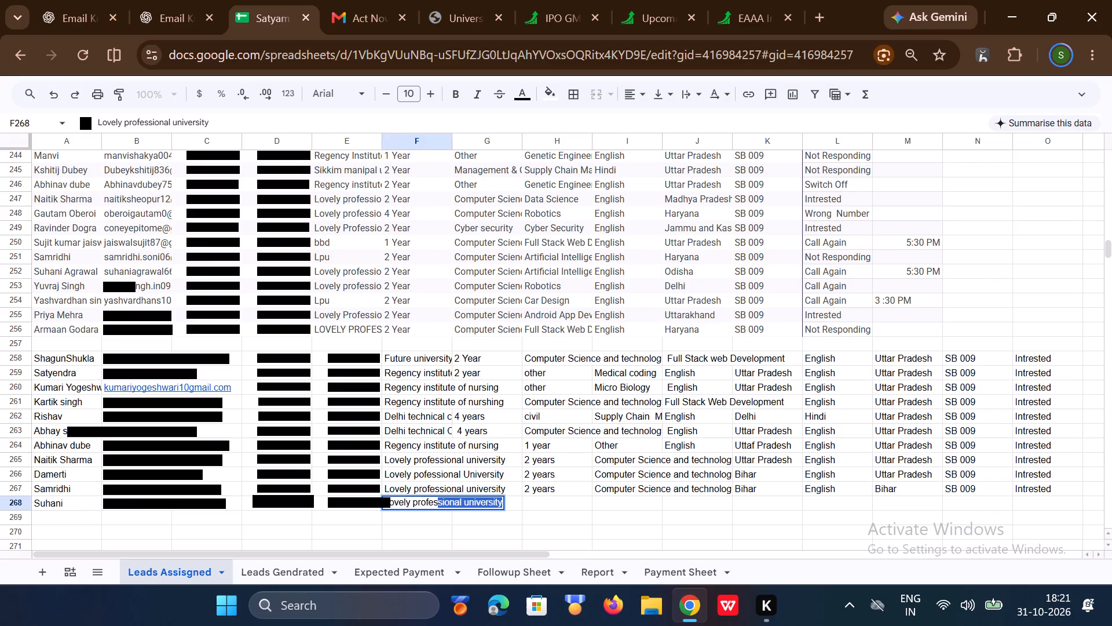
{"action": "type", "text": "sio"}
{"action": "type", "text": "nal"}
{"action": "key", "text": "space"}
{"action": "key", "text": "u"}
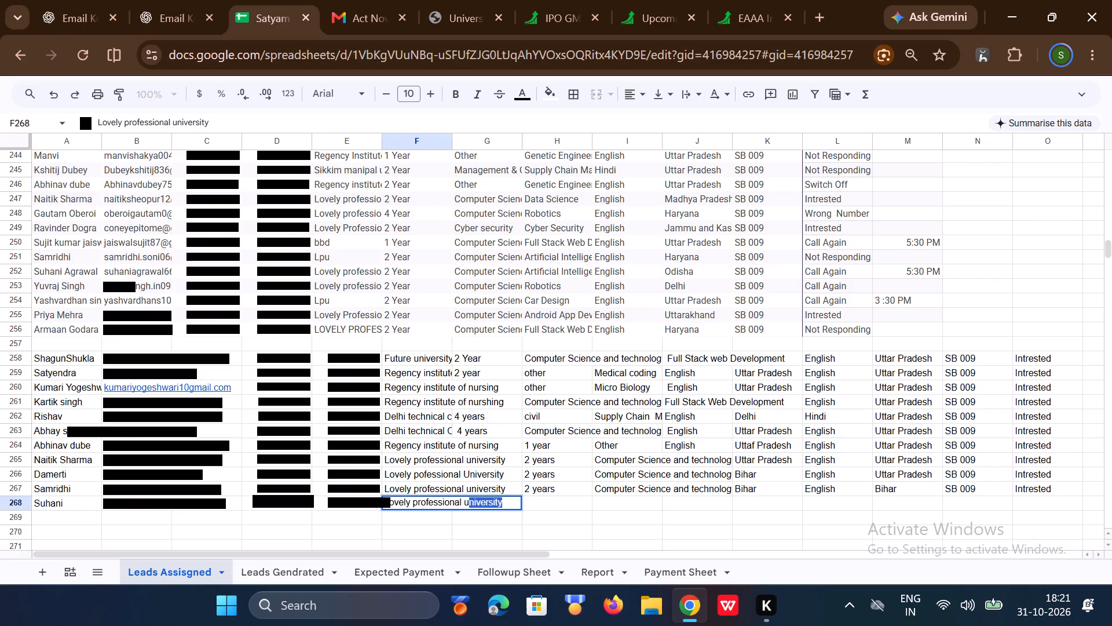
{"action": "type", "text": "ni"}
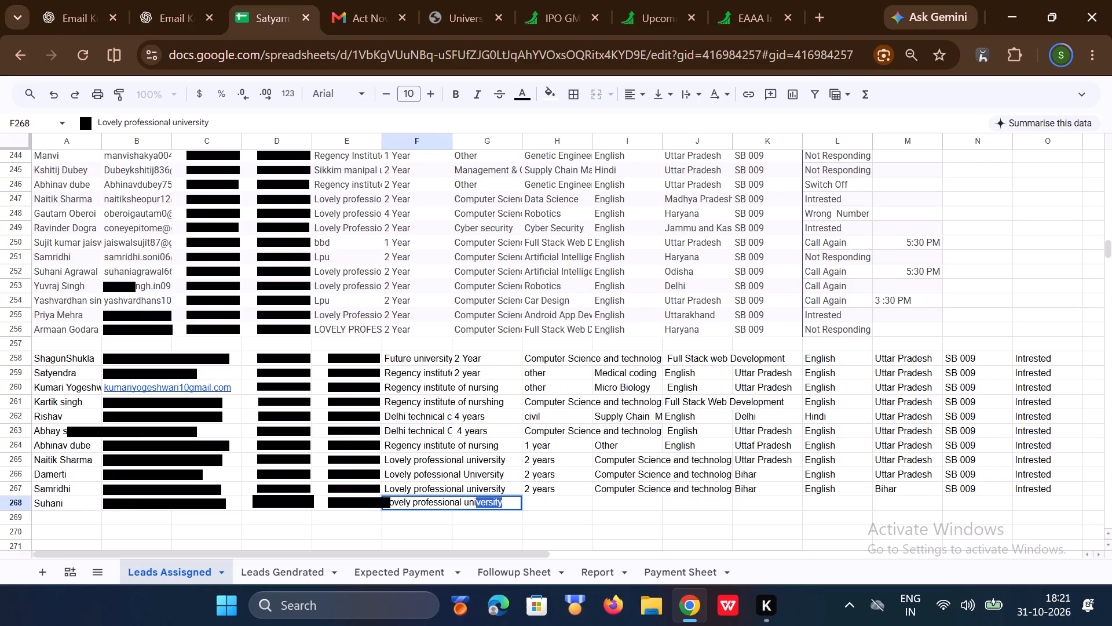
{"action": "left_click", "coordinate": [431, 500]}
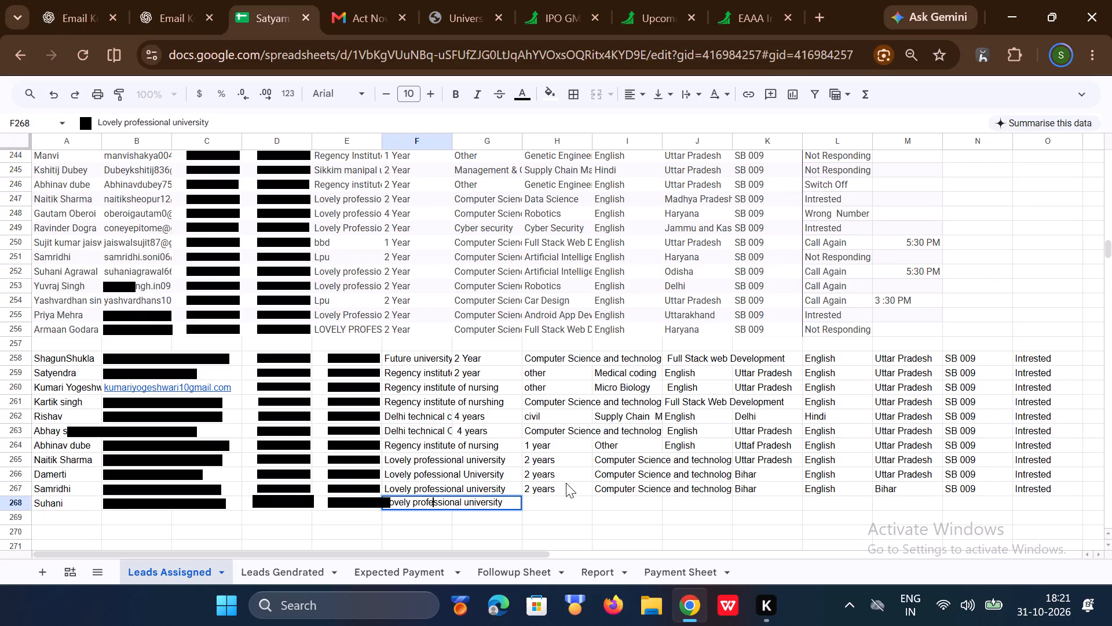
Enter "4 years" in cell H268 of Suhani's row.
{"action": "left_click", "coordinate": [548, 508]}
{"action": "double_click", "coordinate": [548, 508]}
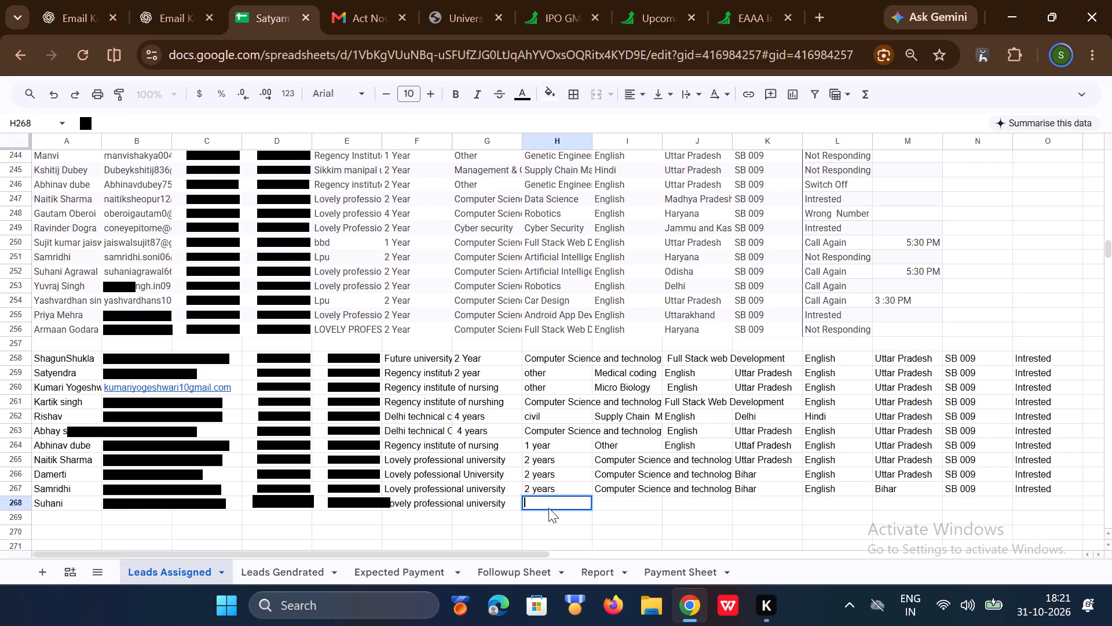
{"action": "double_click", "coordinate": [543, 500]}
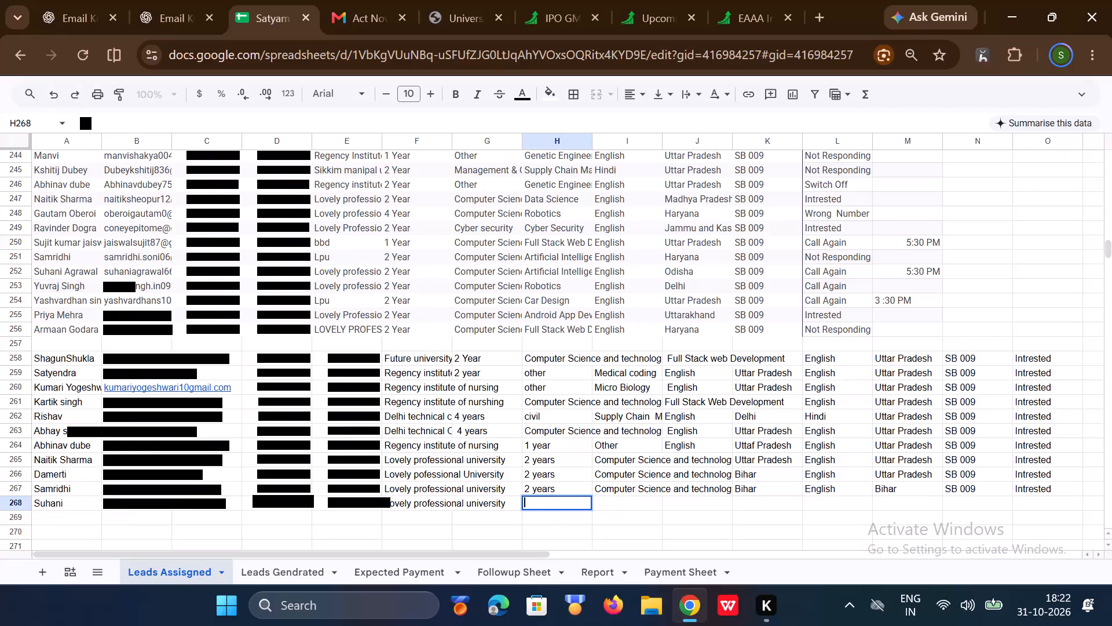
{"action": "left_click", "coordinate": [543, 500]}
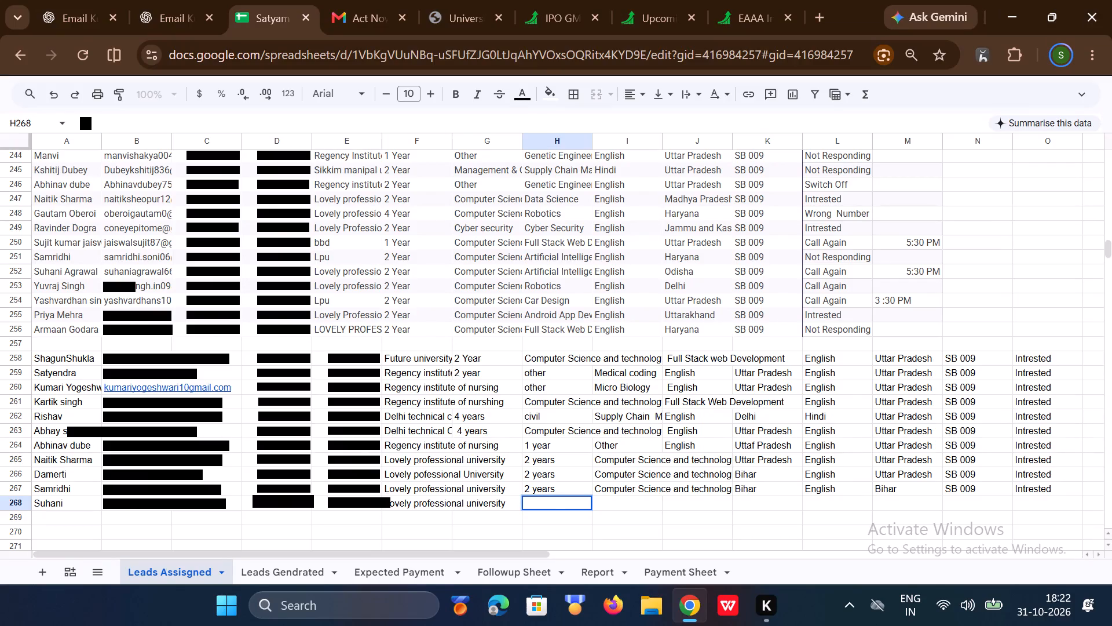
{"action": "left_click", "coordinate": [555, 498]}
{"action": "triple_click", "coordinate": [555, 498]}
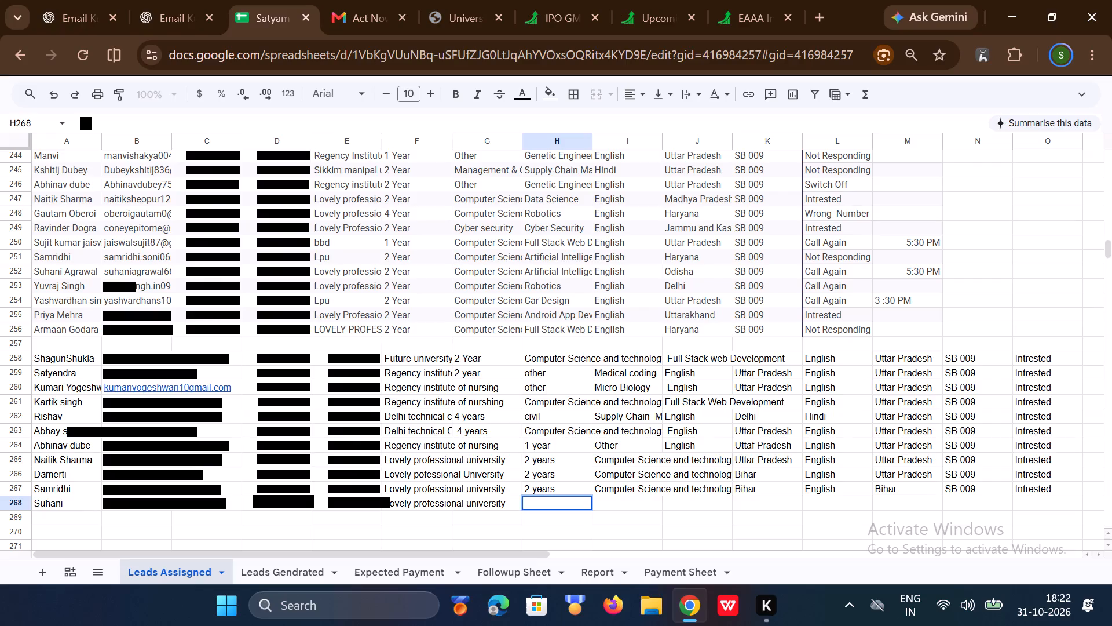
{"action": "double_click", "coordinate": [555, 498]}
{"action": "left_click", "coordinate": [551, 498]}
{"action": "left_click_drag", "start_coordinate": [551, 498], "coordinate": [551, 511]}
{"action": "double_click", "coordinate": [535, 497]}
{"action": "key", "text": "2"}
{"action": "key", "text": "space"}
{"action": "key", "text": "BackSpace"}
{"action": "key", "text": "BackSpace"}
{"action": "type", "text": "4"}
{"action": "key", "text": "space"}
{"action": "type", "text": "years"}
Enter "Computer Science and technology" as the field of study in cell I268 of Suhani's row.
{"action": "double_click", "coordinate": [627, 505]}
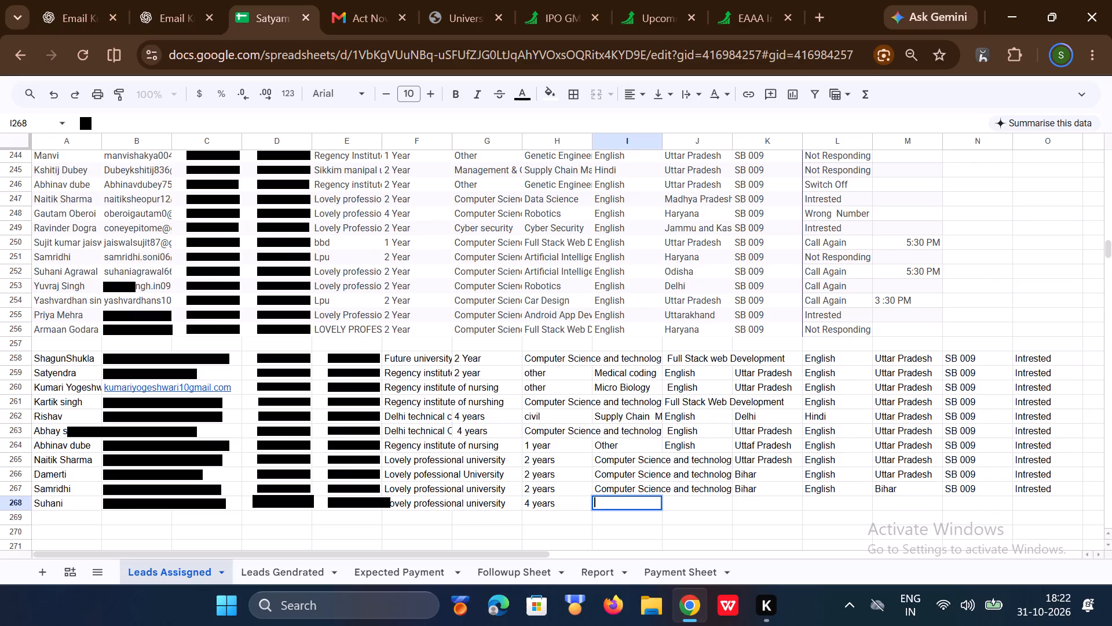
{"action": "double_click", "coordinate": [627, 505]}
{"action": "triple_click", "coordinate": [627, 505]}
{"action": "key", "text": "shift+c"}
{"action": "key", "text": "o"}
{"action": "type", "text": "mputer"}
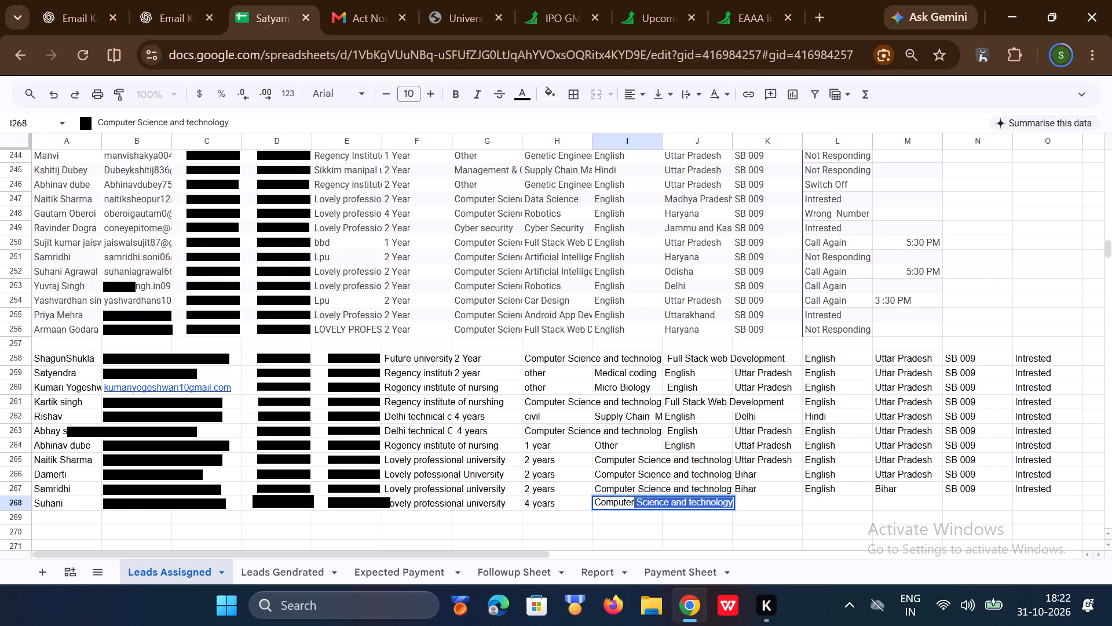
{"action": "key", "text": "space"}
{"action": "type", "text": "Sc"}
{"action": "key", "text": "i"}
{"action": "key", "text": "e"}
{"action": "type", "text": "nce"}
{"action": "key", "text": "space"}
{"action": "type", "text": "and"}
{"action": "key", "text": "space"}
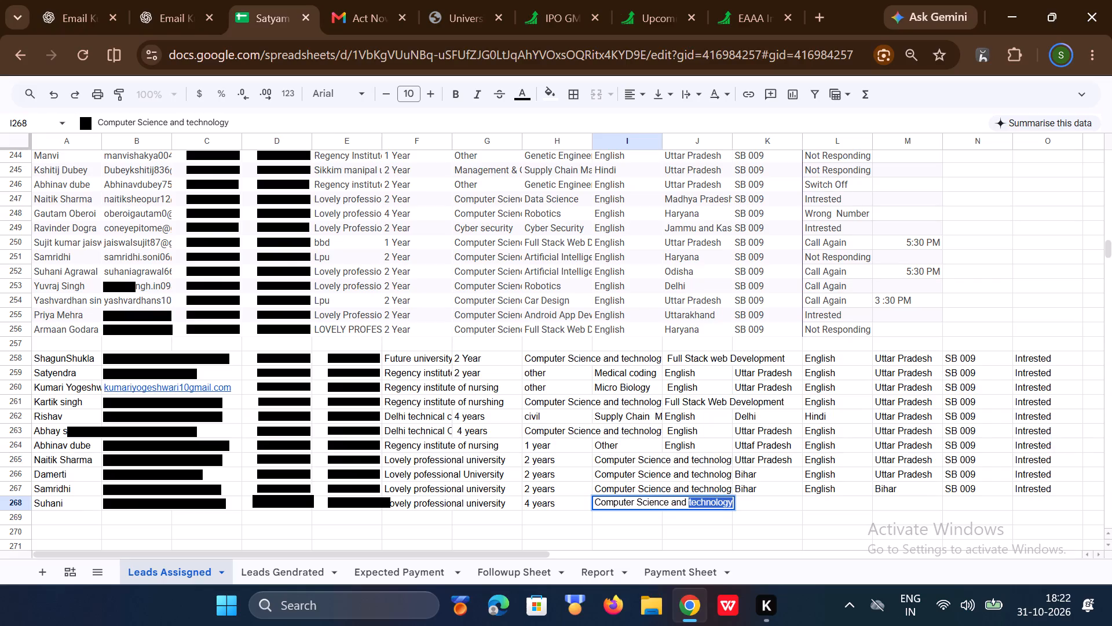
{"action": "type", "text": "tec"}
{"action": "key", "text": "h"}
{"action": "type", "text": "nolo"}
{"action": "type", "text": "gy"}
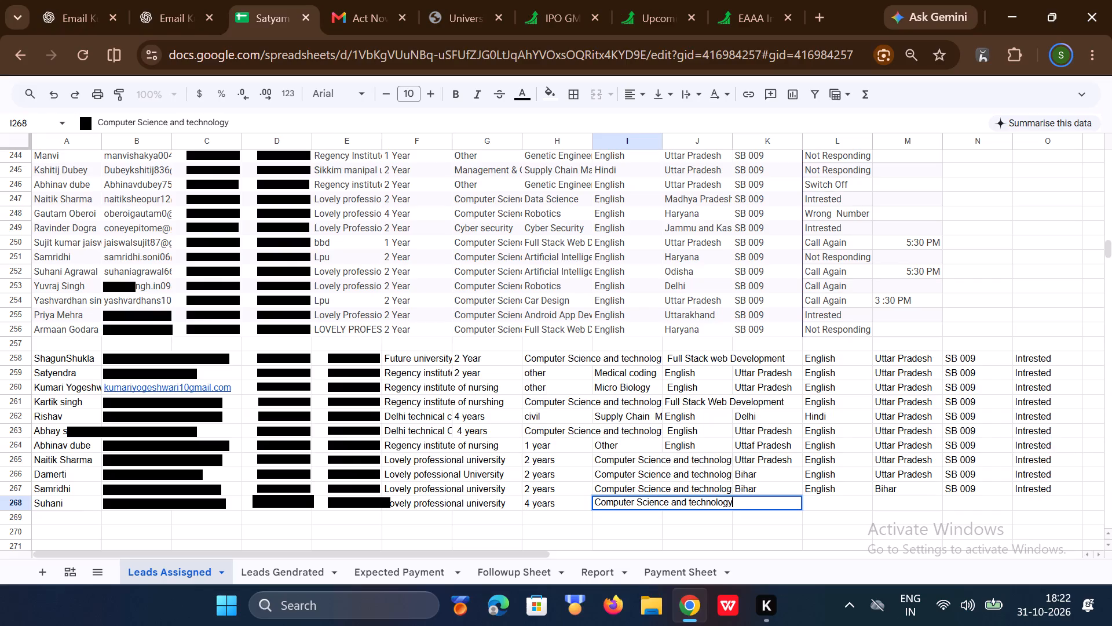
{"action": "left_click", "coordinate": [793, 519]}
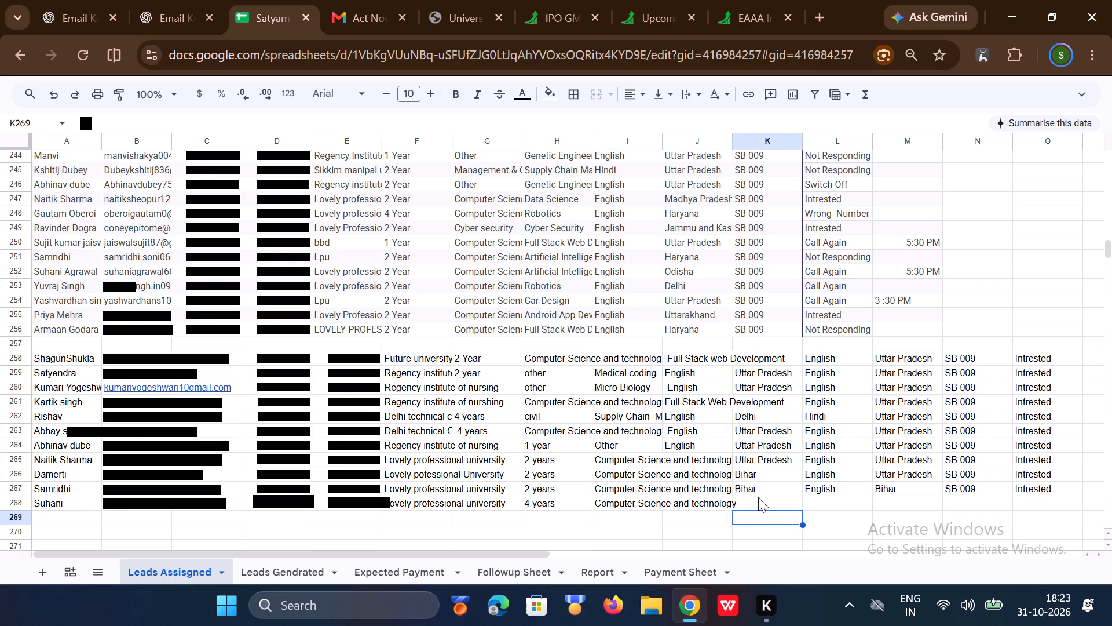
Enter "Bihar" as the state in cell K268 of Suhani's row.
{"action": "double_click", "coordinate": [755, 497]}
{"action": "double_click", "coordinate": [758, 503]}
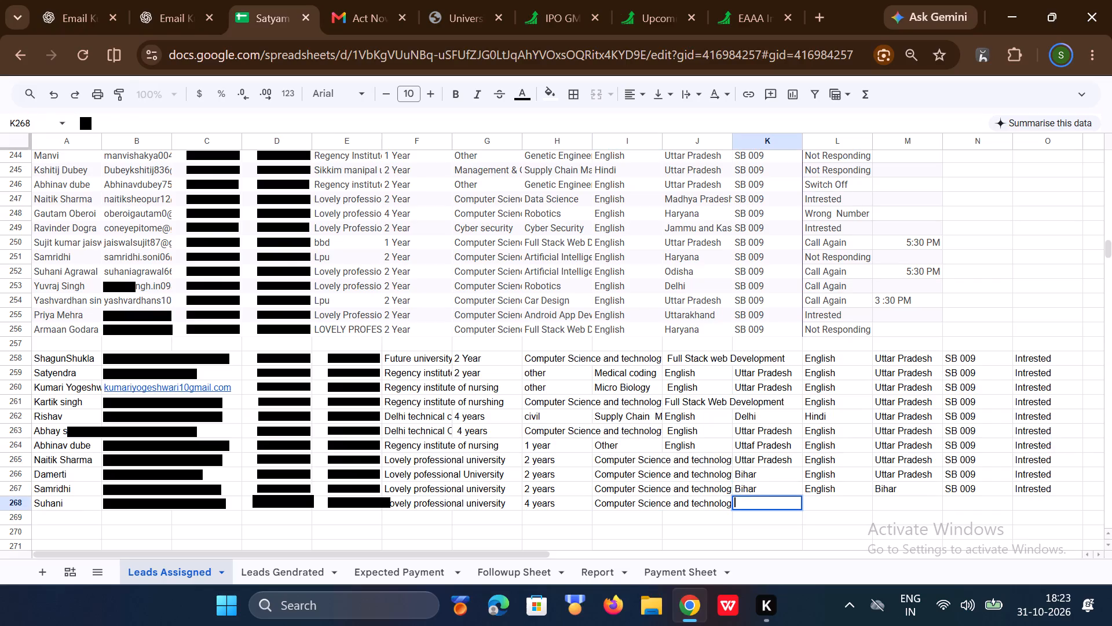
{"action": "double_click", "coordinate": [761, 504]}
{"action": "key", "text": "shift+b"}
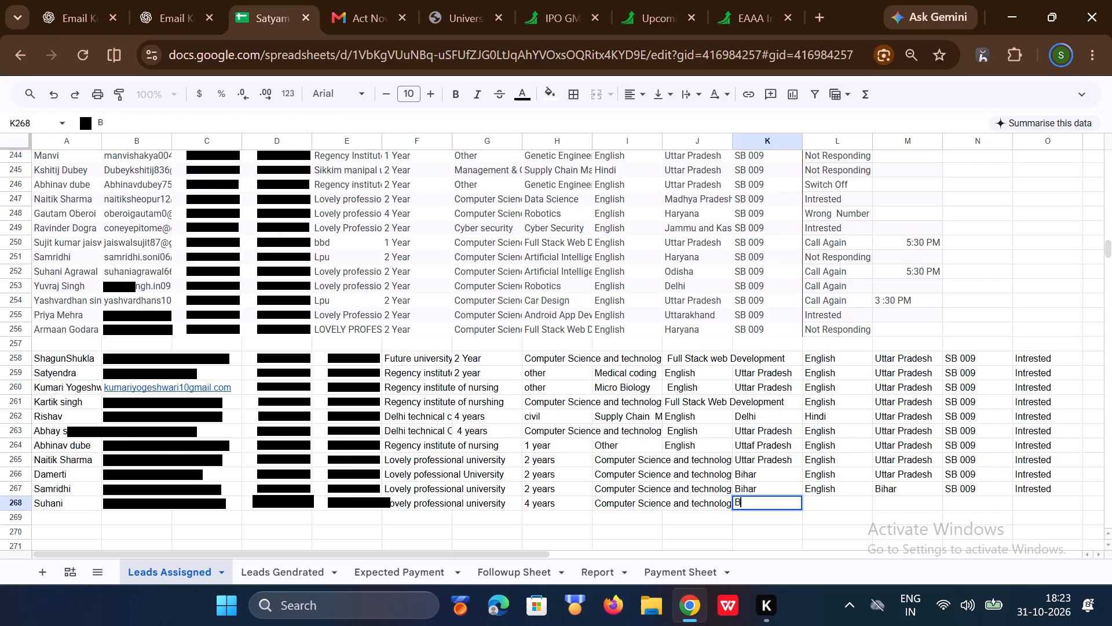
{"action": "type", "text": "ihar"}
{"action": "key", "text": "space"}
Enter "Hindi" as the language in cell L268 of Suhani's row.
{"action": "double_click", "coordinate": [828, 508]}
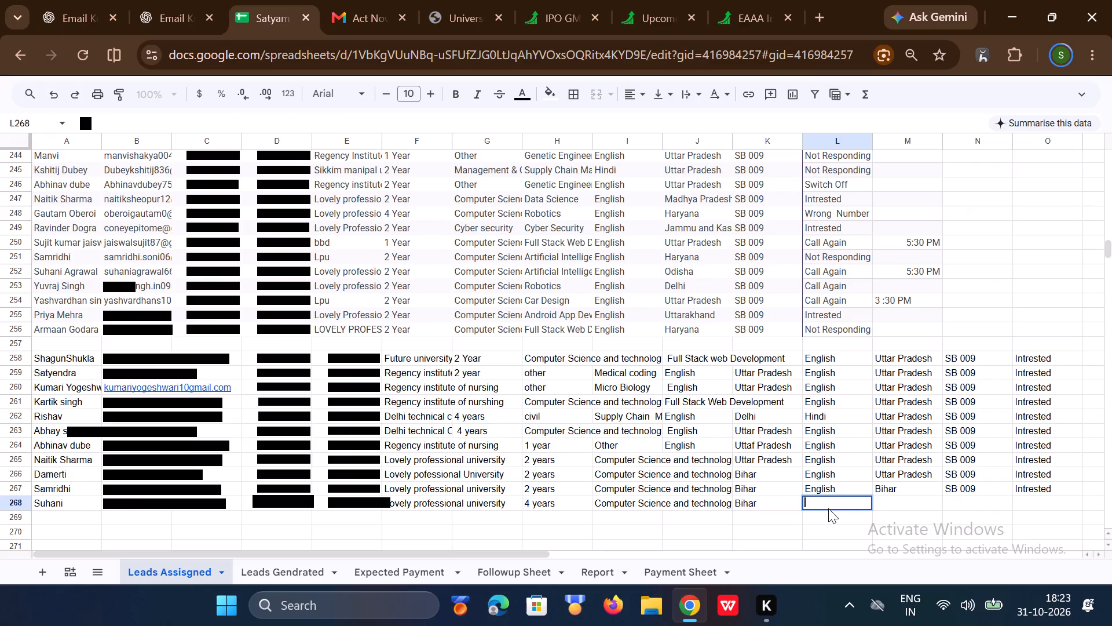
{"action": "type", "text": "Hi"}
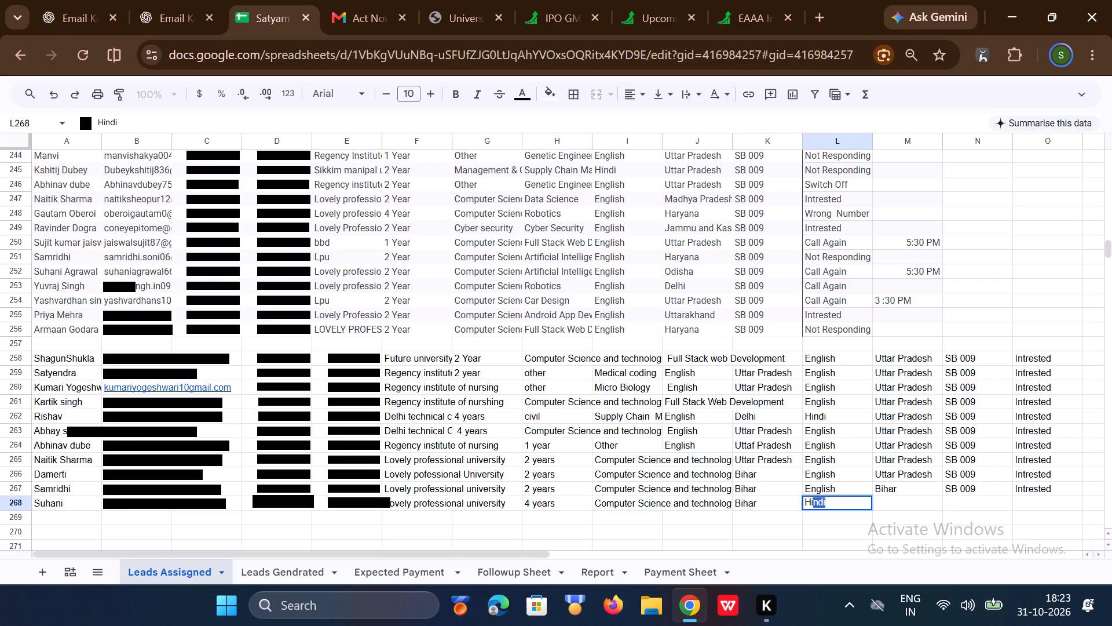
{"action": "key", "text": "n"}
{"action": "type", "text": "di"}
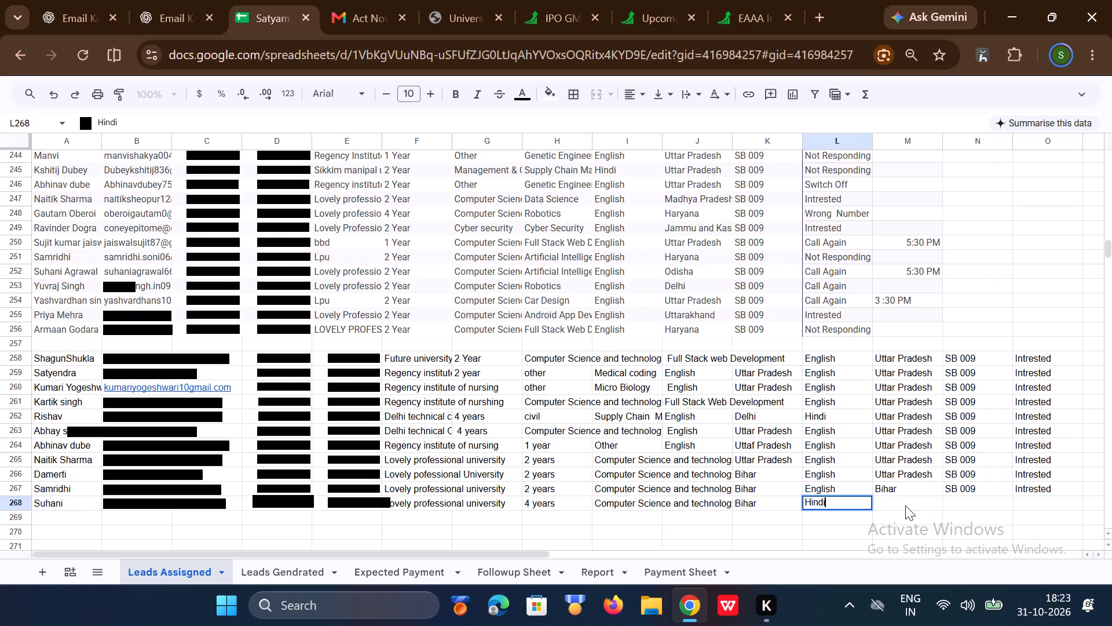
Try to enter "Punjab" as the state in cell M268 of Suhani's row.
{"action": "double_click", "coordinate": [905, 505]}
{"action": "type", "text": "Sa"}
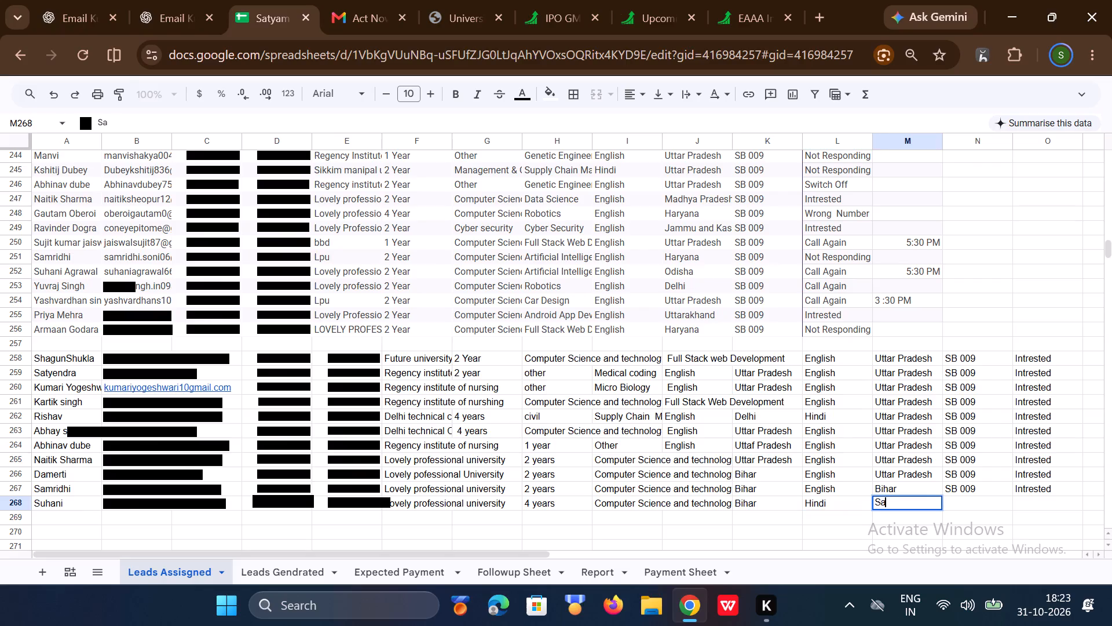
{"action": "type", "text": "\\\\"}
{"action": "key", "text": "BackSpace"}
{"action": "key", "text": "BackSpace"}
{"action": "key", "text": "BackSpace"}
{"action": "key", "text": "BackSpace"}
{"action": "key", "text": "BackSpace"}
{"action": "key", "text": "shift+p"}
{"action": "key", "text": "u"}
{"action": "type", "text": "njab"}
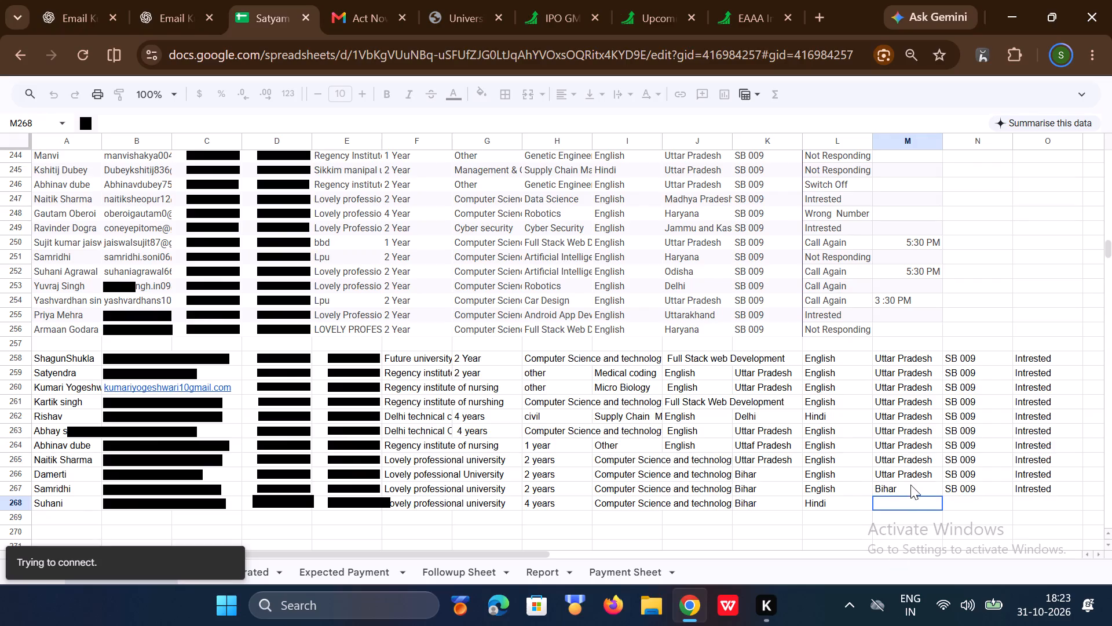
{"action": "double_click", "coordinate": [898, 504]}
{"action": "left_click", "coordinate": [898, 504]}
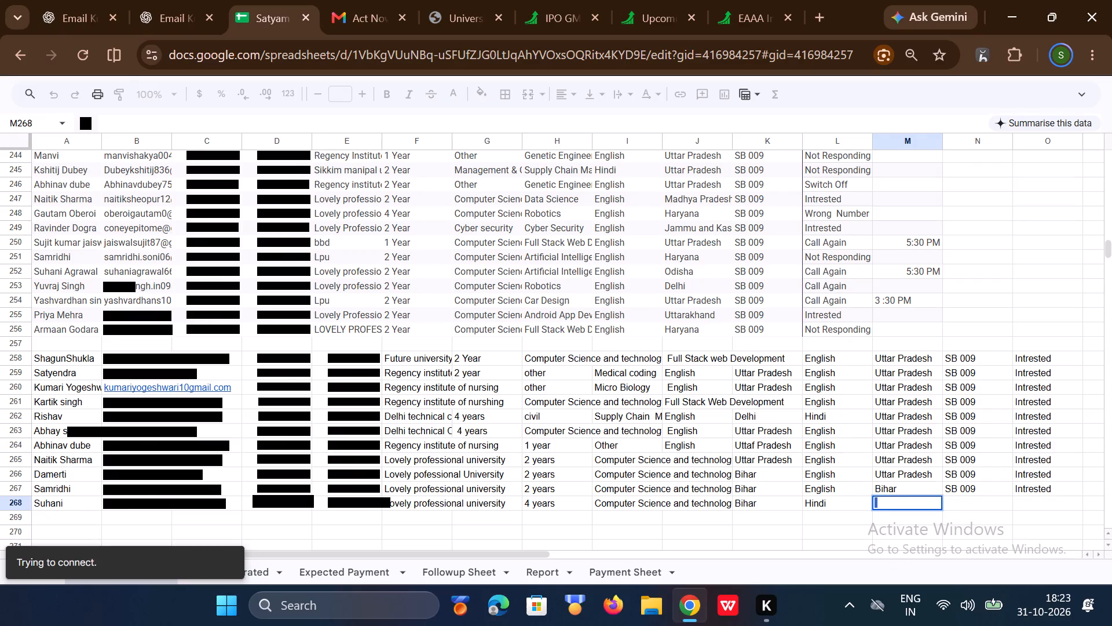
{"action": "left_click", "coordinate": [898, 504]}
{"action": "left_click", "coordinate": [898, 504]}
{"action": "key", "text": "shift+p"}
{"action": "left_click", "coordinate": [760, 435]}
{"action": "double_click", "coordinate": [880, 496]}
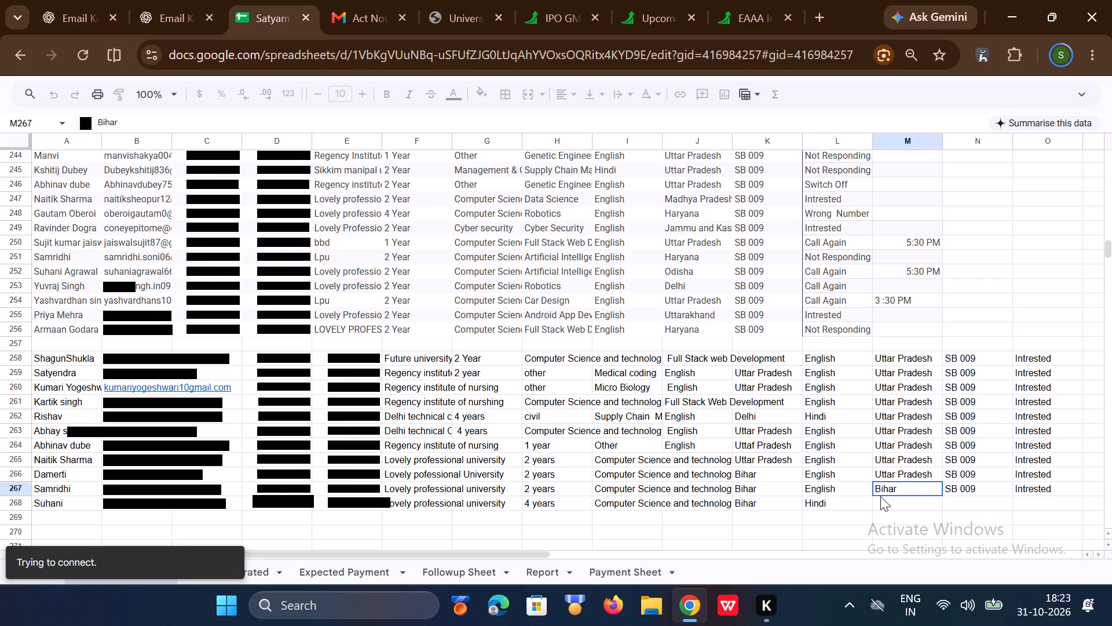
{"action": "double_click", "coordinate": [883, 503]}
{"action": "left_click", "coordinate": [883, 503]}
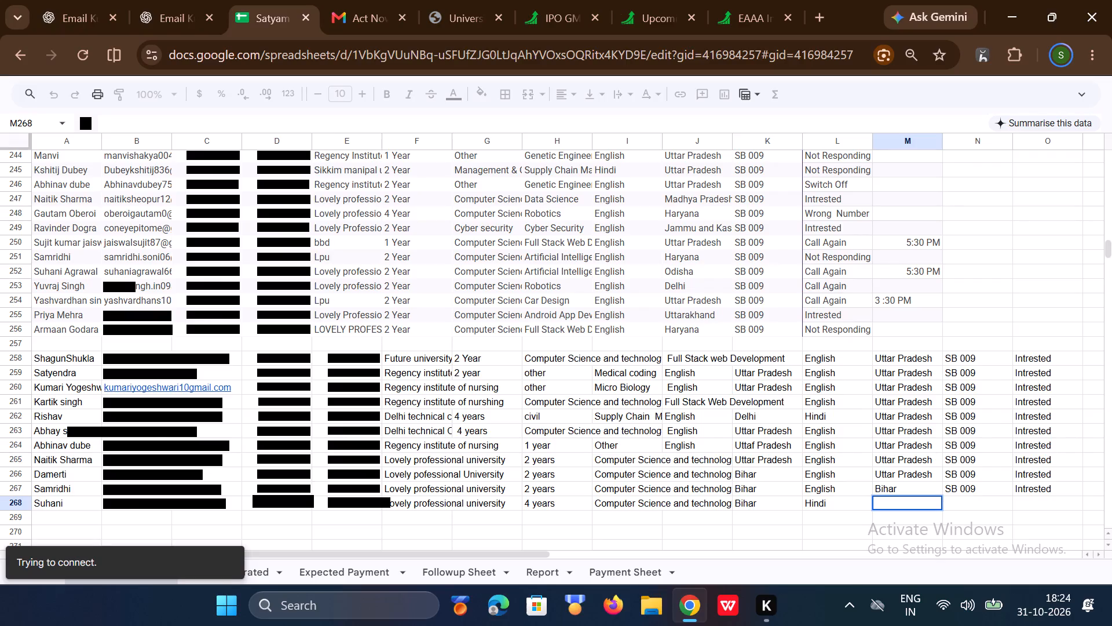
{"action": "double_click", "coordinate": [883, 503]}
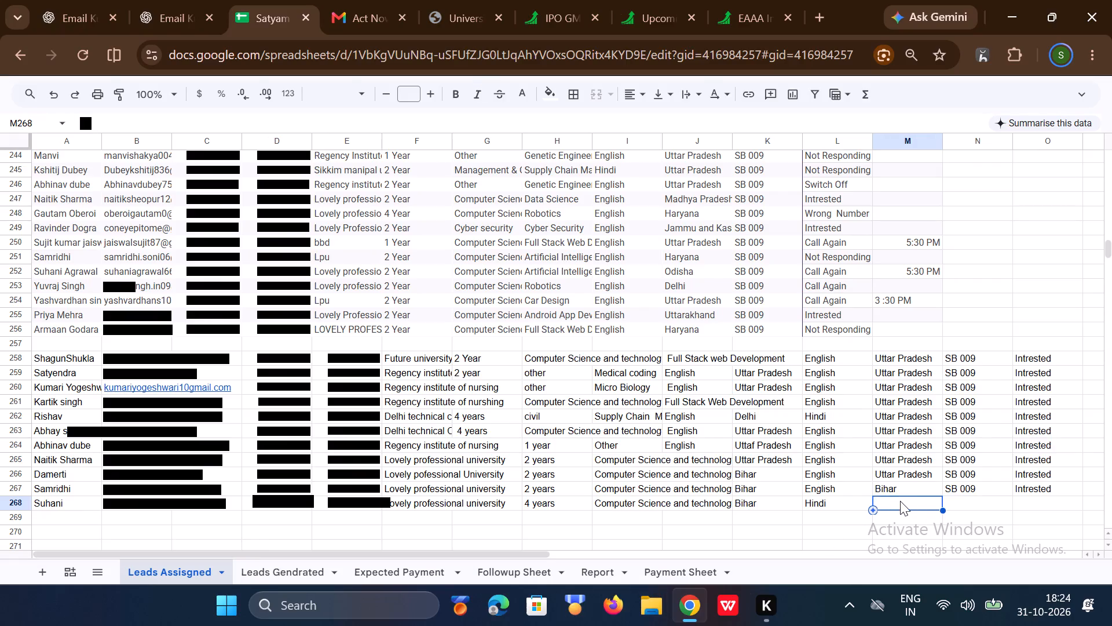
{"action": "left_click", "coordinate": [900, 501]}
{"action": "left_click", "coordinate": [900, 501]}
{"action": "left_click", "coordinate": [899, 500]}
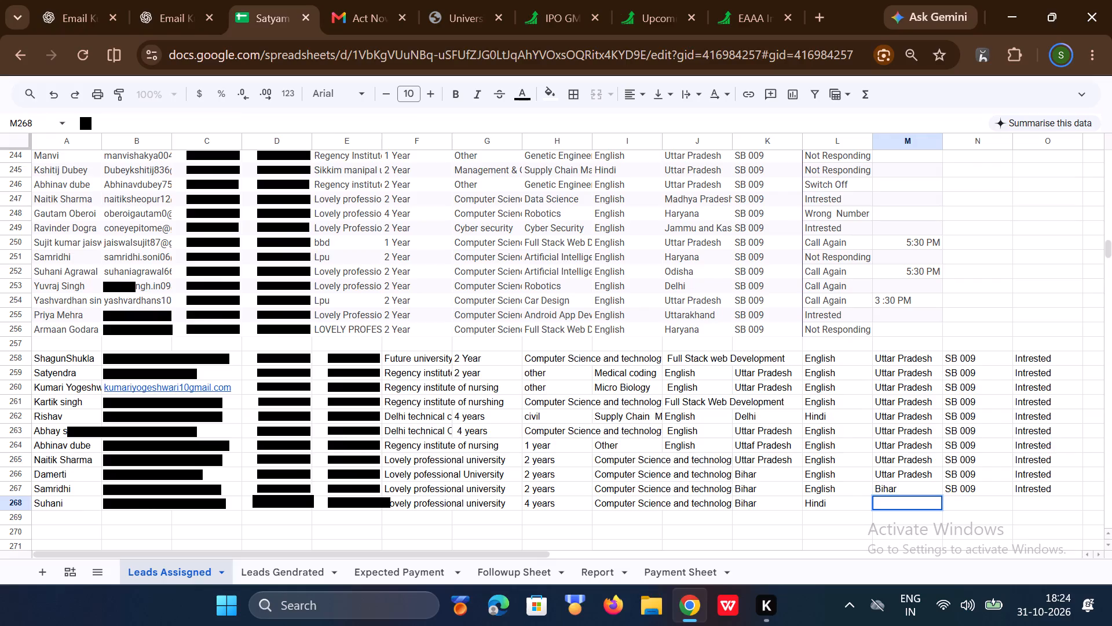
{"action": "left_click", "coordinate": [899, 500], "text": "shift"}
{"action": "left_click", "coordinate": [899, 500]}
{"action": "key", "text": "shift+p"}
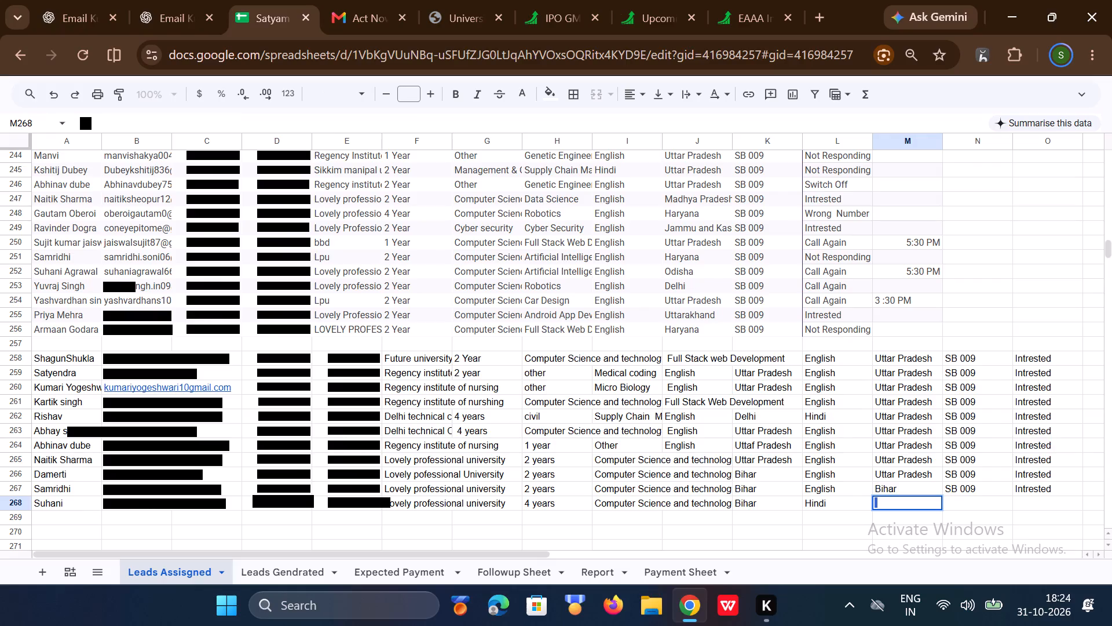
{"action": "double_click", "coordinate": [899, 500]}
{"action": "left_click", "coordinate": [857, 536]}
Enter "Punjab" as the state in cell M268 of Suhani's row.
{"action": "left_click", "coordinate": [902, 500]}
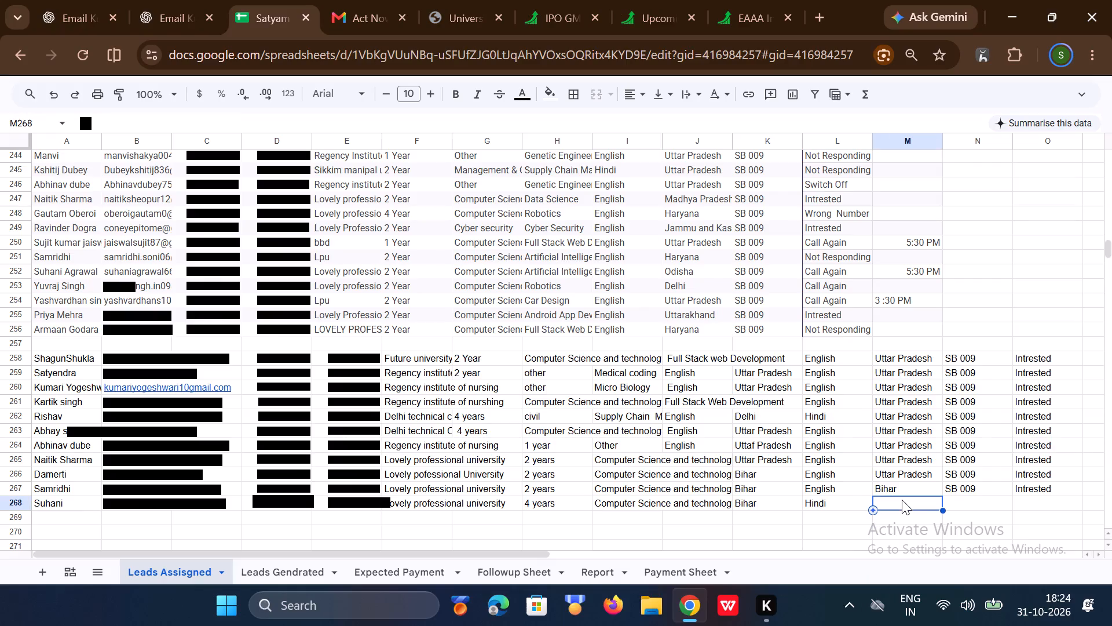
{"action": "double_click", "coordinate": [902, 500]}
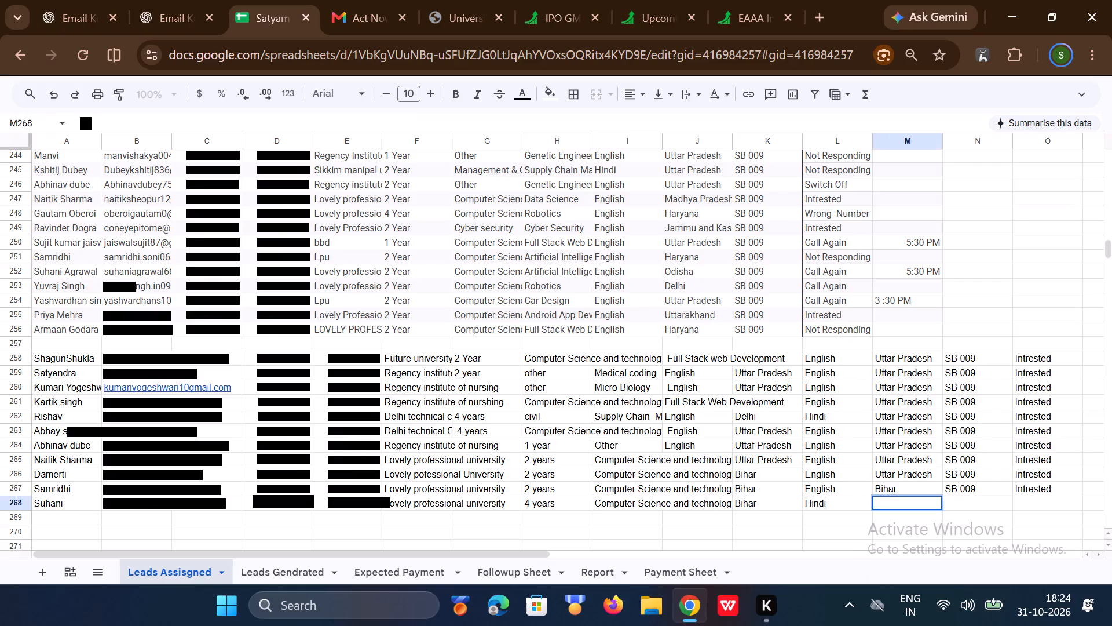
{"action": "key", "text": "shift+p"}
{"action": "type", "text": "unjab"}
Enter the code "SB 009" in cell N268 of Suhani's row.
{"action": "triple_click", "coordinate": [960, 499]}
{"action": "left_click", "coordinate": [960, 499]}
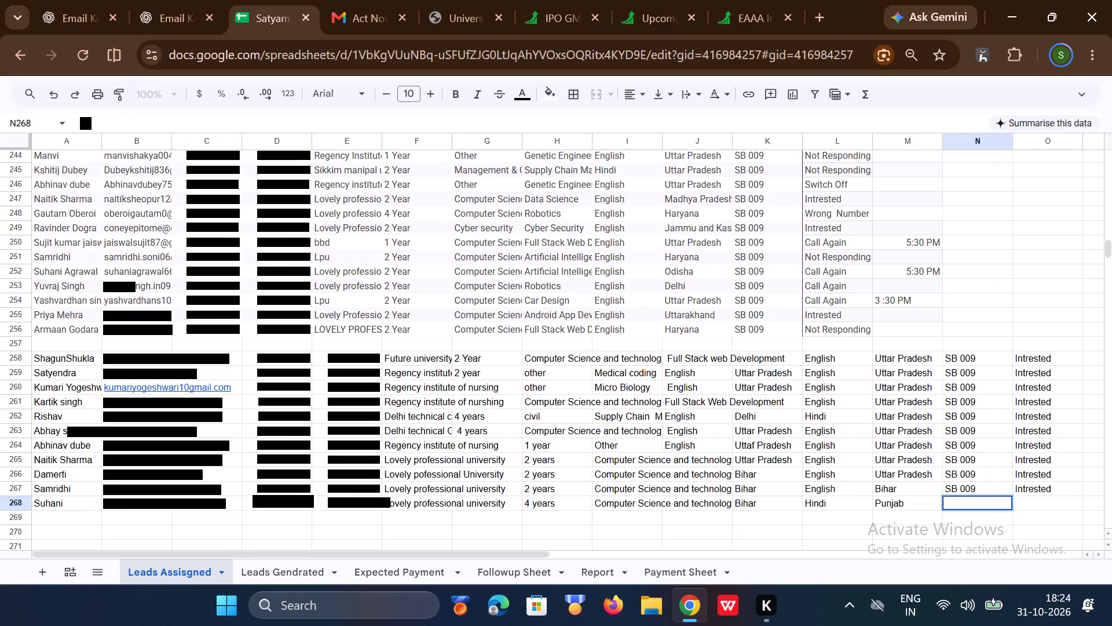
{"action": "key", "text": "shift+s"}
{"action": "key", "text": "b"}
{"action": "key", "text": "BackSpace"}
{"action": "key", "text": "BackSpace"}
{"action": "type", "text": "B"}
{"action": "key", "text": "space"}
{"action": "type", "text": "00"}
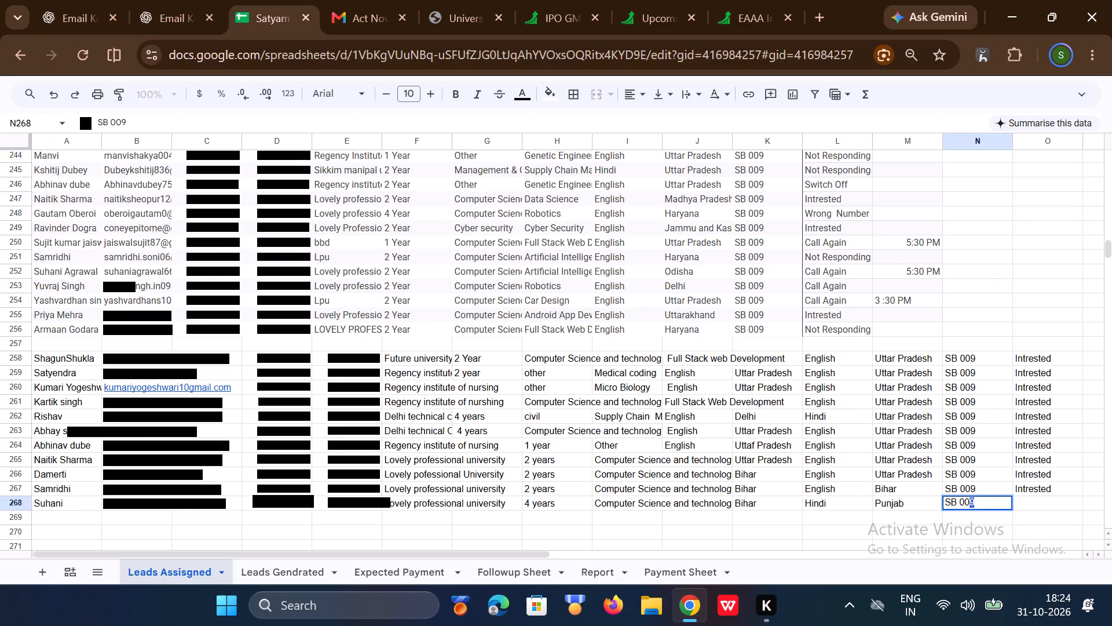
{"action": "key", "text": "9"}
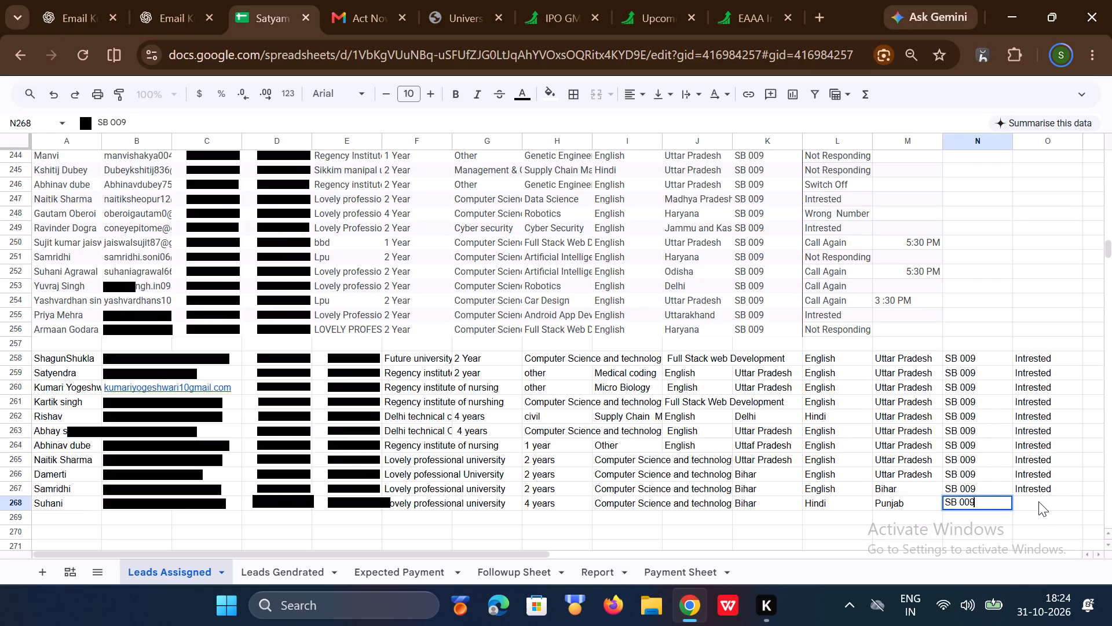
Enter "Intrested" as the lead status in cell O268 of Suhani's row.
{"action": "double_click", "coordinate": [1038, 501]}
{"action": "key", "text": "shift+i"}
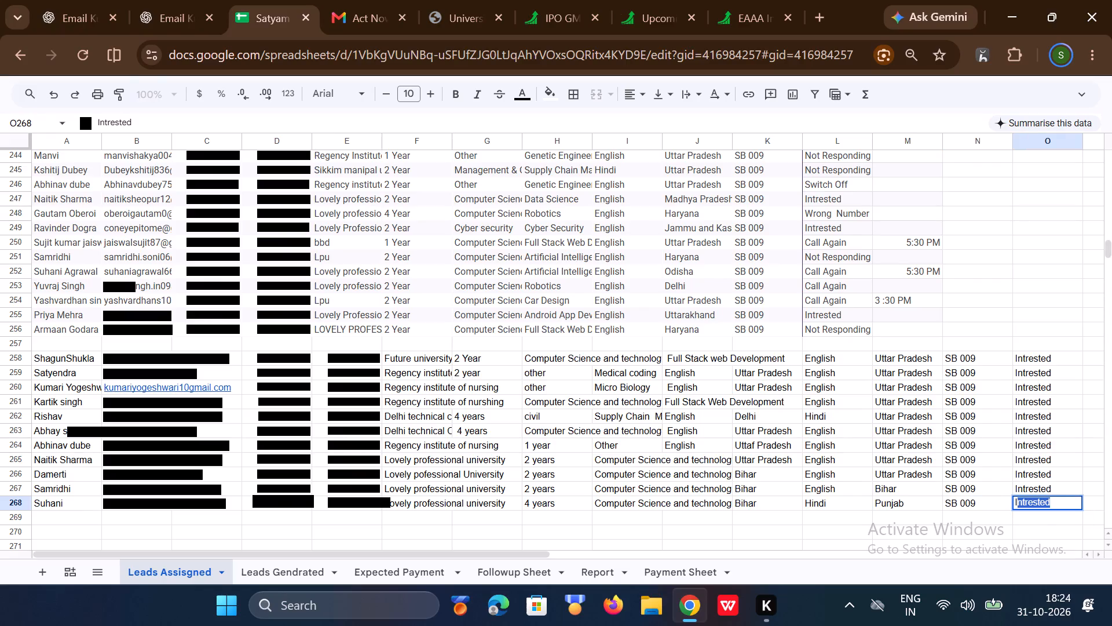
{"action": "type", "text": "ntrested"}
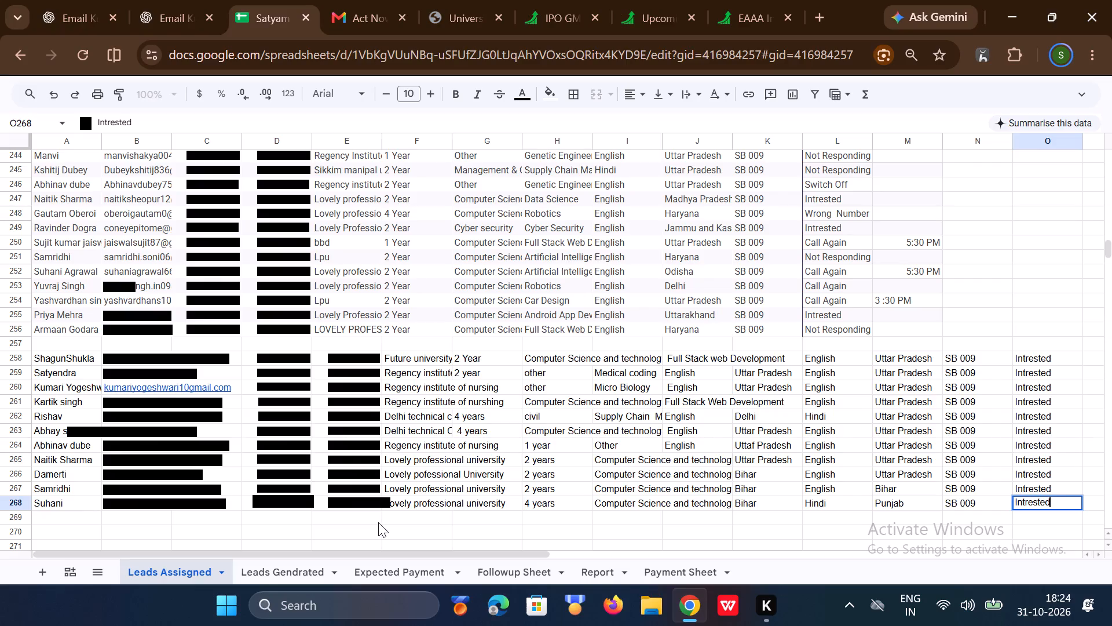
Enter the next lead's full name in cell A269, directly below Suhani's row.
{"action": "scroll", "coordinate": [262, 518], "scroll_direction": "down", "scroll_amount": 1}
{"action": "left_click", "coordinate": [71, 478]}
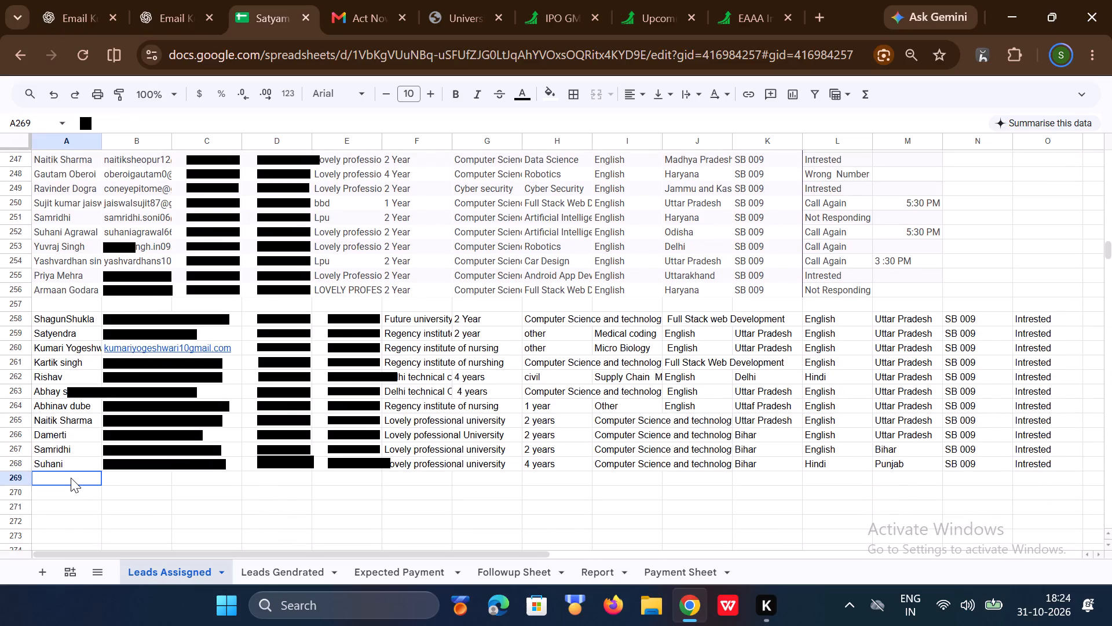
{"action": "triple_click", "coordinate": [71, 478]}
{"action": "left_click", "coordinate": [71, 478]}
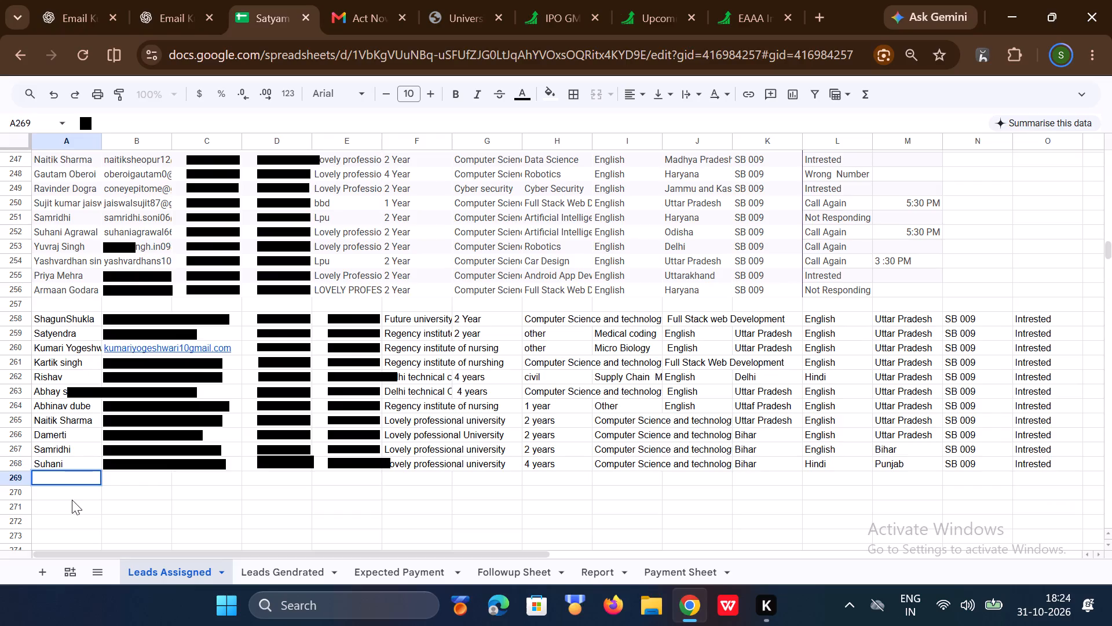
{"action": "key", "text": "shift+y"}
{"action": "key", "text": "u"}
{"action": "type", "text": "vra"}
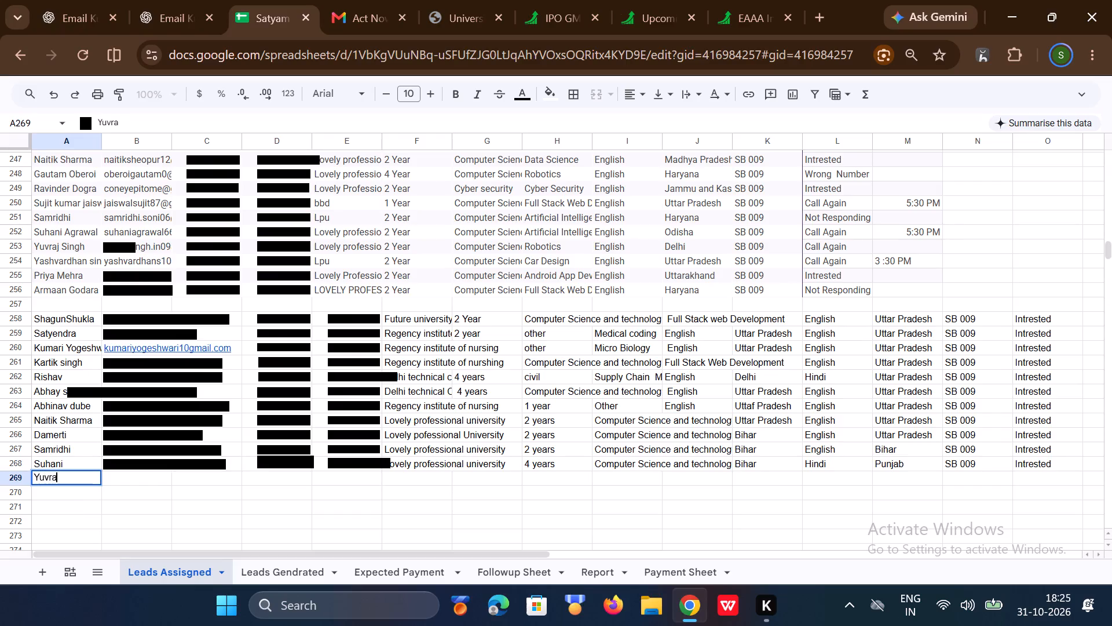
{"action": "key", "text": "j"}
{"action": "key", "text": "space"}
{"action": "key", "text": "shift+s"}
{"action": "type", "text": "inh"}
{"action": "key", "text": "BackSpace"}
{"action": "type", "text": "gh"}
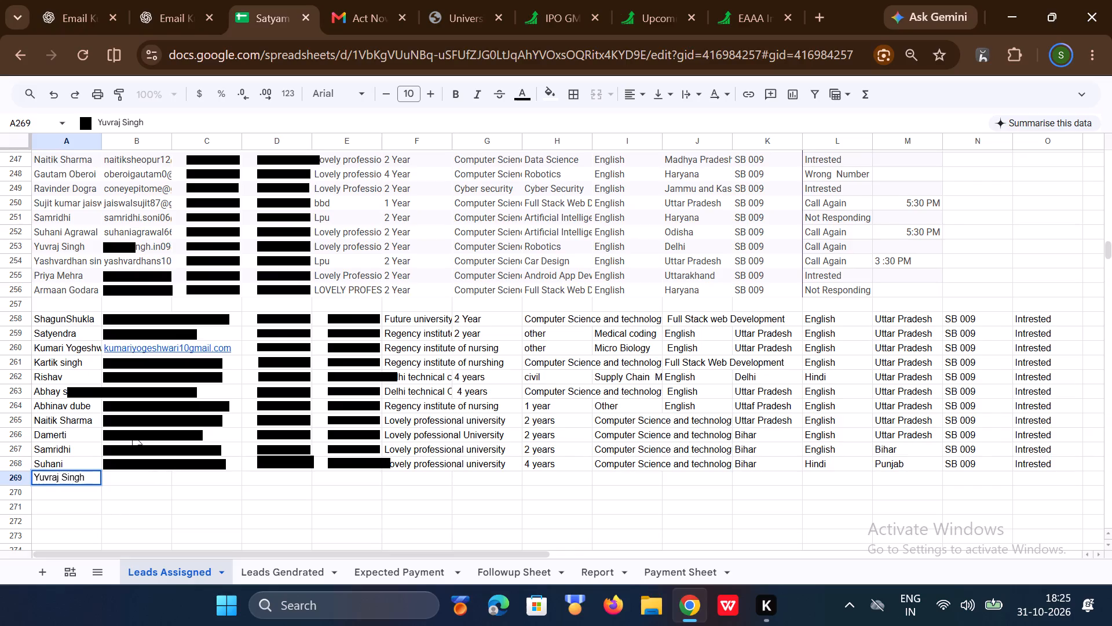
Enter the new lead's e-mail address in cell B269, consulting the same lead's earlier entry in cell B253.
{"action": "double_click", "coordinate": [118, 480]}
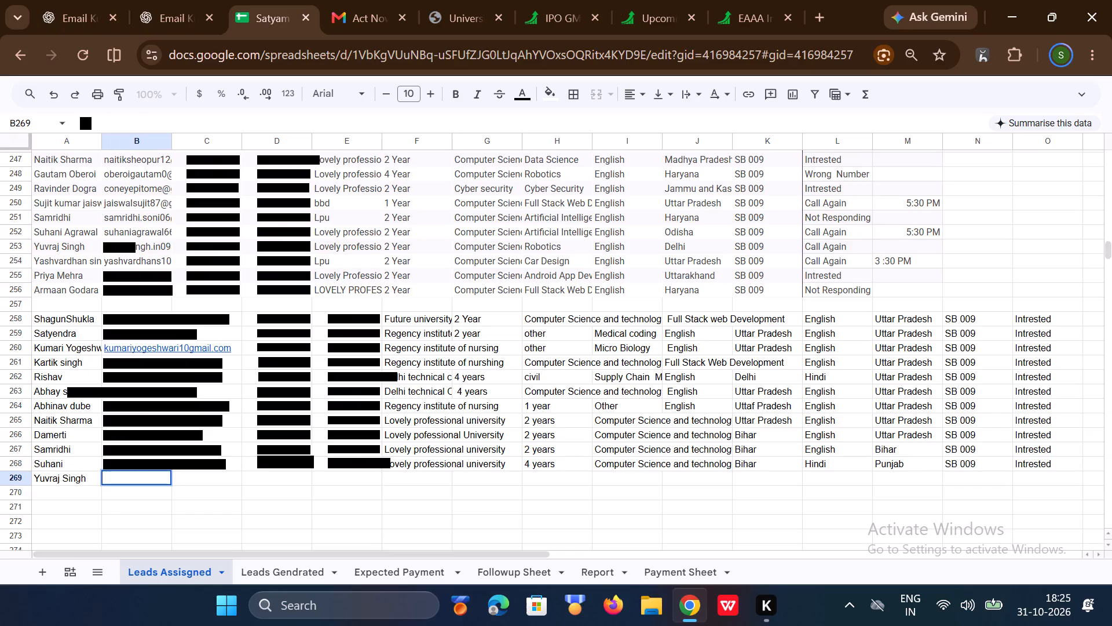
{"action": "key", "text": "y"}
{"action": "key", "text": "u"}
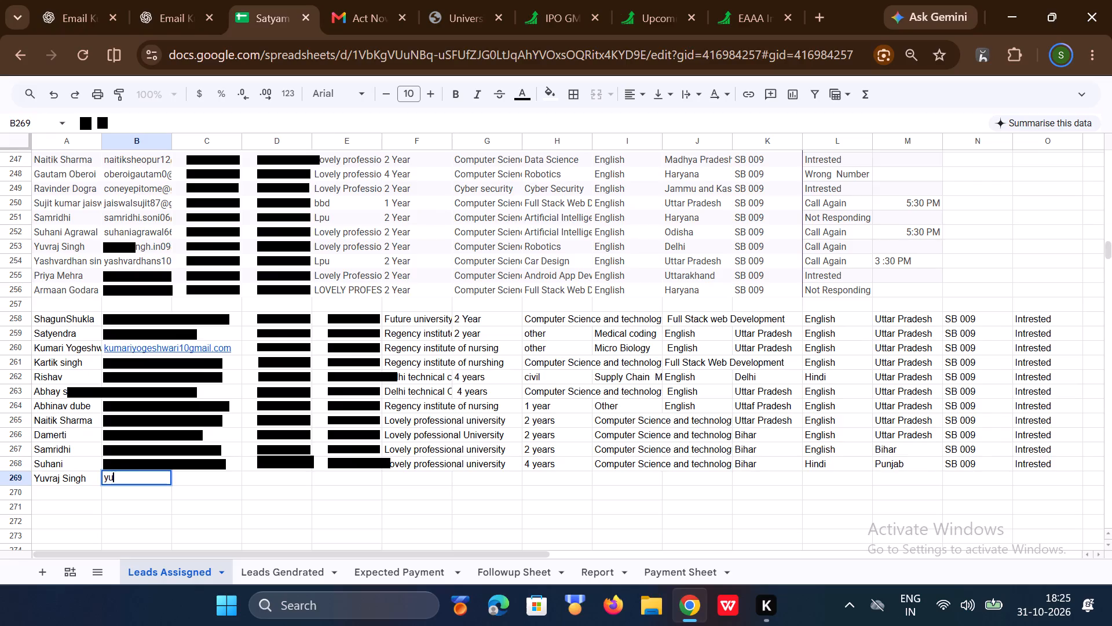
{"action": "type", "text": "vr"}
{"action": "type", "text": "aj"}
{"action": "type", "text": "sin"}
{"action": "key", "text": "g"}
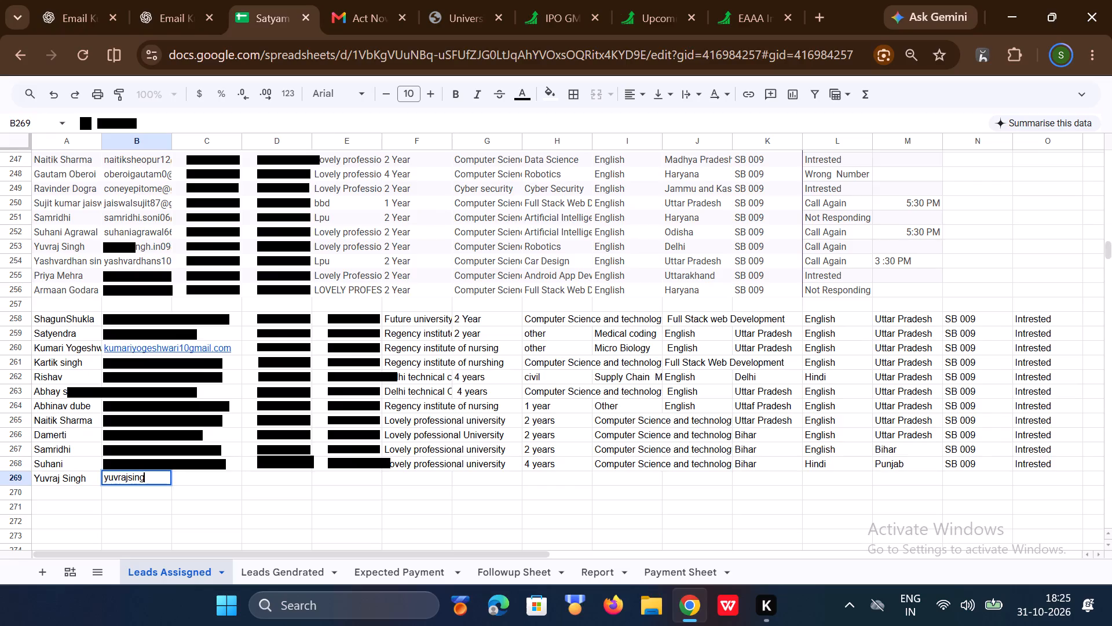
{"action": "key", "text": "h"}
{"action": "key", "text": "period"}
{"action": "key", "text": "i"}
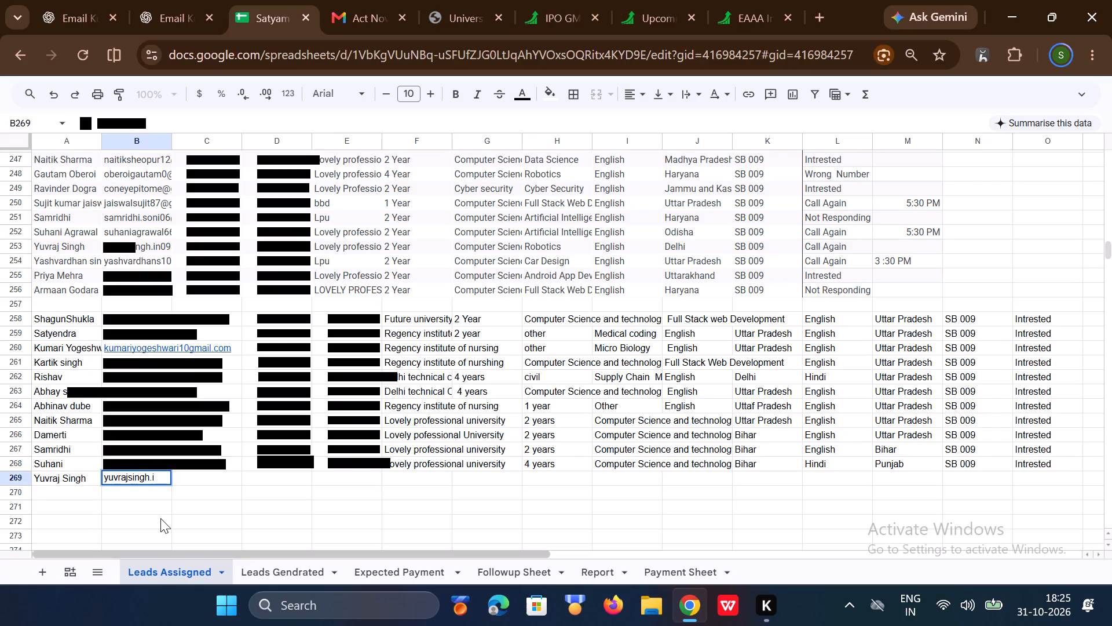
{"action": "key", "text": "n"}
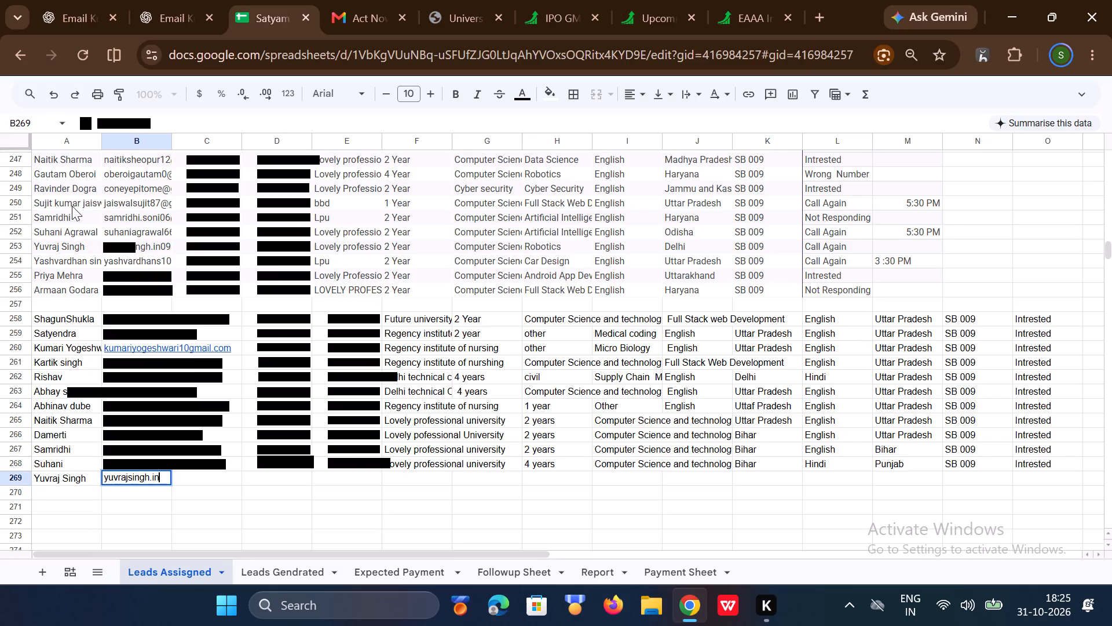
{"action": "double_click", "coordinate": [138, 248]}
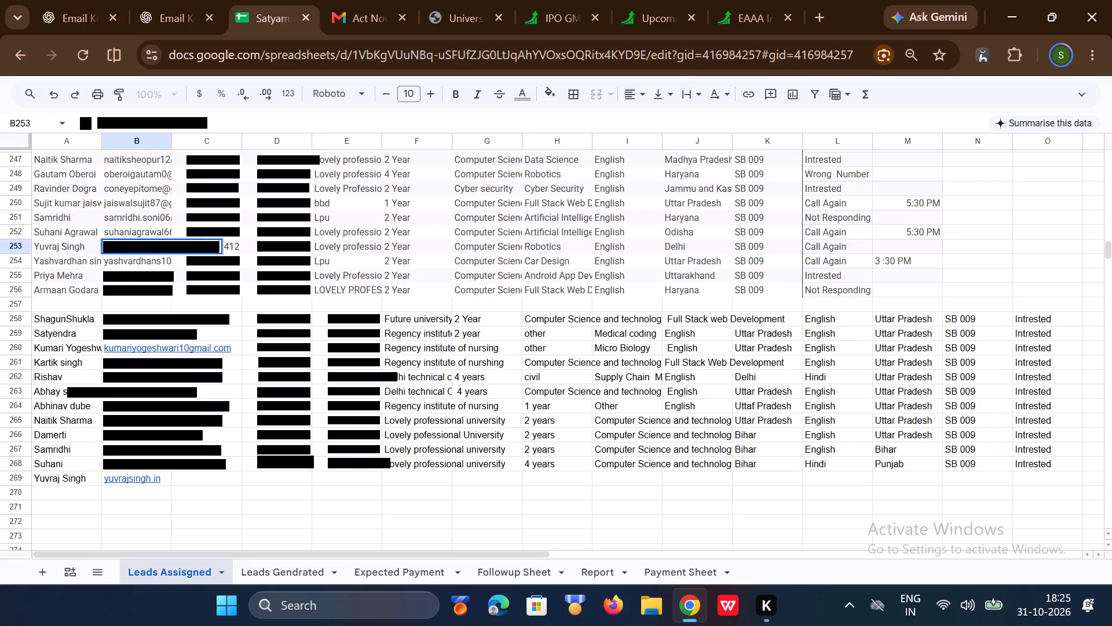
{"action": "double_click", "coordinate": [162, 474]}
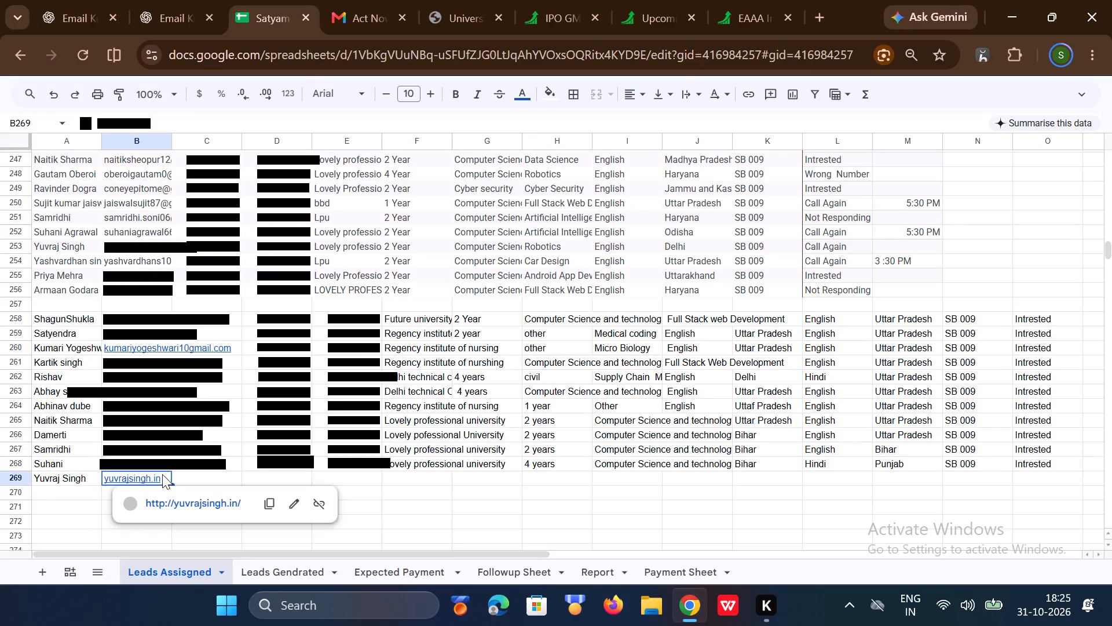
{"action": "left_click", "coordinate": [162, 474]}
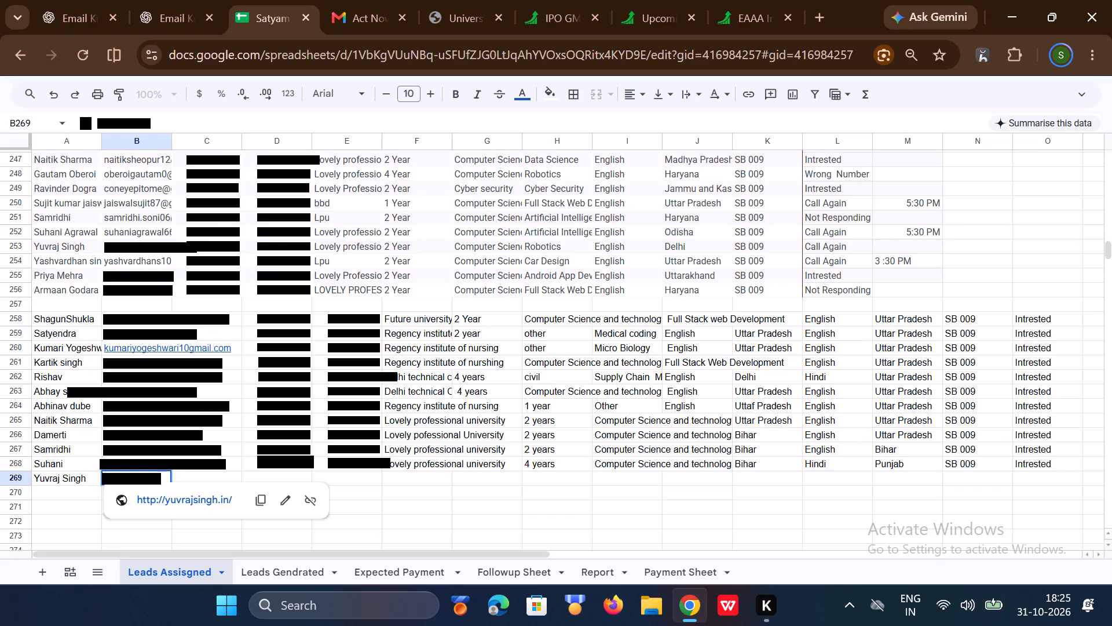
Complete the new lead's e-mail address in cell B269 with its missing digits and the gmail.com domain, matching the entry in B253.
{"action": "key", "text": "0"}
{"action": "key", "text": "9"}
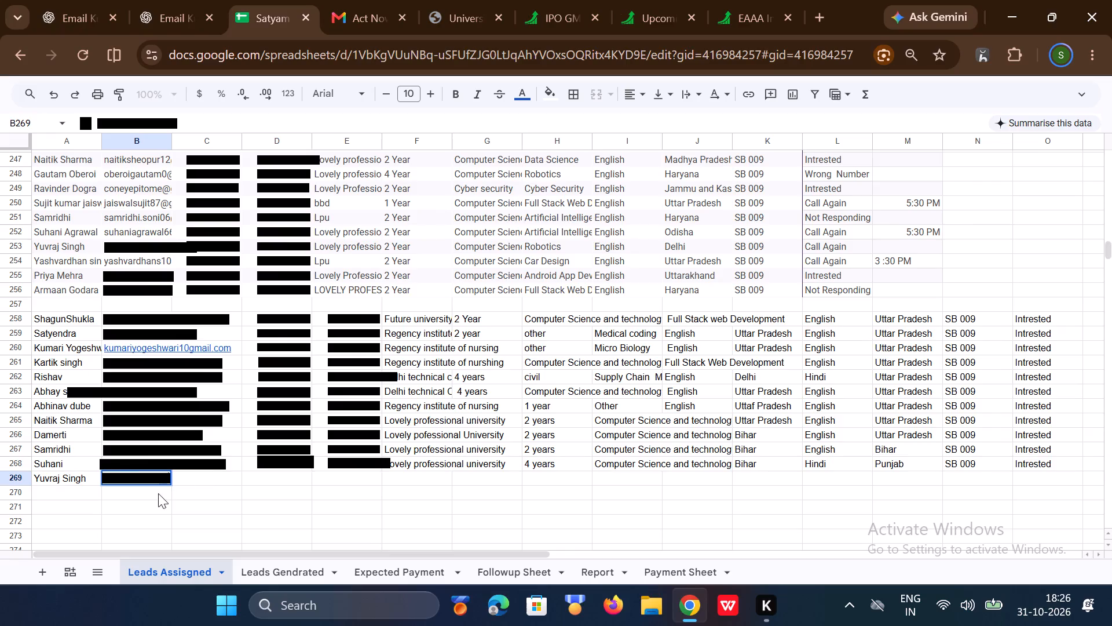
{"action": "left_click", "coordinate": [179, 484]}
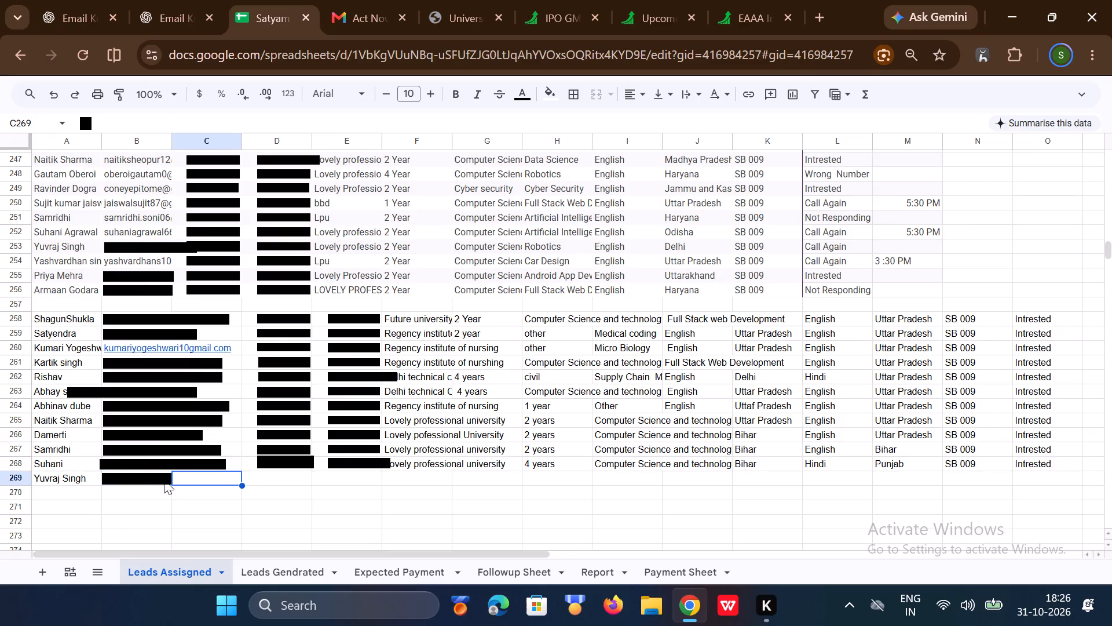
{"action": "double_click", "coordinate": [147, 481]}
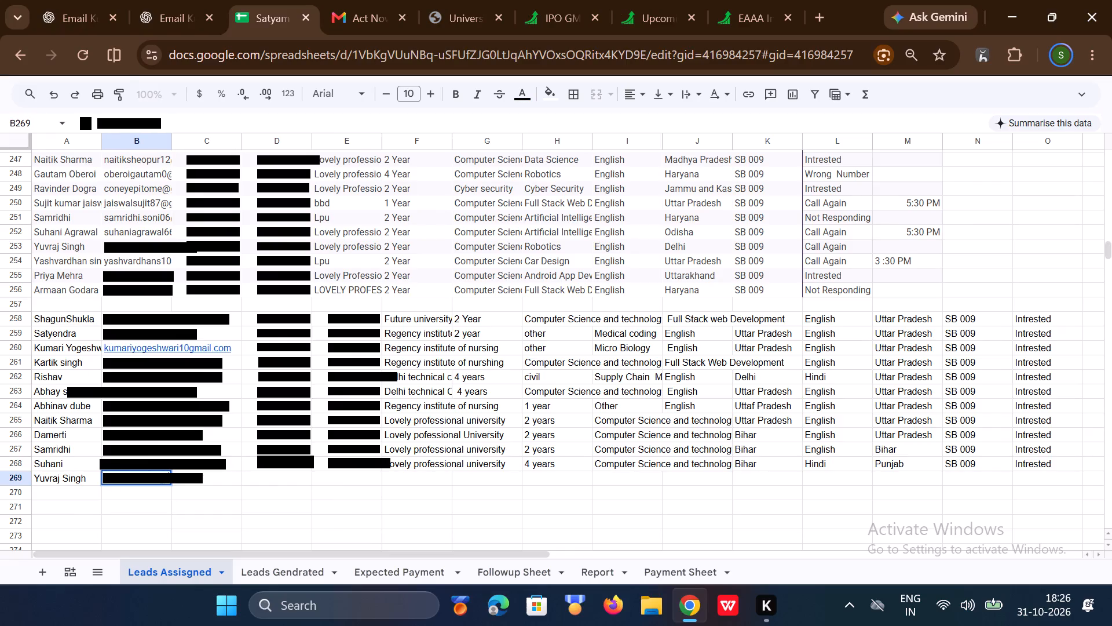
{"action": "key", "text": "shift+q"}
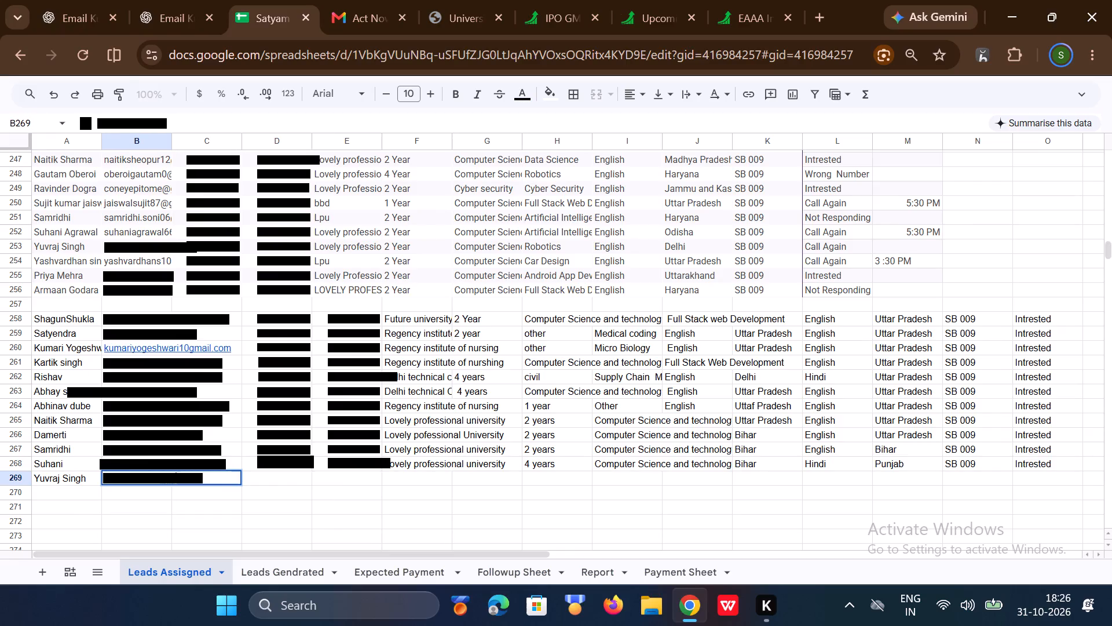
{"action": "key", "text": "BackSpace"}
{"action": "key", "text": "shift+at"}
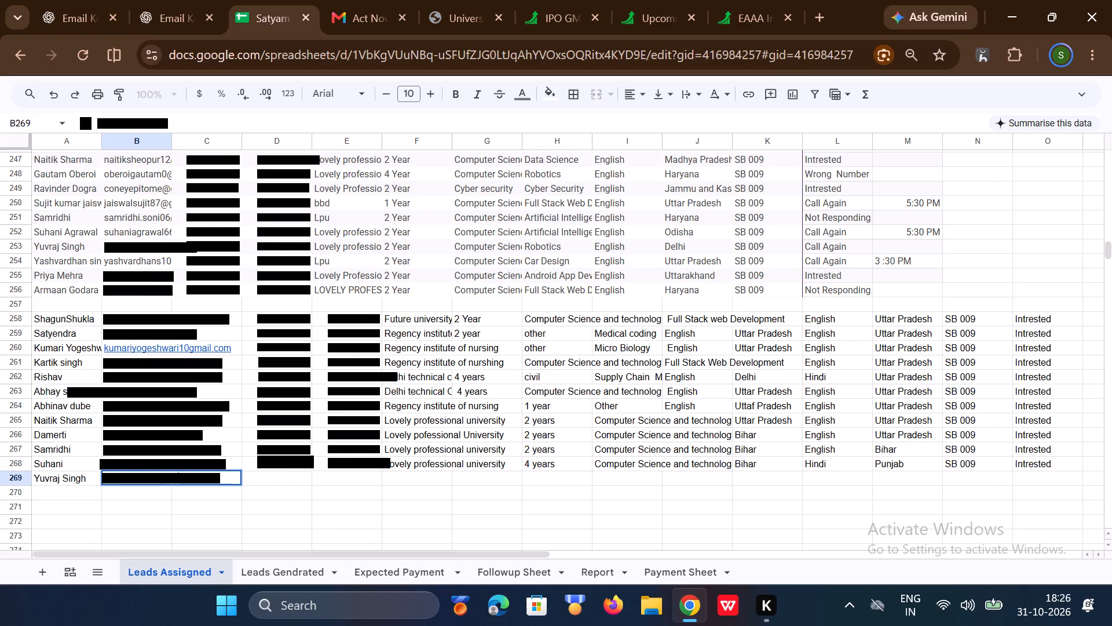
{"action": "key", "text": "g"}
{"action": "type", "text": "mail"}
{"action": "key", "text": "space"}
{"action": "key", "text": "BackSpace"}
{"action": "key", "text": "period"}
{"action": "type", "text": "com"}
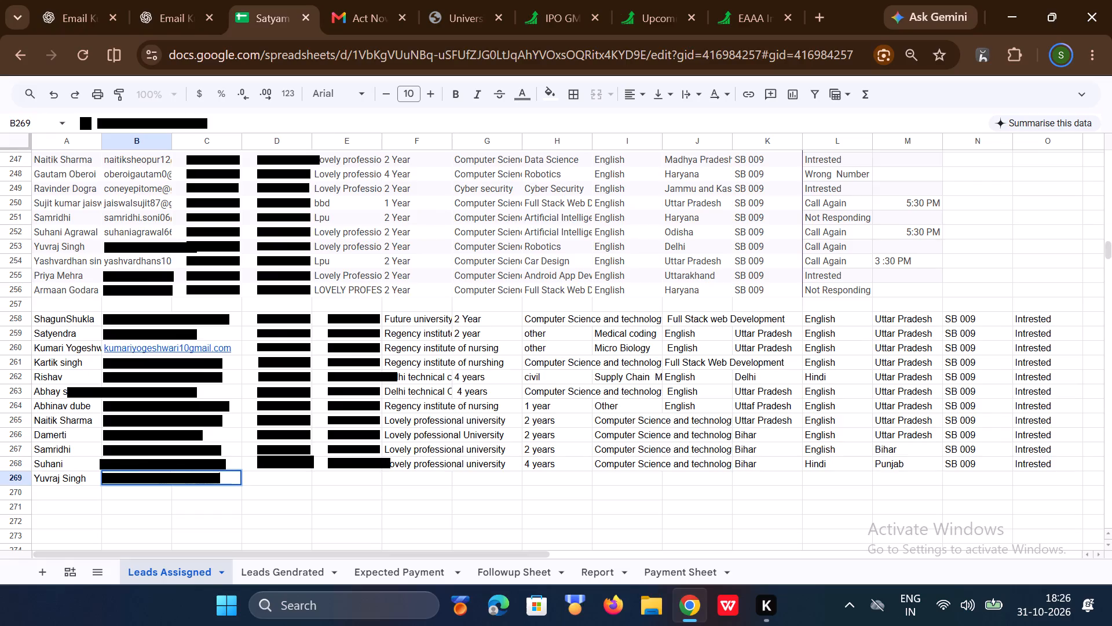
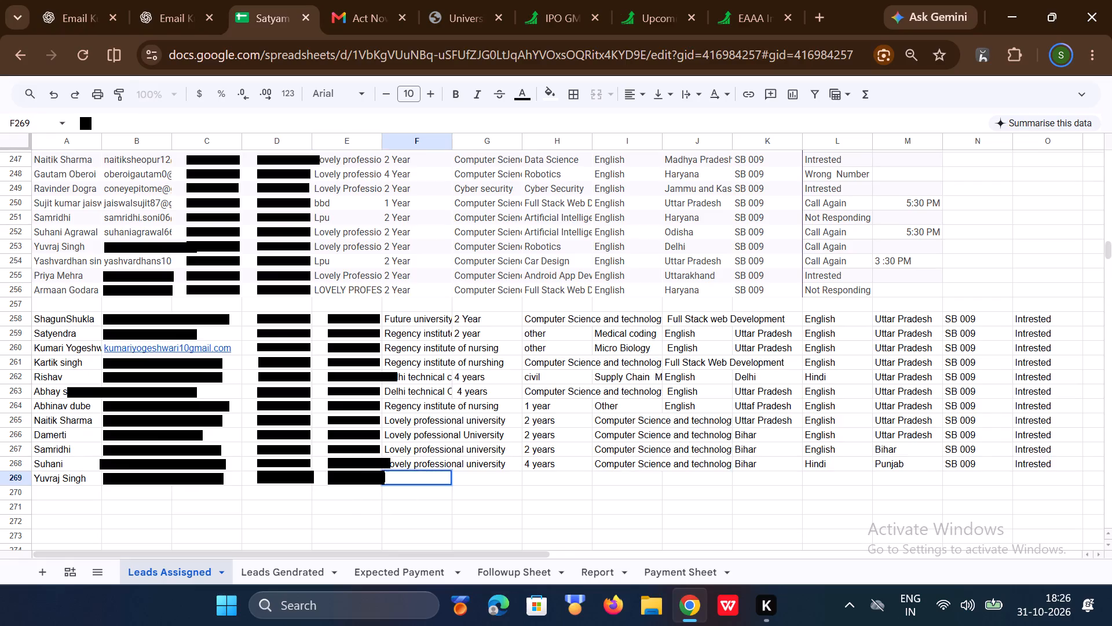
Enter "Lovely professional university" as the lead's university in cell F269.
{"action": "type", "text": "Lo"}
{"action": "key", "text": "v"}
{"action": "key", "text": "e"}
{"action": "type", "text": "ly"}
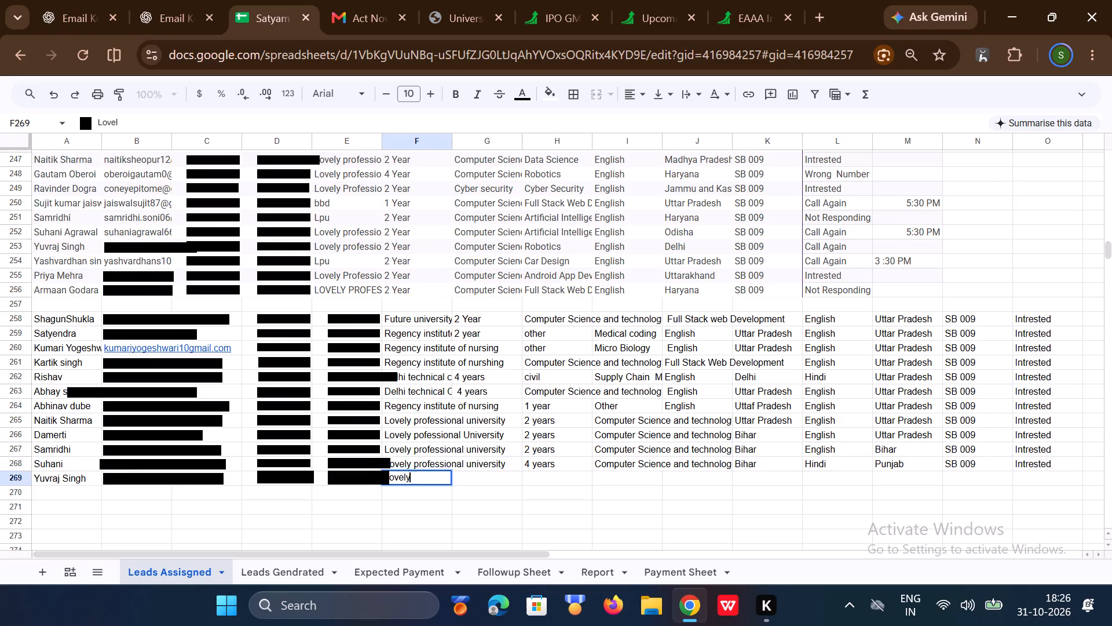
{"action": "key", "text": "space"}
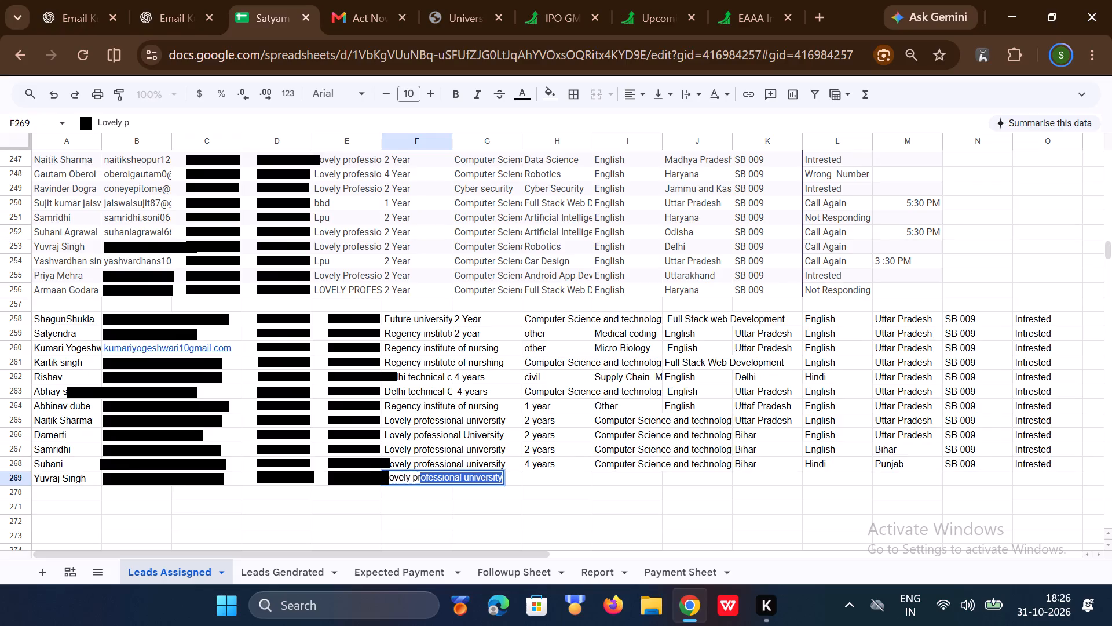
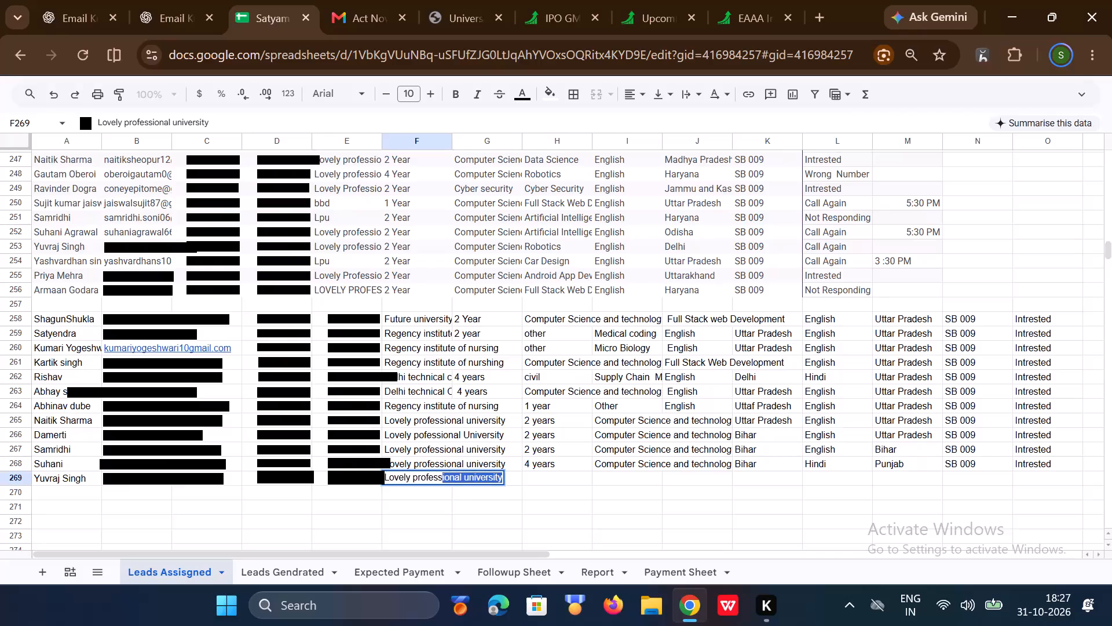
Finish entering "Lovely professional university" as the lead's university in cell F269.
{"action": "type", "text": "iona"}
{"action": "type", "text": "l"}
{"action": "key", "text": "space"}
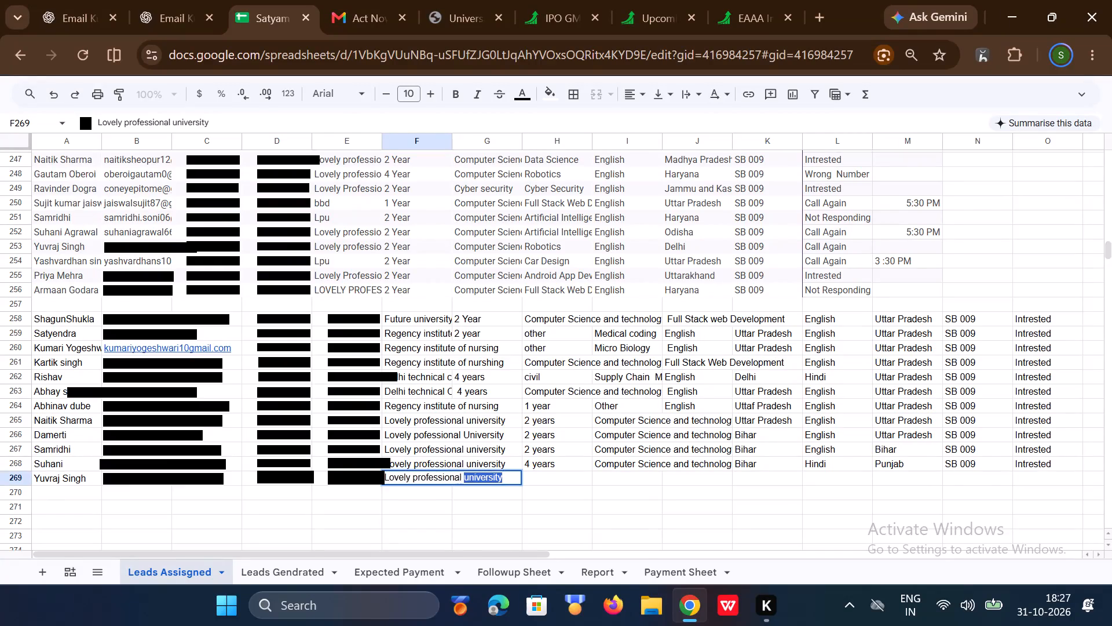
{"action": "key", "text": "u"}
{"action": "type", "text": "ni"}
{"action": "type", "text": "ver"}
{"action": "type", "text": "sity"}
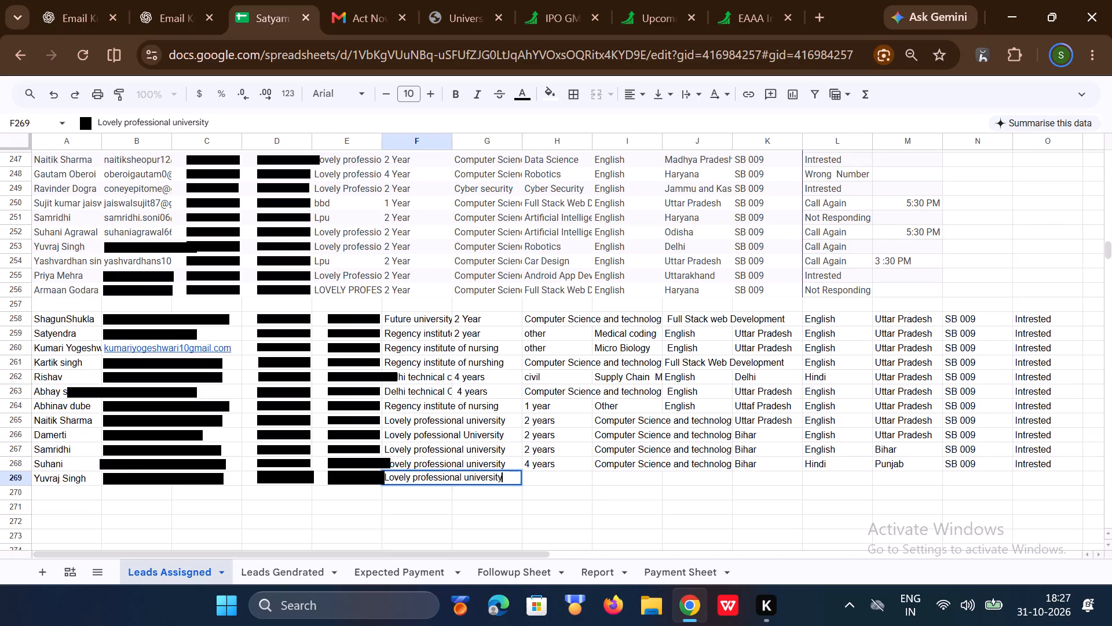
Enter "4 years" as the lead's year of study in cell H269.
{"action": "double_click", "coordinate": [538, 479]}
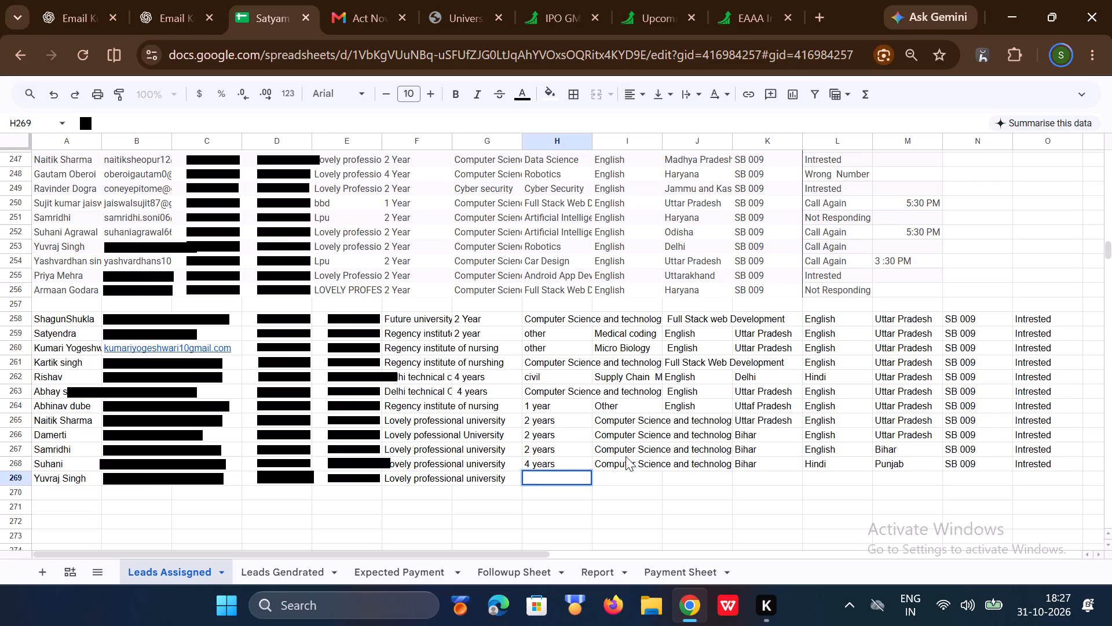
{"action": "double_click", "coordinate": [543, 475]}
{"action": "key", "text": "4"}
{"action": "key", "text": "space"}
{"action": "type", "text": "y"}
{"action": "type", "text": "ea"}
{"action": "type", "text": "rs"}
Enter "Computer Science and technology" as the lead's field of study in cell I269.
{"action": "left_click", "coordinate": [622, 488]}
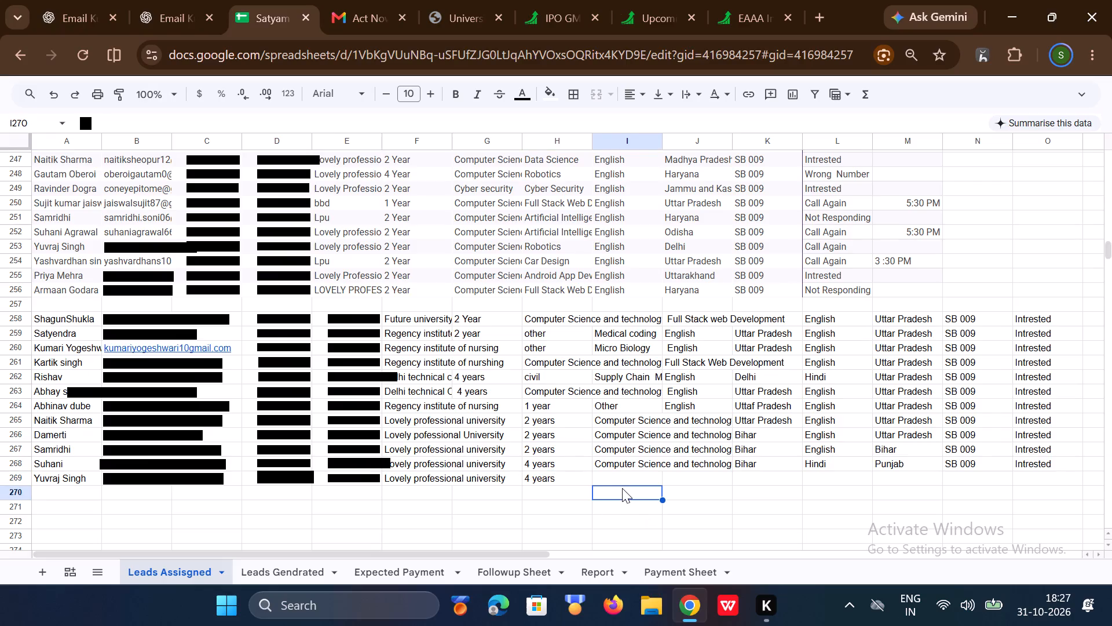
{"action": "double_click", "coordinate": [617, 478]}
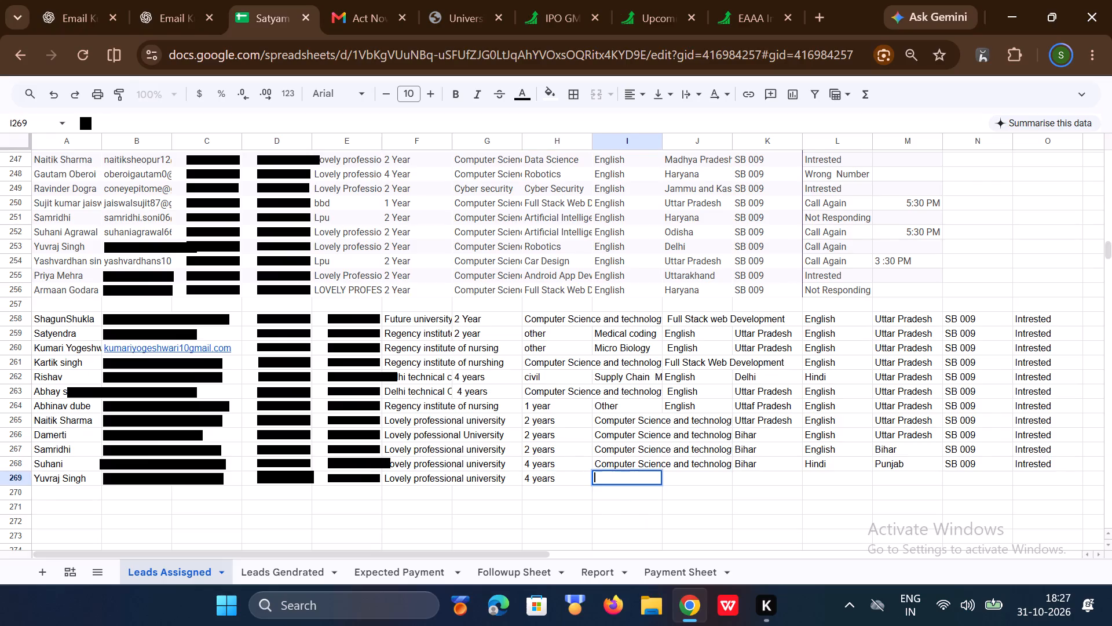
{"action": "left_click", "coordinate": [617, 478]}
{"action": "key", "text": "shift+c"}
{"action": "key", "text": "o"}
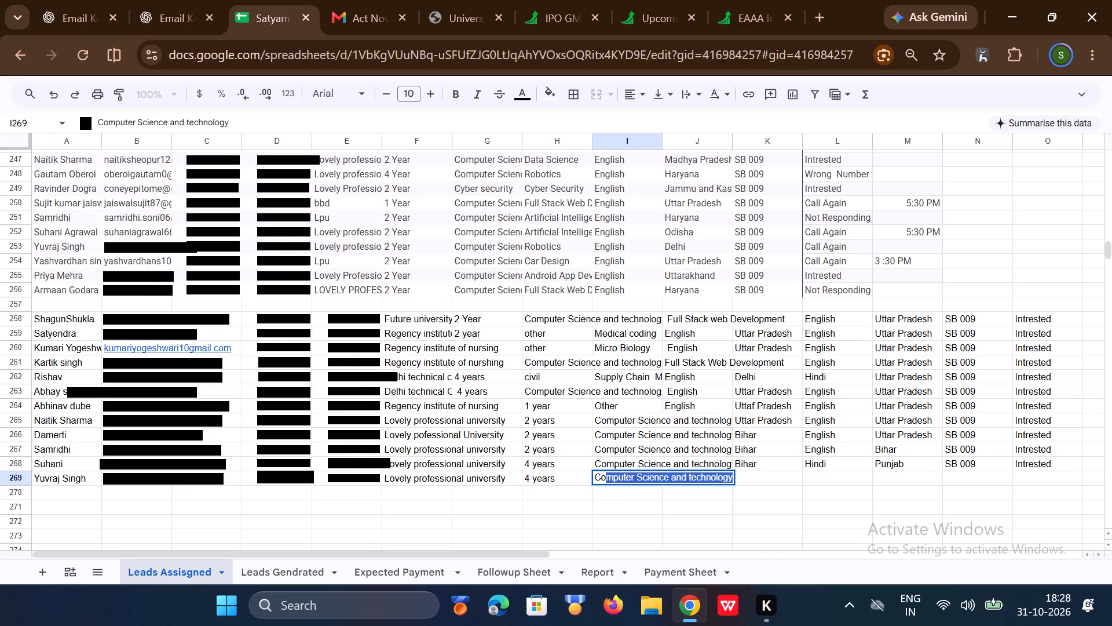
{"action": "key", "text": "m"}
{"action": "key", "text": "p"}
{"action": "key", "text": "u"}
{"action": "type", "text": "ter"}
{"action": "key", "text": "space"}
{"action": "type", "text": "S"}
{"action": "key", "text": "c"}
{"action": "key", "text": "i"}
{"action": "type", "text": "ence"}
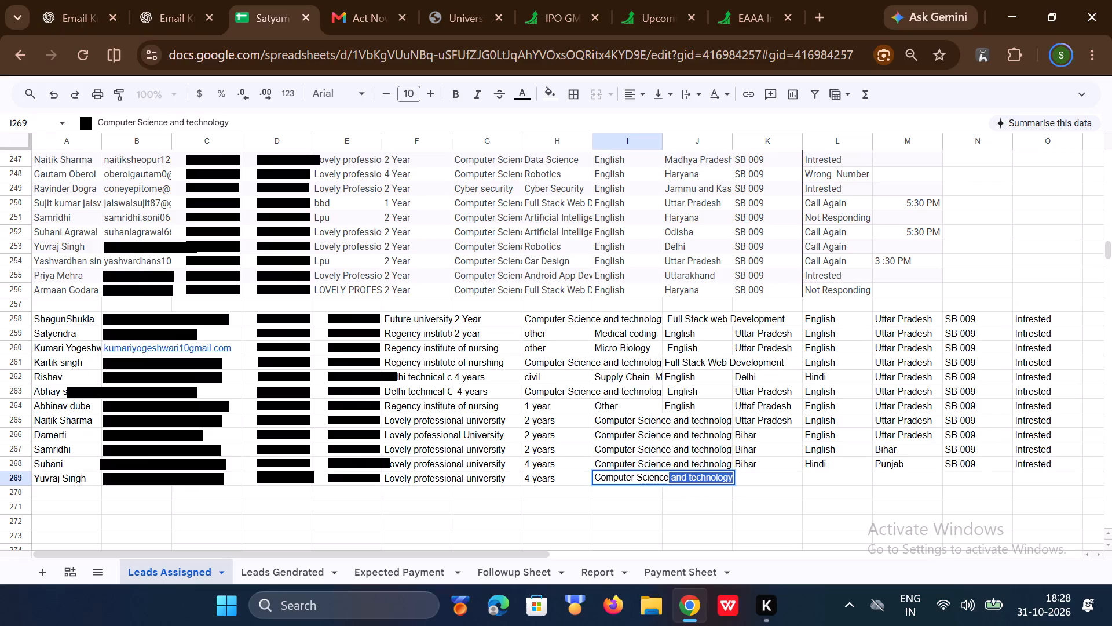
{"action": "key", "text": "space"}
{"action": "type", "text": "and"}
{"action": "key", "text": "space"}
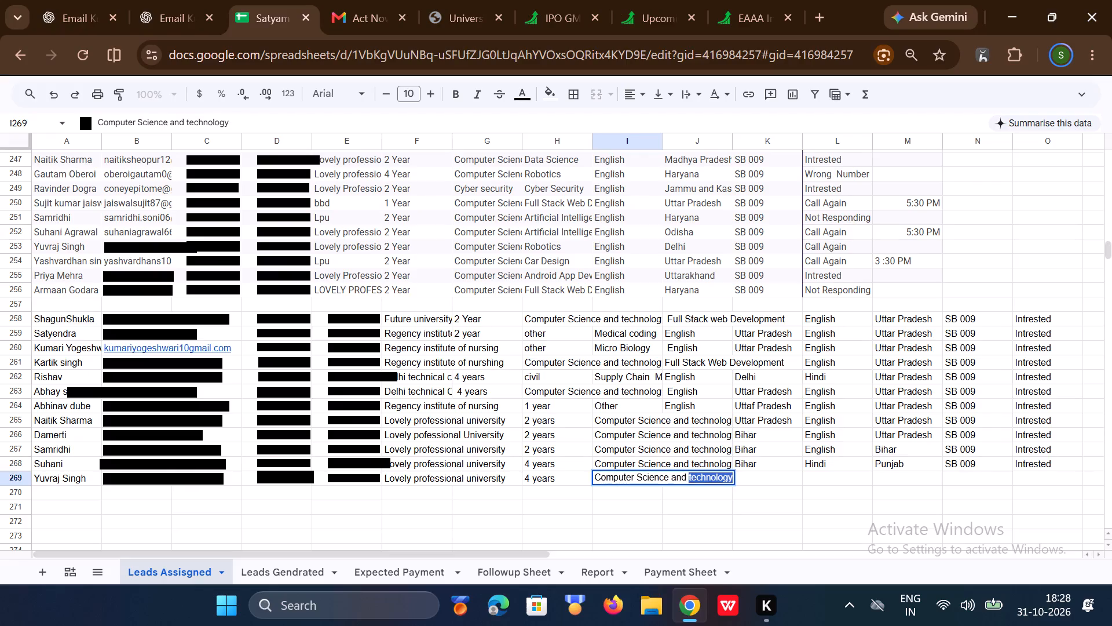
{"action": "type", "text": "tec"}
{"action": "type", "text": "hnolo"}
{"action": "type", "text": "gy"}
{"action": "key", "text": "space"}
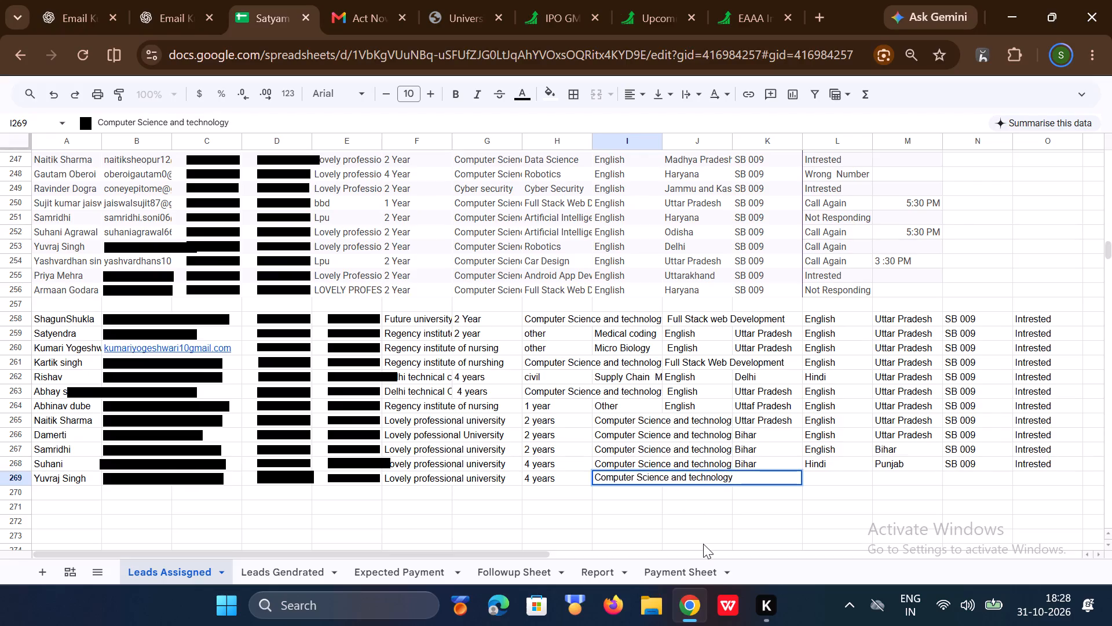
{"action": "left_click", "coordinate": [703, 544]}
Enter "Bihar" as the lead's state in cell K269.
{"action": "double_click", "coordinate": [753, 477]}
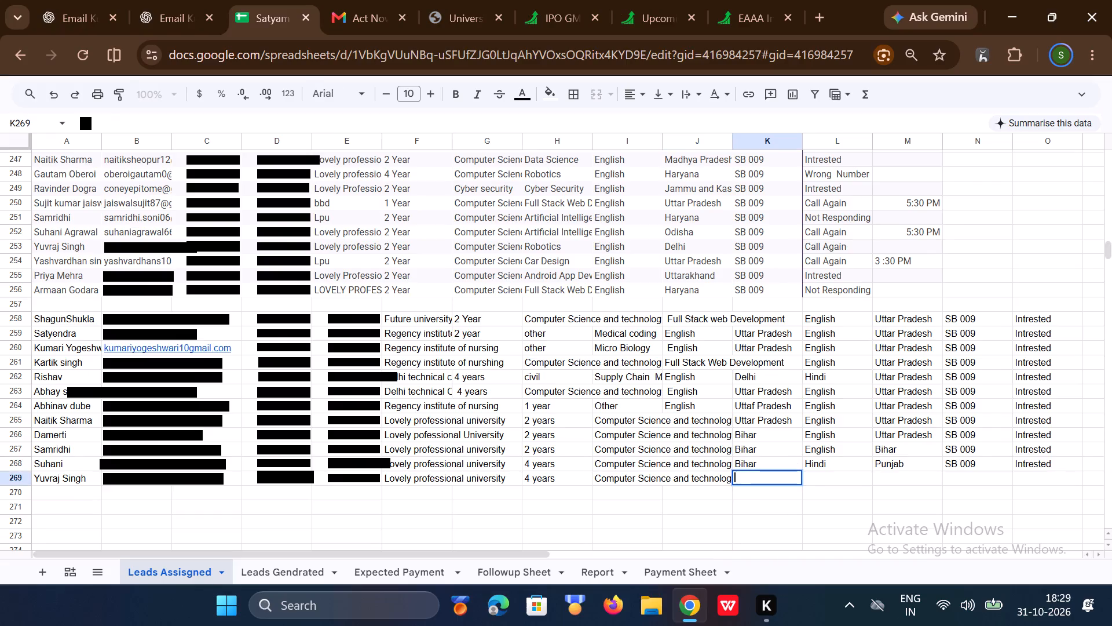
{"action": "key", "text": "shift+b"}
{"action": "type", "text": "ihar"}
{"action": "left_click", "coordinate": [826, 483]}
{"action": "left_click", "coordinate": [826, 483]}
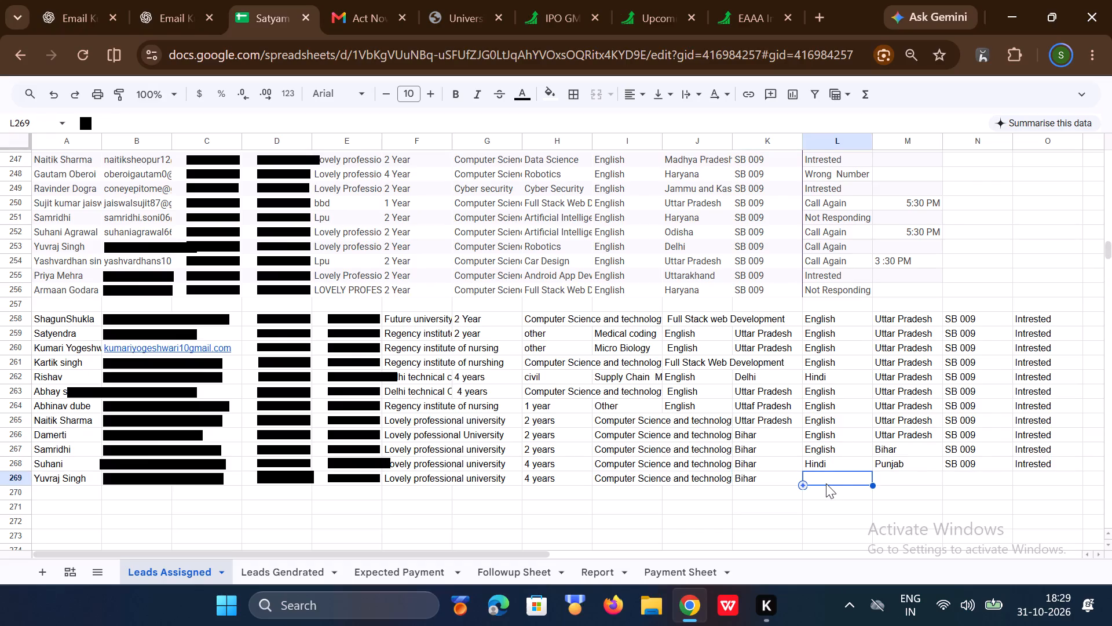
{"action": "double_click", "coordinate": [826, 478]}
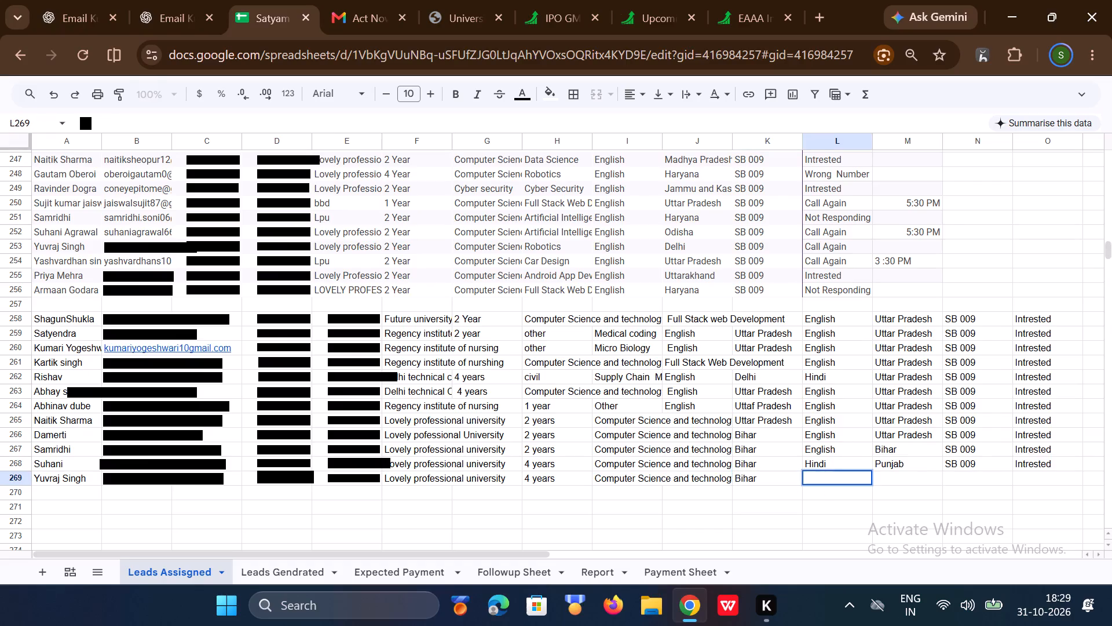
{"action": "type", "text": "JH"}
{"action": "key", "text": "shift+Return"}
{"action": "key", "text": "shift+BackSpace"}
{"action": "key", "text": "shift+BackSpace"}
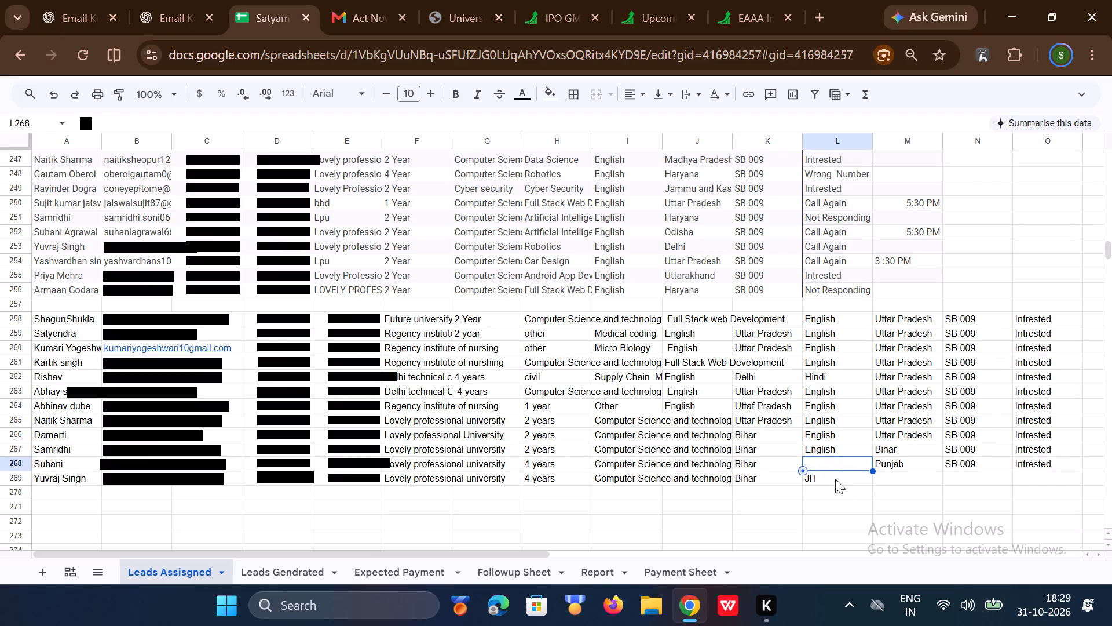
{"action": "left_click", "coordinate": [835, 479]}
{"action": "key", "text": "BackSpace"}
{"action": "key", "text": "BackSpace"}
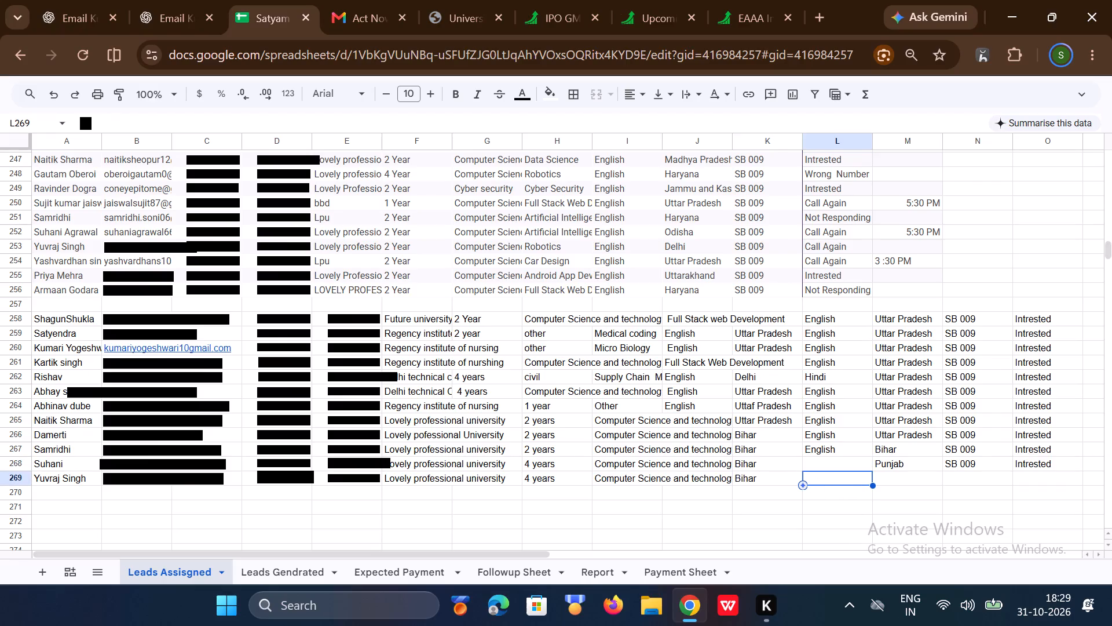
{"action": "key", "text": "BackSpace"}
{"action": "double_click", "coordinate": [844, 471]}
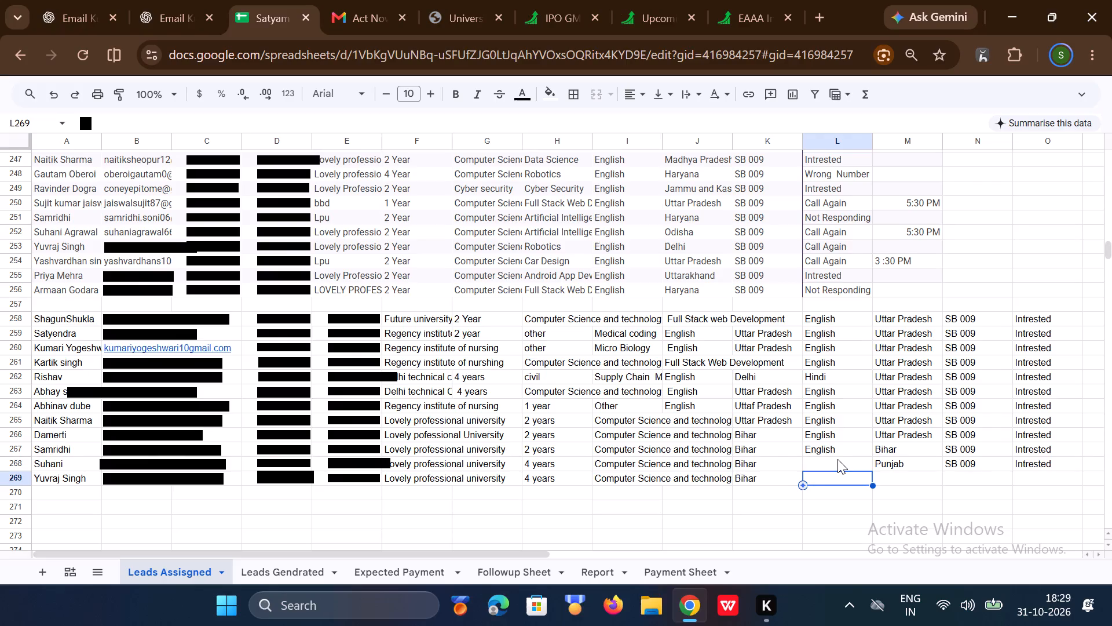
Re-enter "Hindi" as the language in cell L268 of the row above.
{"action": "left_click", "coordinate": [837, 459]}
{"action": "double_click", "coordinate": [837, 459]}
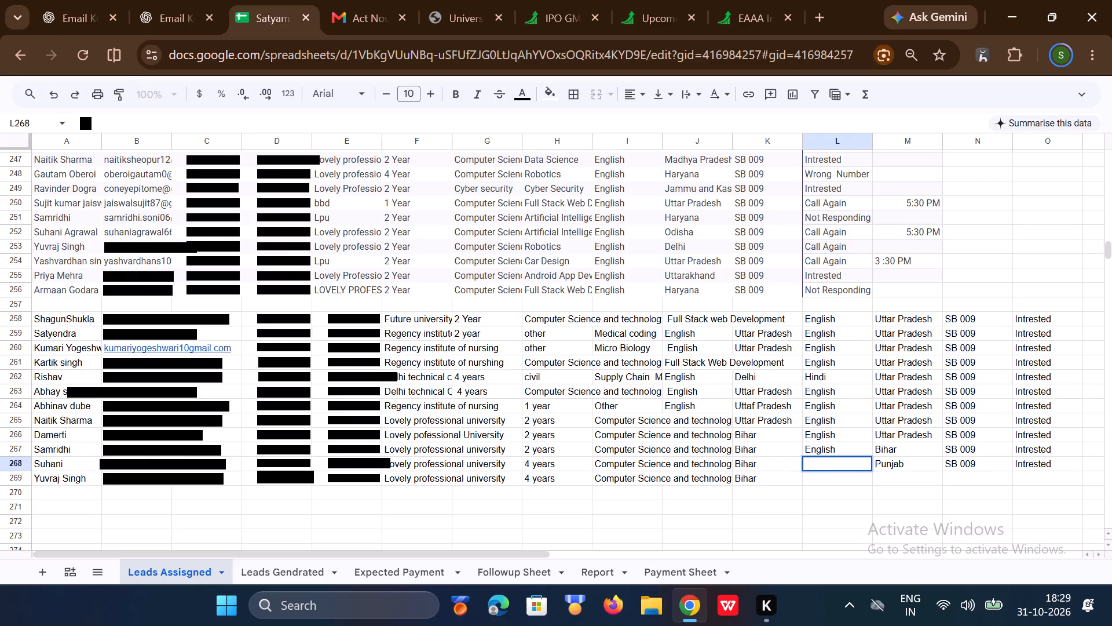
{"action": "key", "text": "shift+h"}
{"action": "type", "text": "indi"}
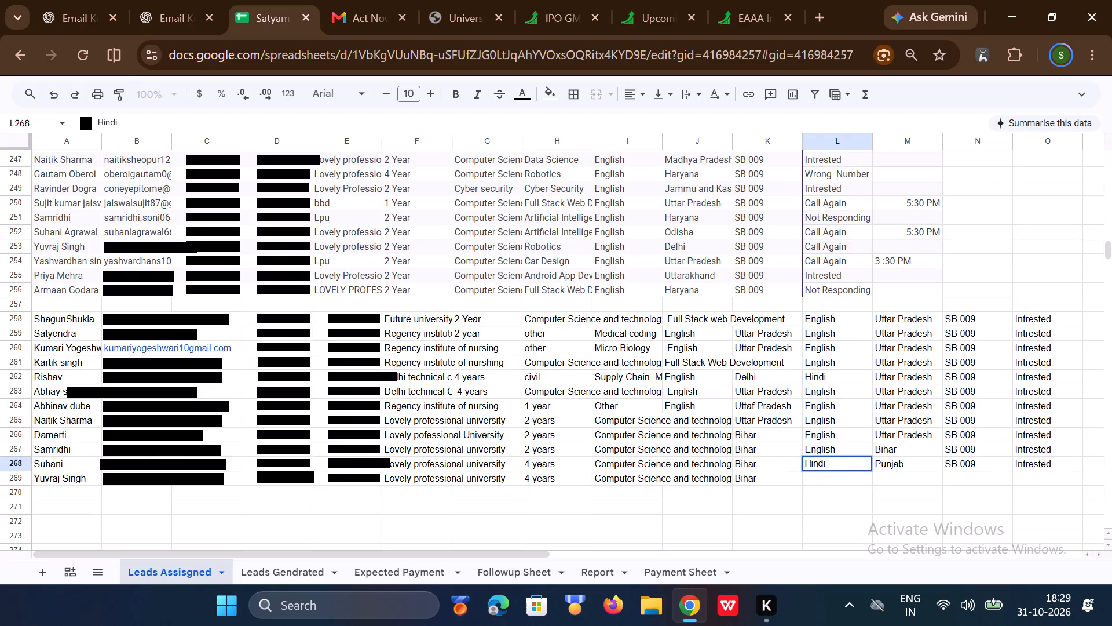
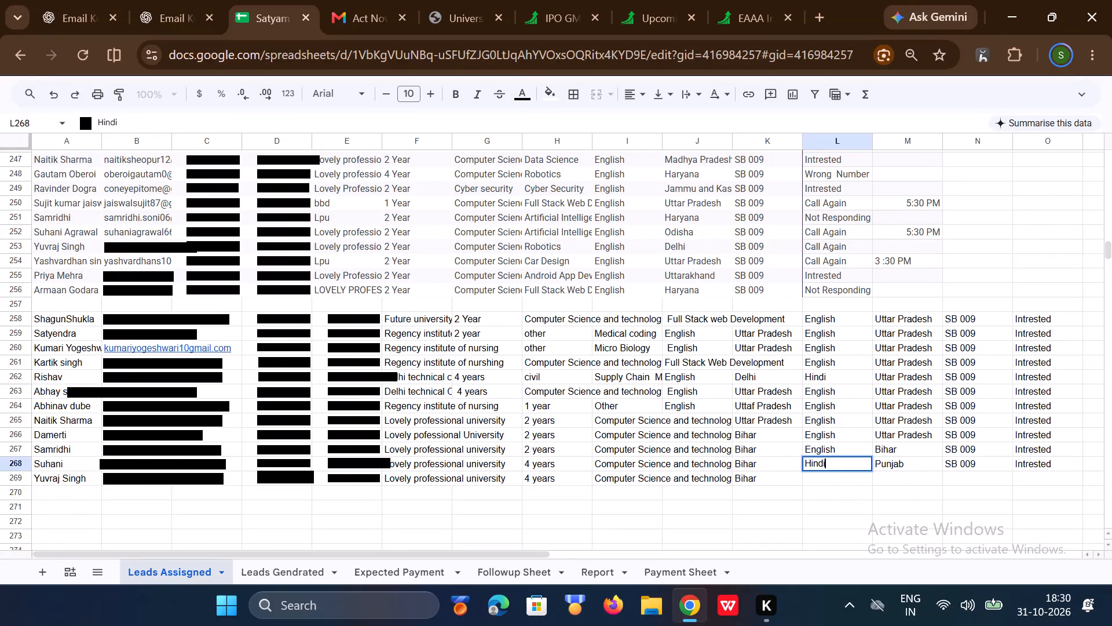
Enter "English" as the lead's language in cell L269.
{"action": "left_click", "coordinate": [843, 462]}
{"action": "left_click", "coordinate": [784, 421]}
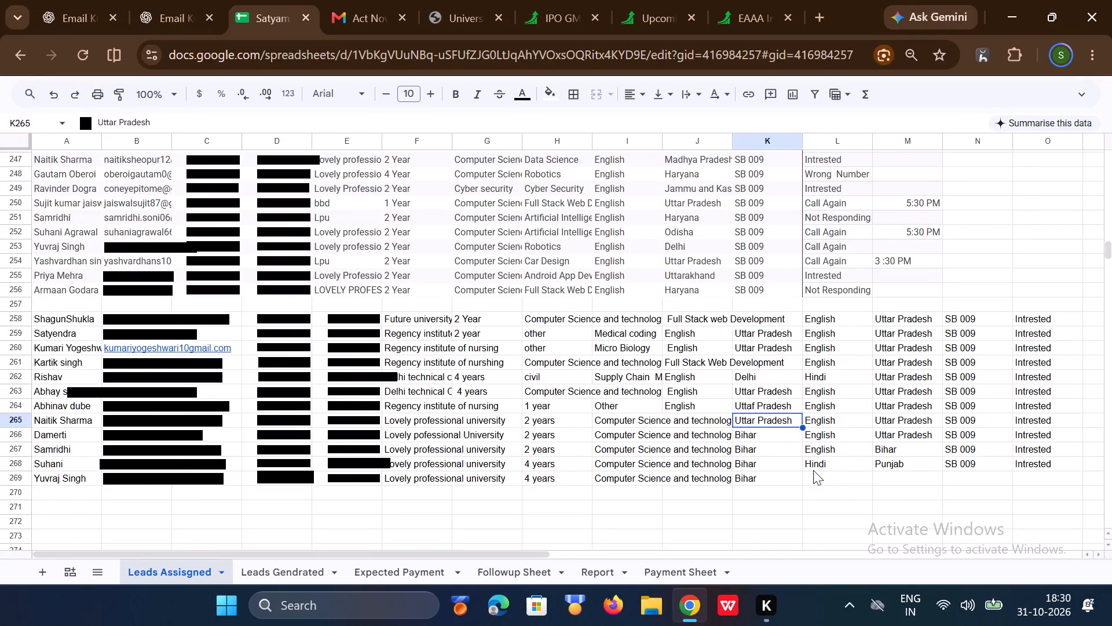
{"action": "double_click", "coordinate": [813, 478]}
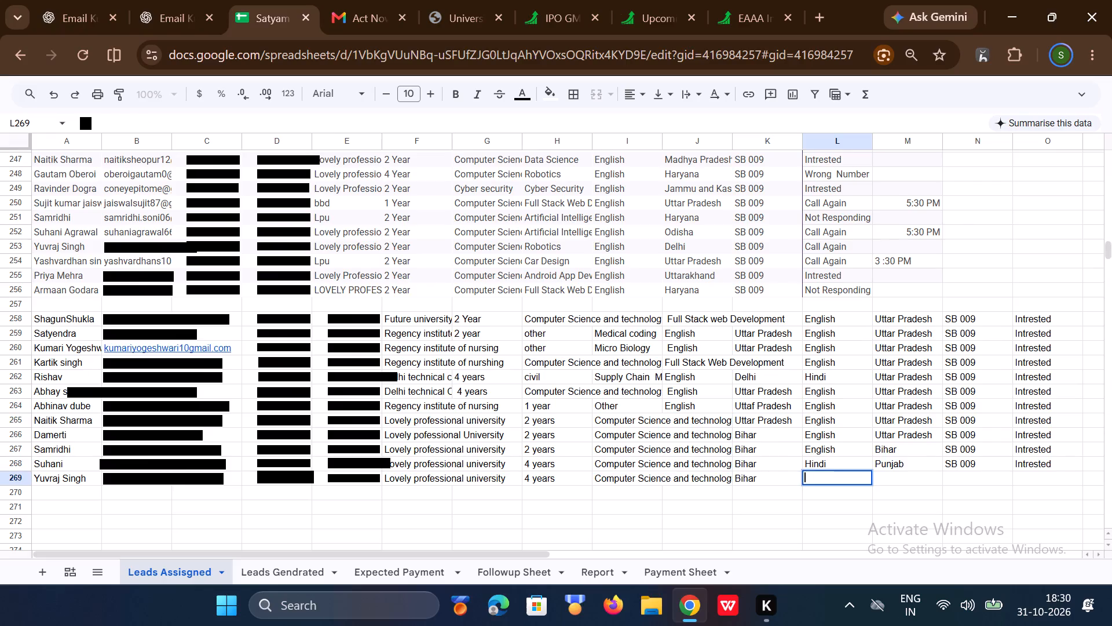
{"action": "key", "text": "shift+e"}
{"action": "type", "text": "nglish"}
Enter "Punjab" in cell M269 of the lead's row.
{"action": "double_click", "coordinate": [883, 469]}
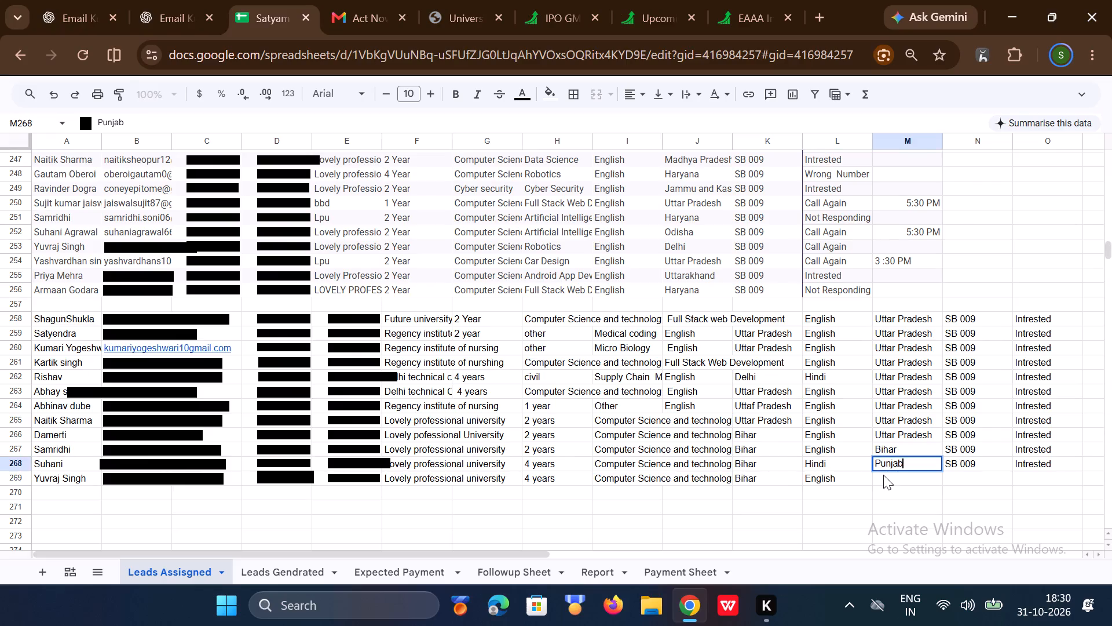
{"action": "double_click", "coordinate": [883, 476]}
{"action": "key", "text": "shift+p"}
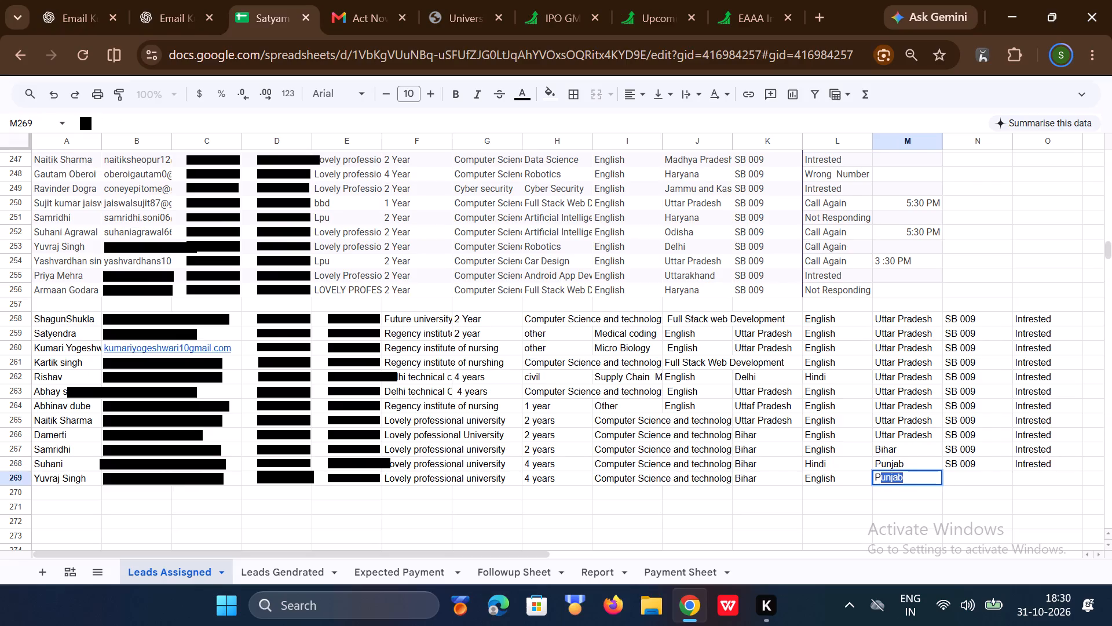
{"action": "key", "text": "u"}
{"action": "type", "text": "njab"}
Enter the code "SB 009" in cell N269 of the lead's row.
{"action": "triple_click", "coordinate": [963, 486]}
{"action": "left_click", "coordinate": [963, 486]}
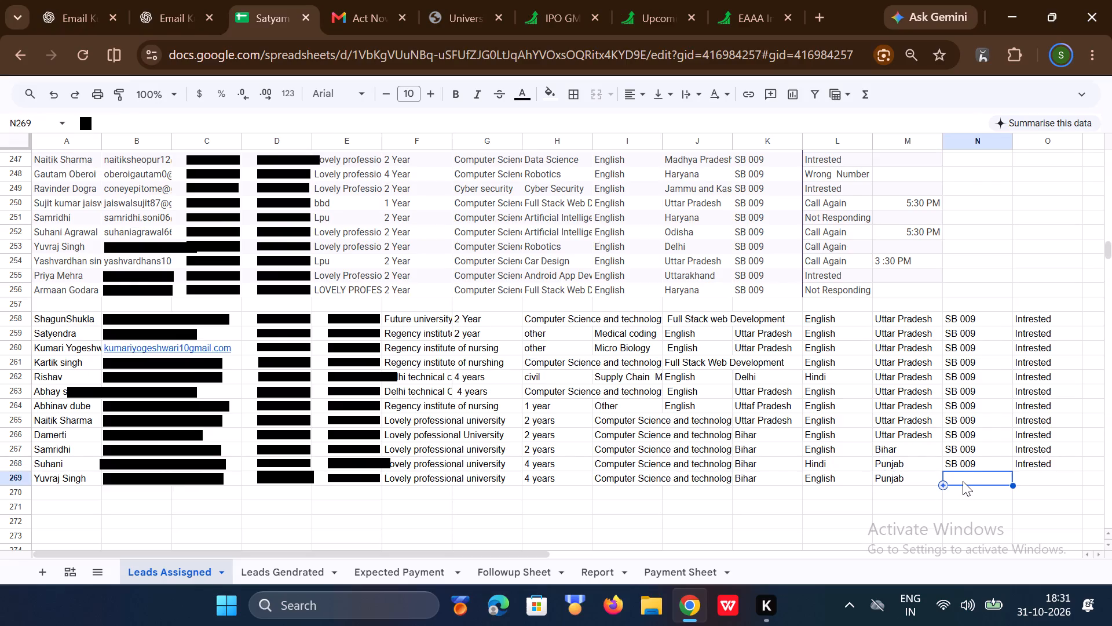
{"action": "double_click", "coordinate": [963, 481]}
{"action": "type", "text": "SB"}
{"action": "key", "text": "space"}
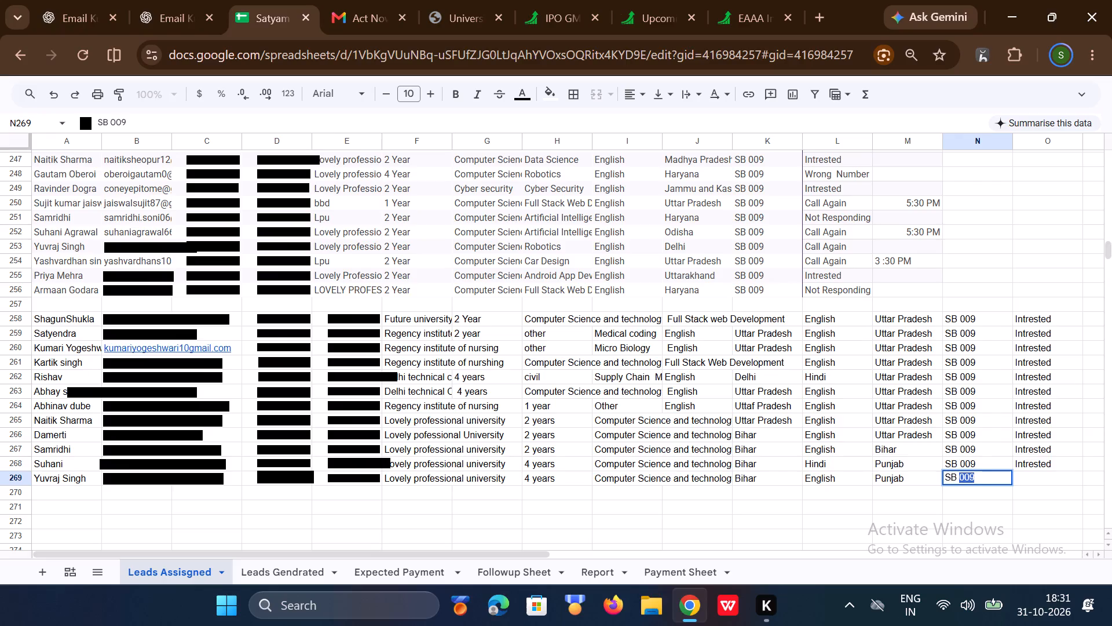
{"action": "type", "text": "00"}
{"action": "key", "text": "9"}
Enter "Intrested" as the lead's status in cell O269.
{"action": "double_click", "coordinate": [1032, 478]}
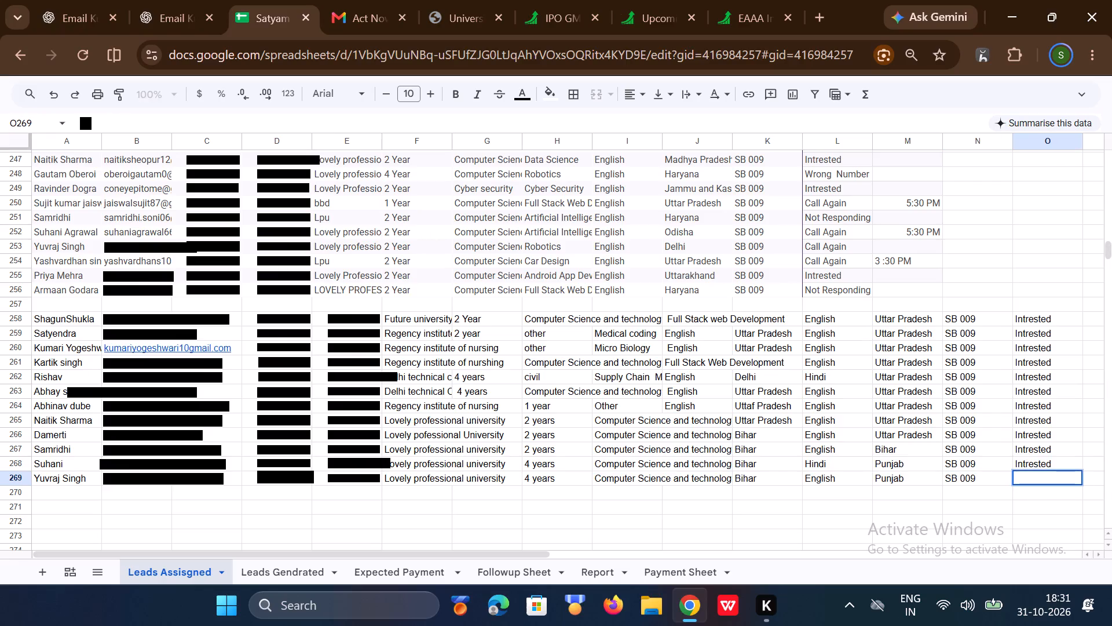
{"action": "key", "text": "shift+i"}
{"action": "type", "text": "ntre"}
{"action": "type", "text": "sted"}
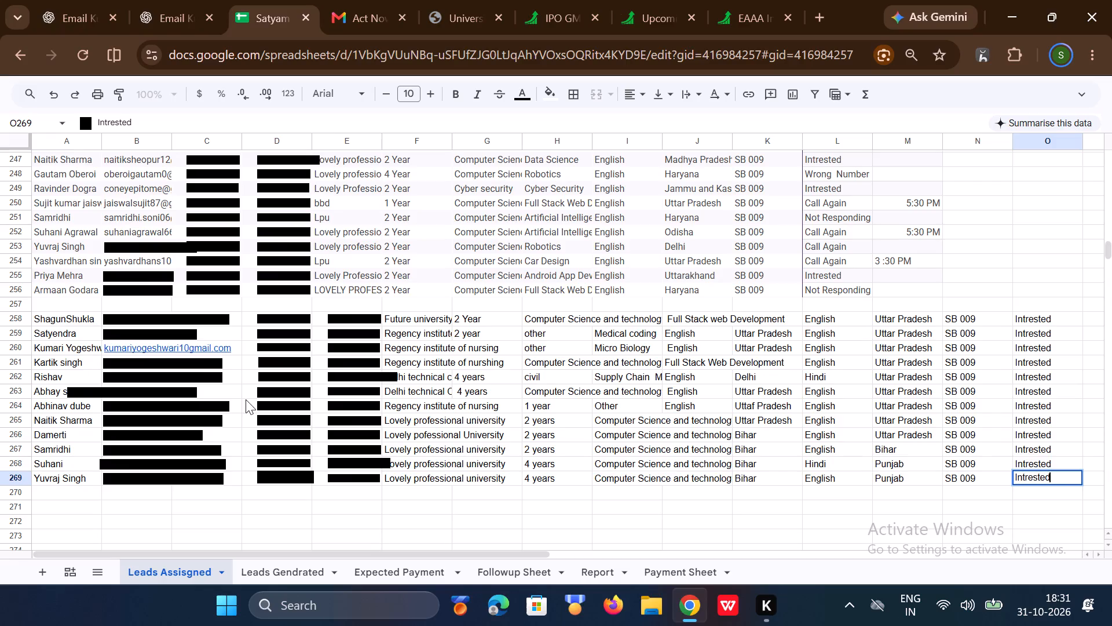
Open the empty cell A270 below the last lead for editing.
{"action": "scroll", "coordinate": [246, 399], "scroll_direction": "down", "scroll_amount": 1}
{"action": "triple_click", "coordinate": [64, 410]}
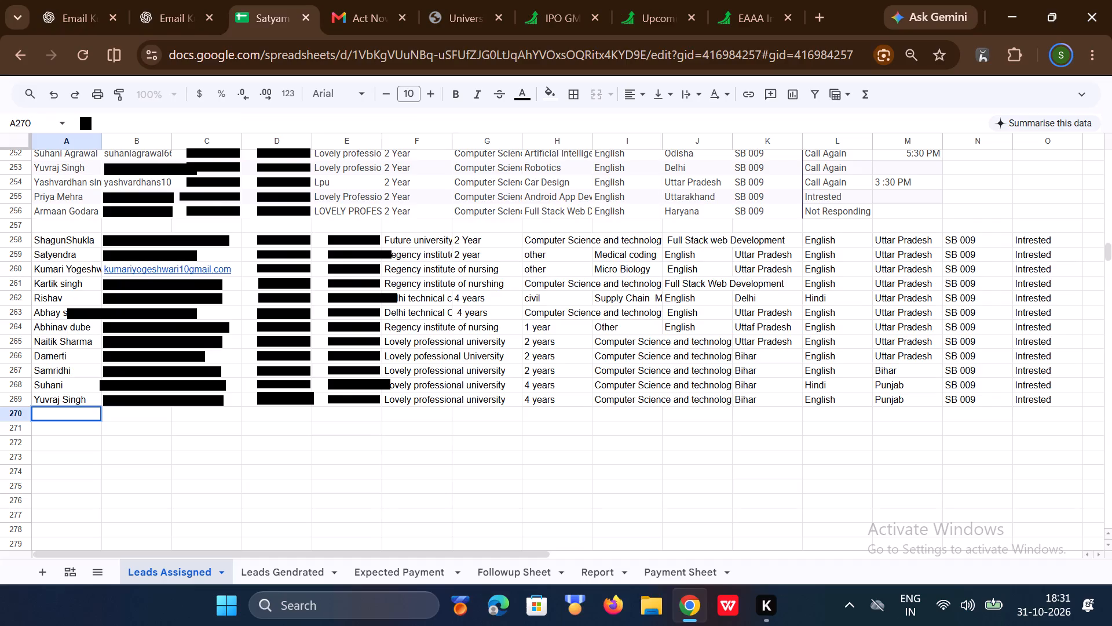
{"action": "triple_click", "coordinate": [64, 410]}
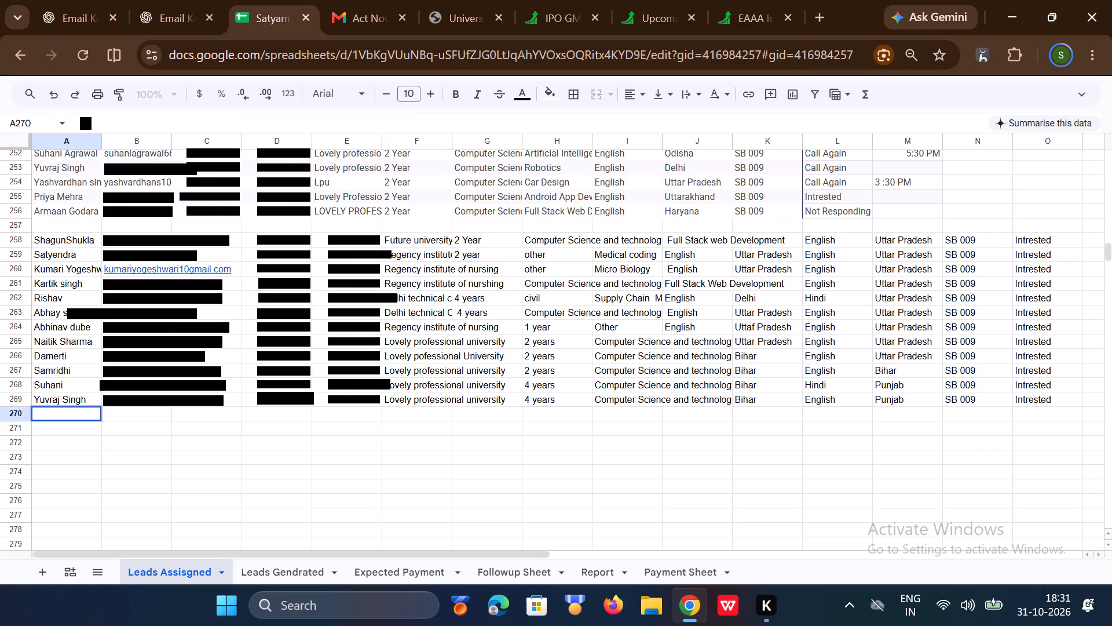
{"action": "left_click", "coordinate": [64, 410]}
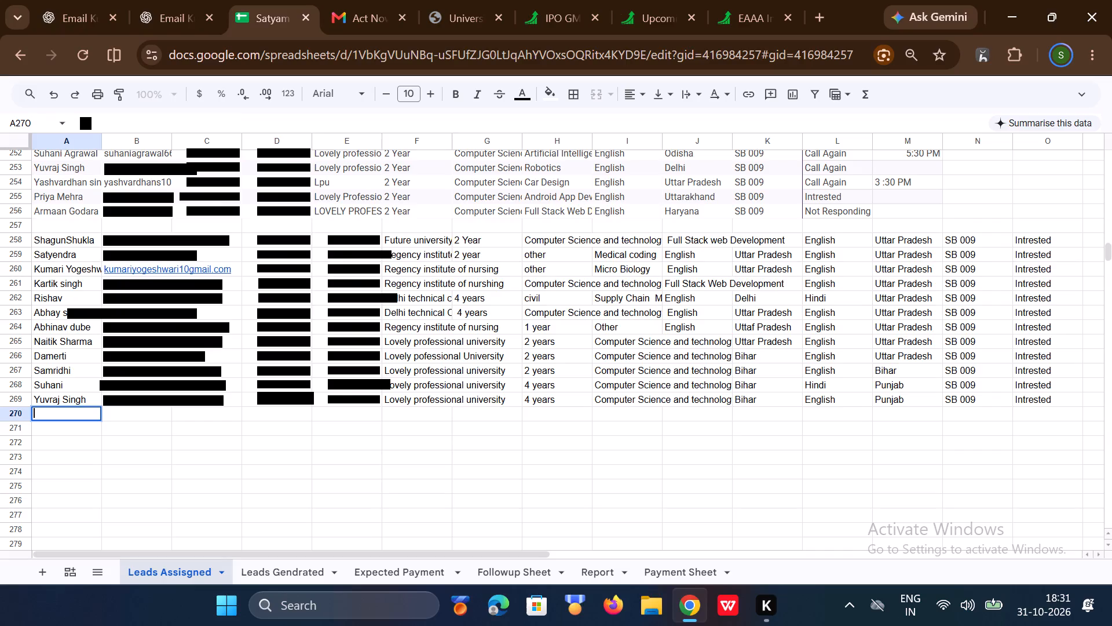
{"action": "left_click", "coordinate": [64, 410]}
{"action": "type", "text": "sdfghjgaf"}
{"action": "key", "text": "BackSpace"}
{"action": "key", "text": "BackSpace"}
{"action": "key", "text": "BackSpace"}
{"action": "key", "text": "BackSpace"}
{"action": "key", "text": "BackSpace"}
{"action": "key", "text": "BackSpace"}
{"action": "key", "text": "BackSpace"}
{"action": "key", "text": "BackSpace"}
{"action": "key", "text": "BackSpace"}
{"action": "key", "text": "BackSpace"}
Enter the new lead's full name in cell A270.
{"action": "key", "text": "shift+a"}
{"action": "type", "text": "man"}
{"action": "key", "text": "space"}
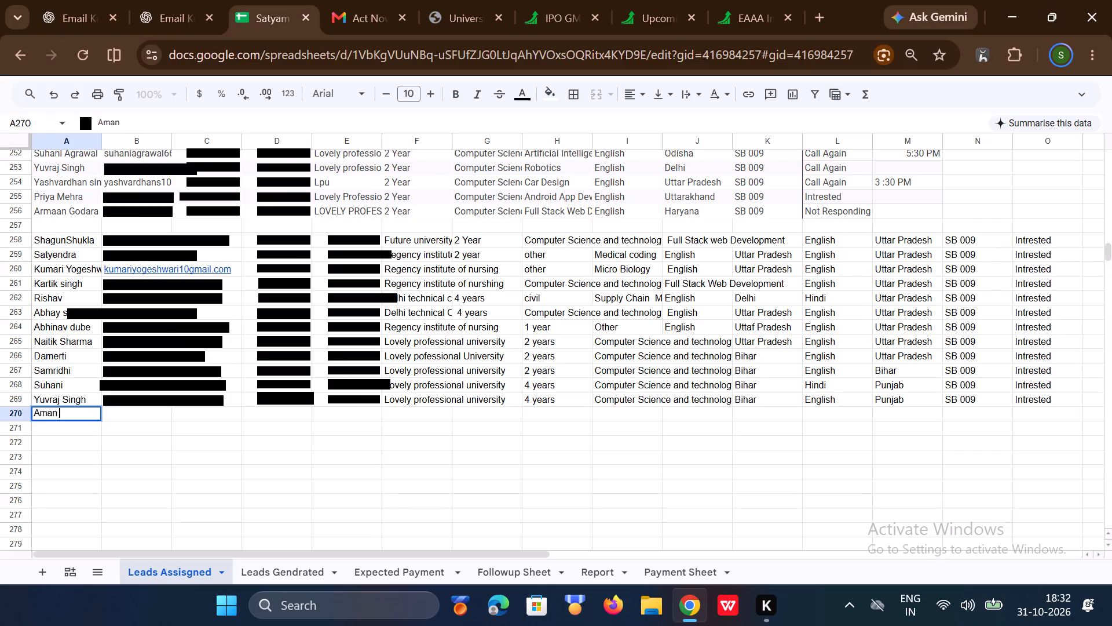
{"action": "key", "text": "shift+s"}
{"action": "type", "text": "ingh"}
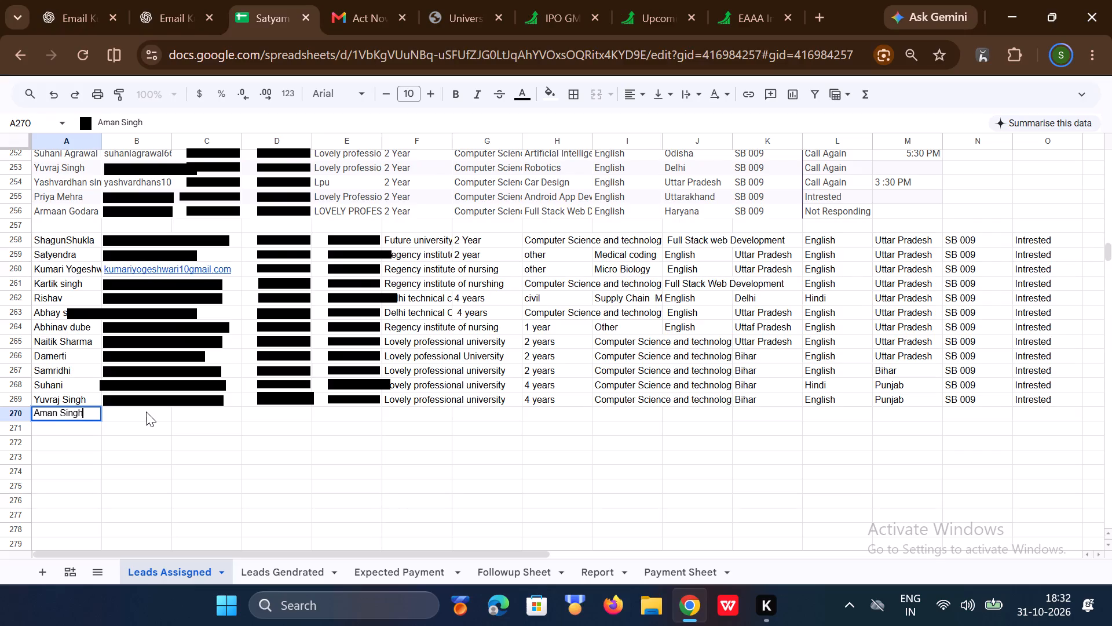
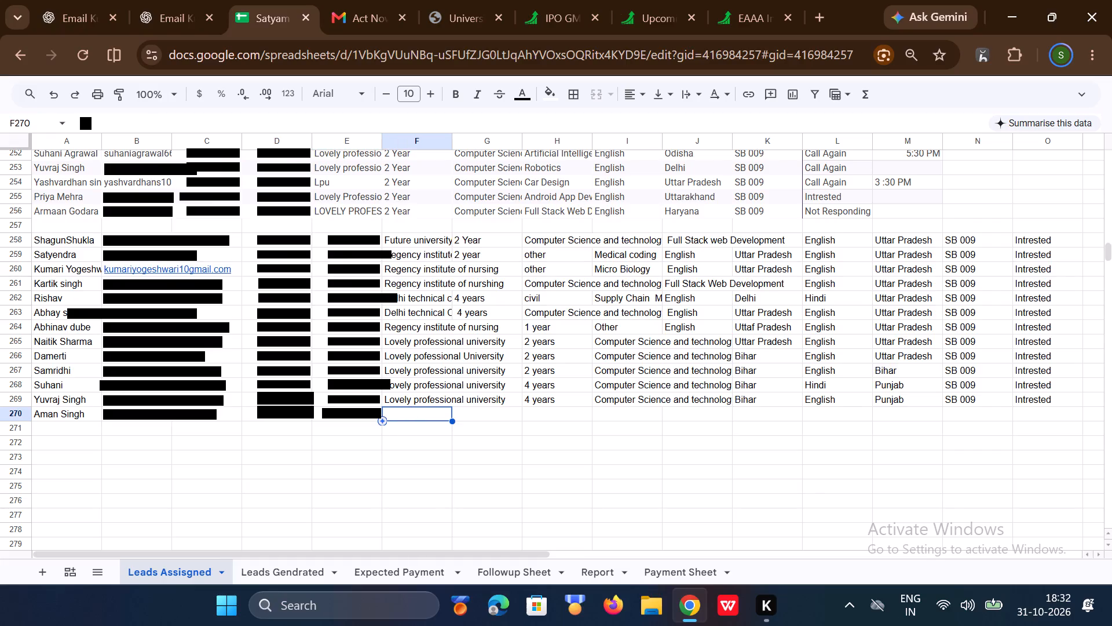
Edit the new lead's entry in cell E270, deleting a single character from it.
{"action": "left_click", "coordinate": [330, 415]}
{"action": "triple_click", "coordinate": [330, 415]}
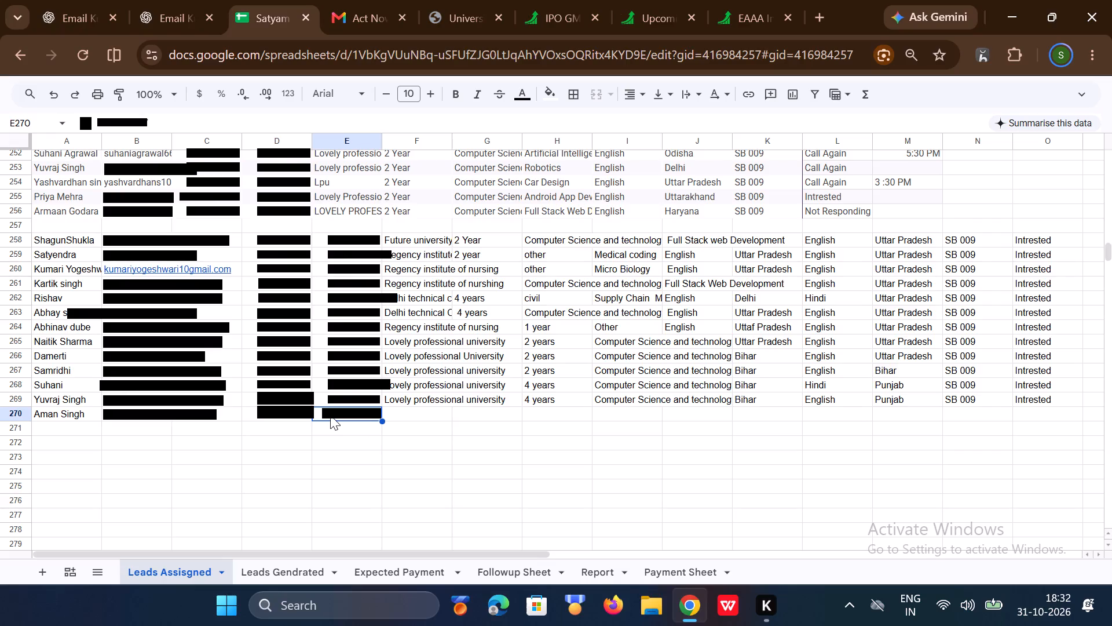
{"action": "left_click", "coordinate": [330, 415]}
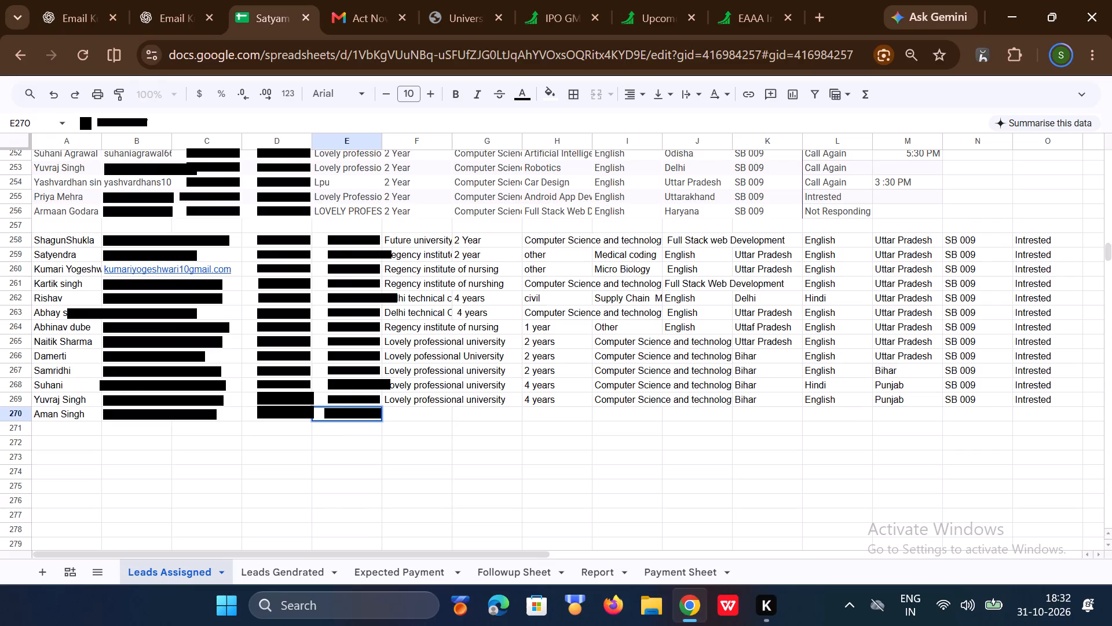
{"action": "key", "text": "BackSpace"}
Enter "Lovely professional university" as the new lead's university in cell F270.
{"action": "left_click", "coordinate": [415, 406]}
{"action": "double_click", "coordinate": [412, 417]}
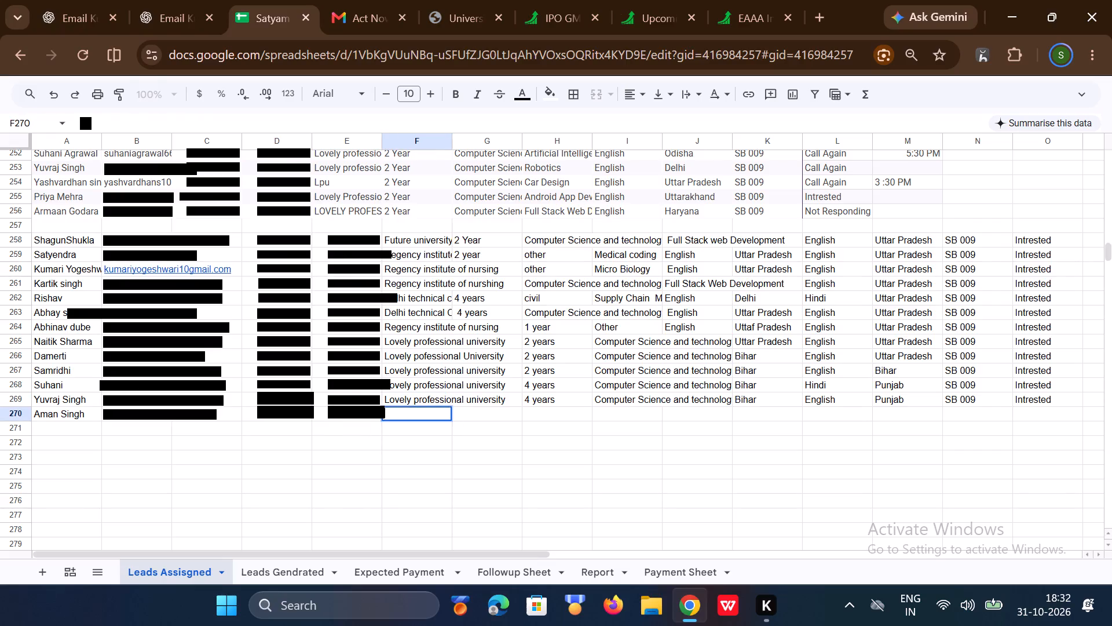
{"action": "left_click", "coordinate": [412, 417]}
{"action": "left_click", "coordinate": [412, 417]}
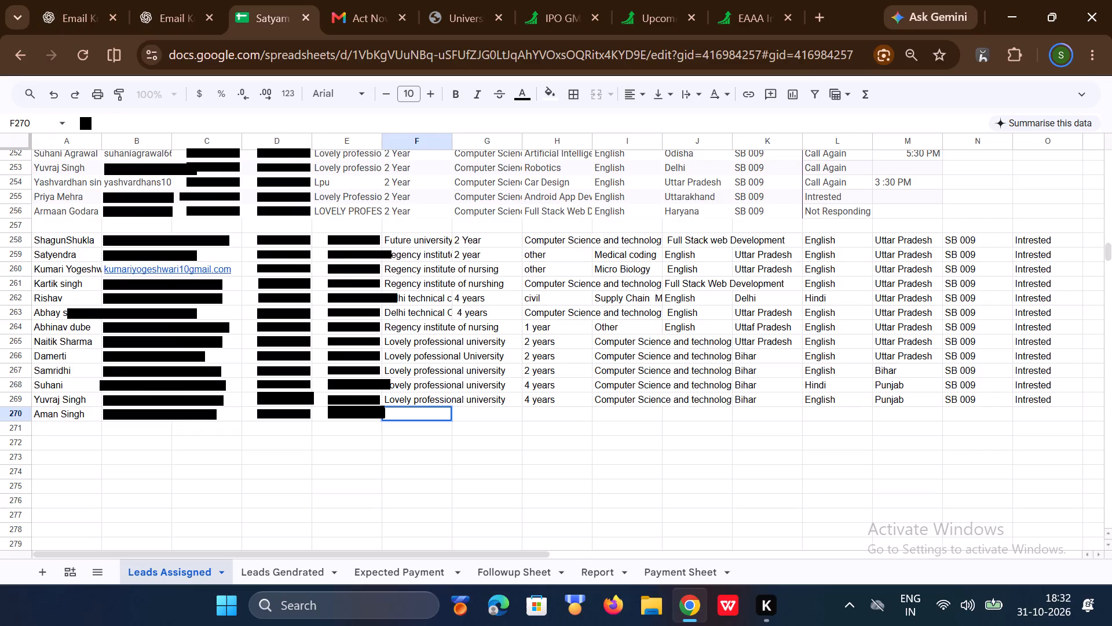
{"action": "type", "text": "Lo"}
{"action": "type", "text": "ve"}
{"action": "type", "text": "ly"}
{"action": "key", "text": "space"}
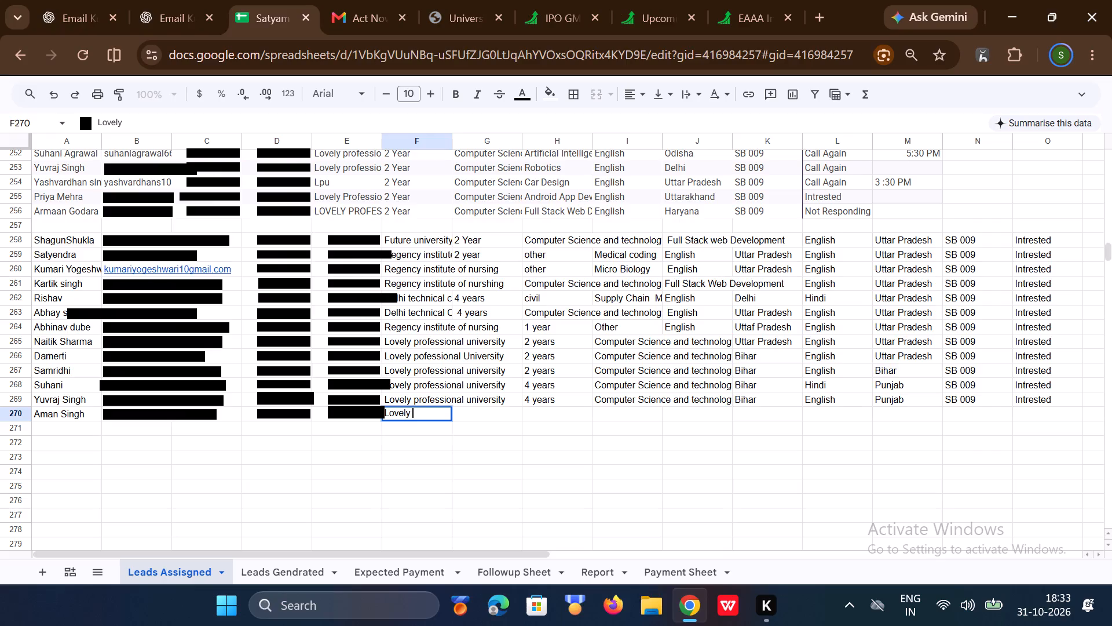
{"action": "type", "text": "pro"}
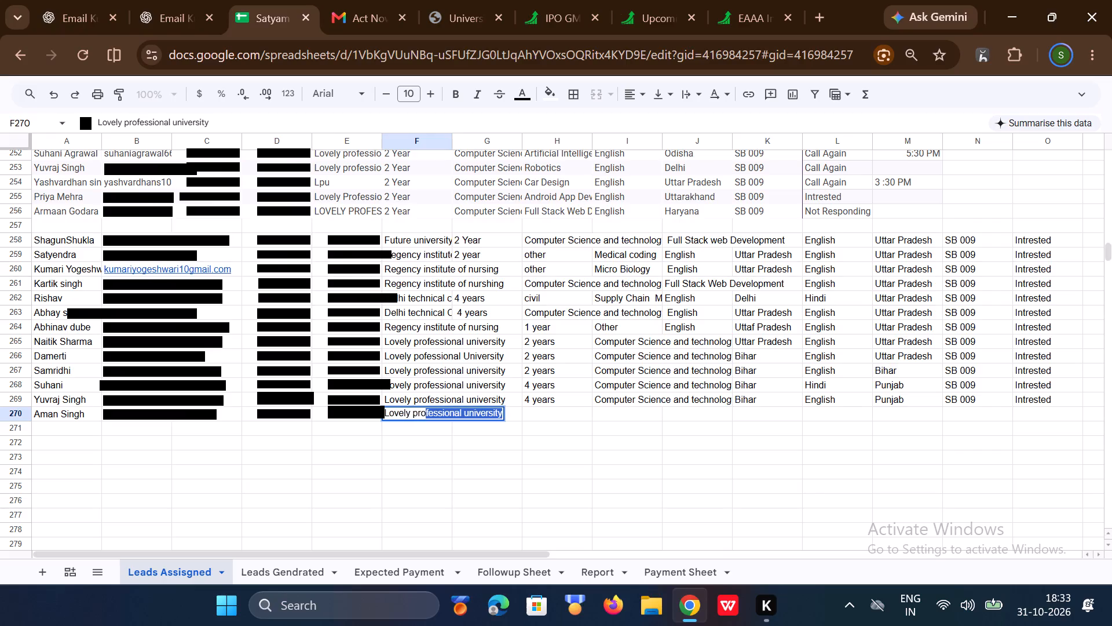
{"action": "type", "text": "fess"}
{"action": "type", "text": "ional"}
{"action": "key", "text": "space"}
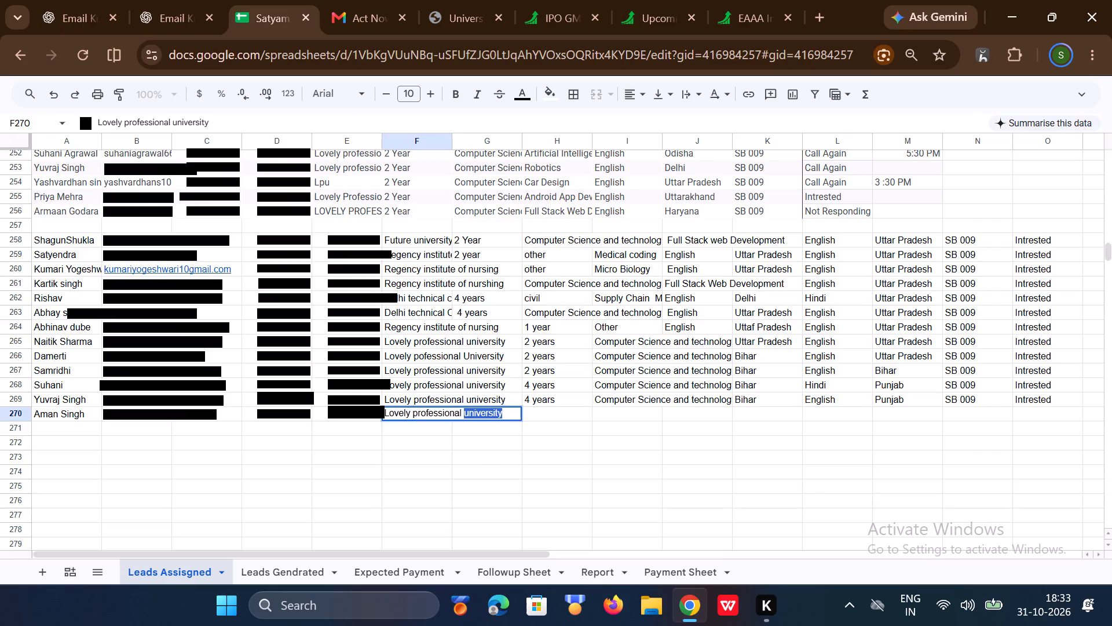
{"action": "key", "text": "u"}
{"action": "type", "text": "ni"}
{"action": "key", "text": "Left"}
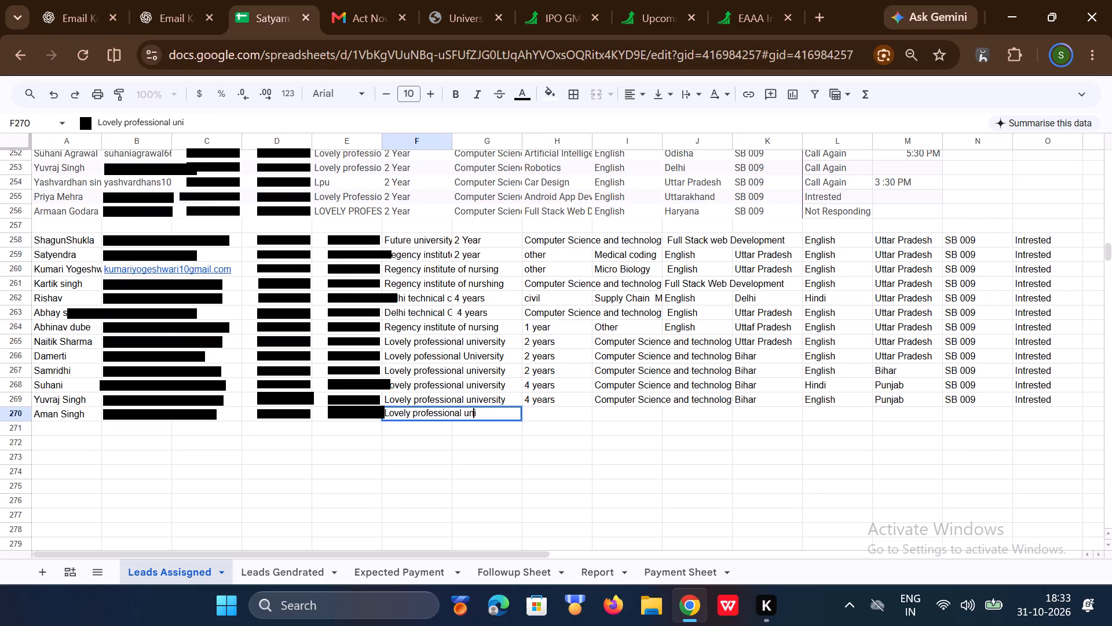
{"action": "key", "text": "Right"}
{"action": "type", "text": "ver"}
{"action": "type", "text": "sity"}
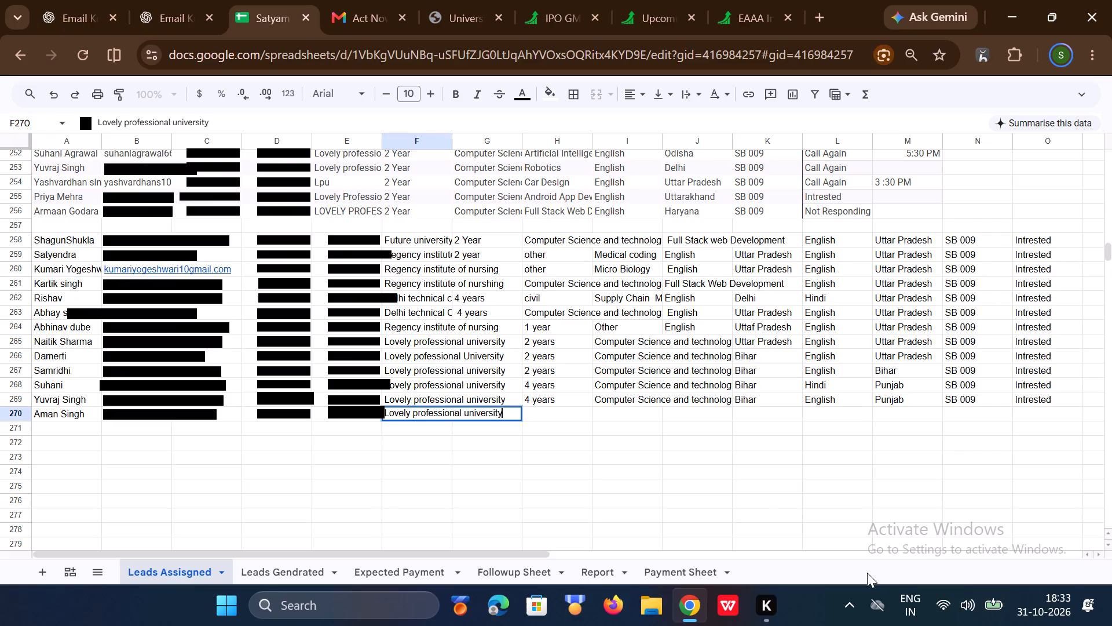
Enter "3 years" in cell H270 of the new lead's row.
{"action": "double_click", "coordinate": [536, 416]}
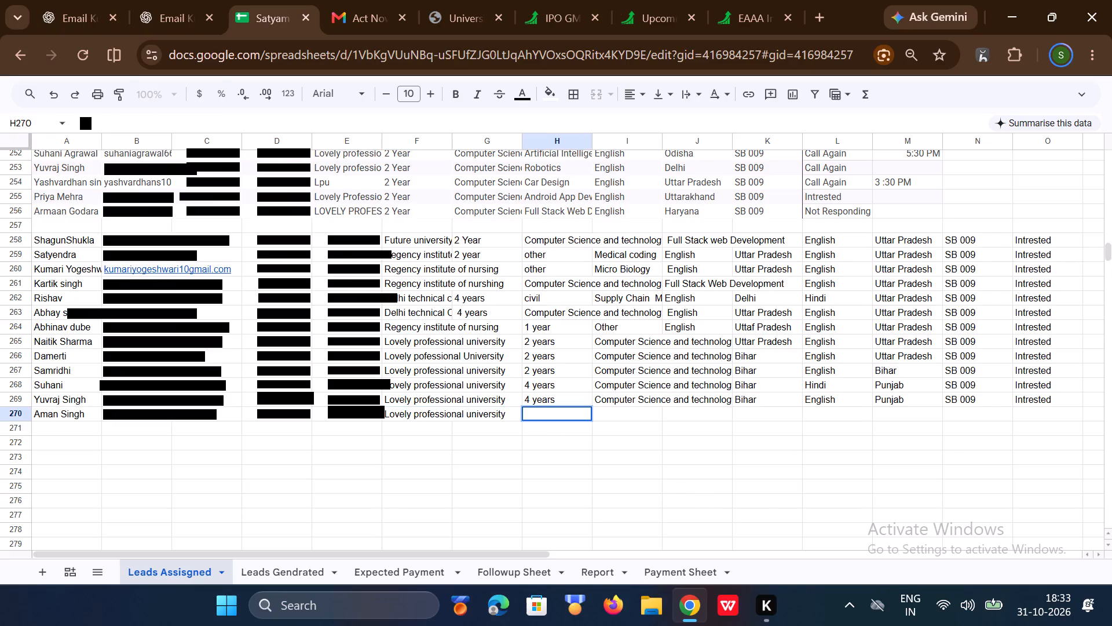
{"action": "key", "text": "3"}
{"action": "key", "text": "space"}
{"action": "type", "text": "years"}
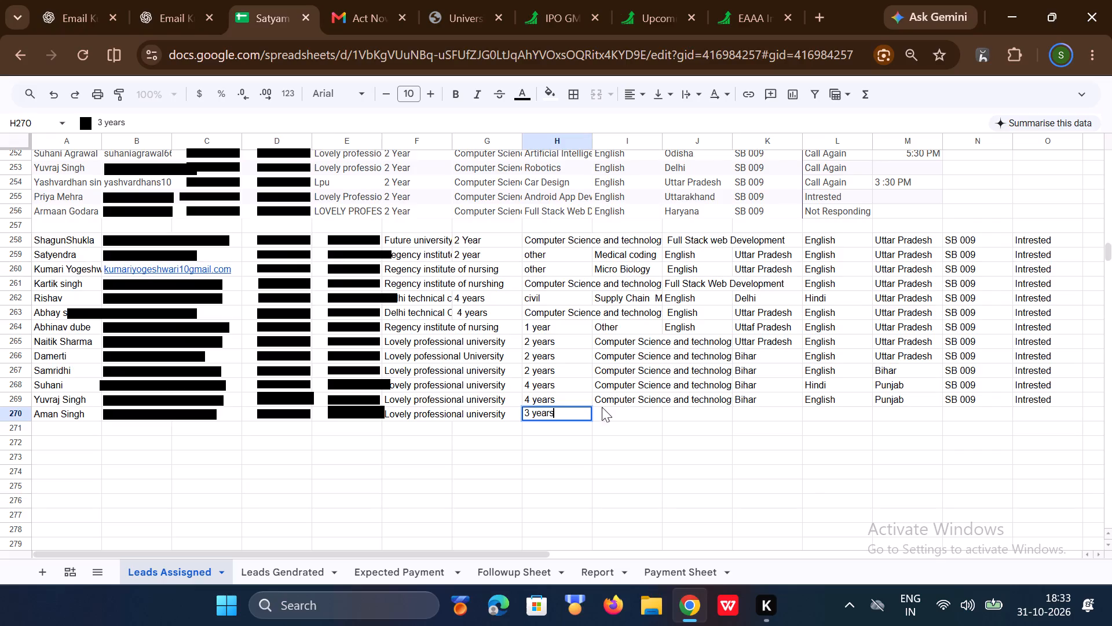
Enter "Computer Science and technology" as the new lead's field of study in cell I270.
{"action": "left_click", "coordinate": [613, 407]}
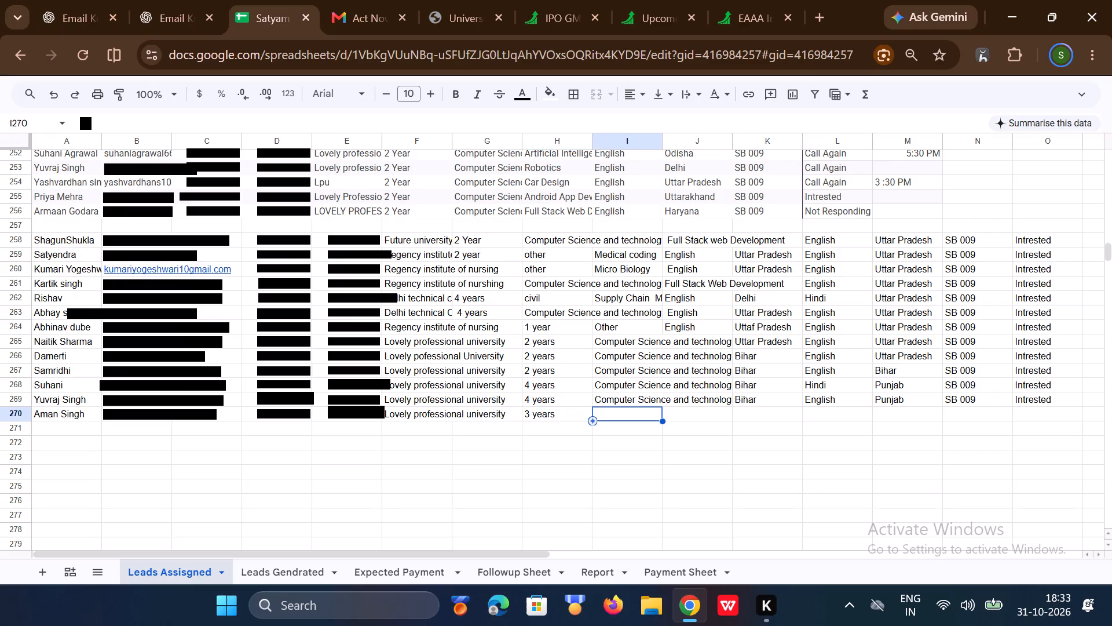
{"action": "double_click", "coordinate": [622, 422]}
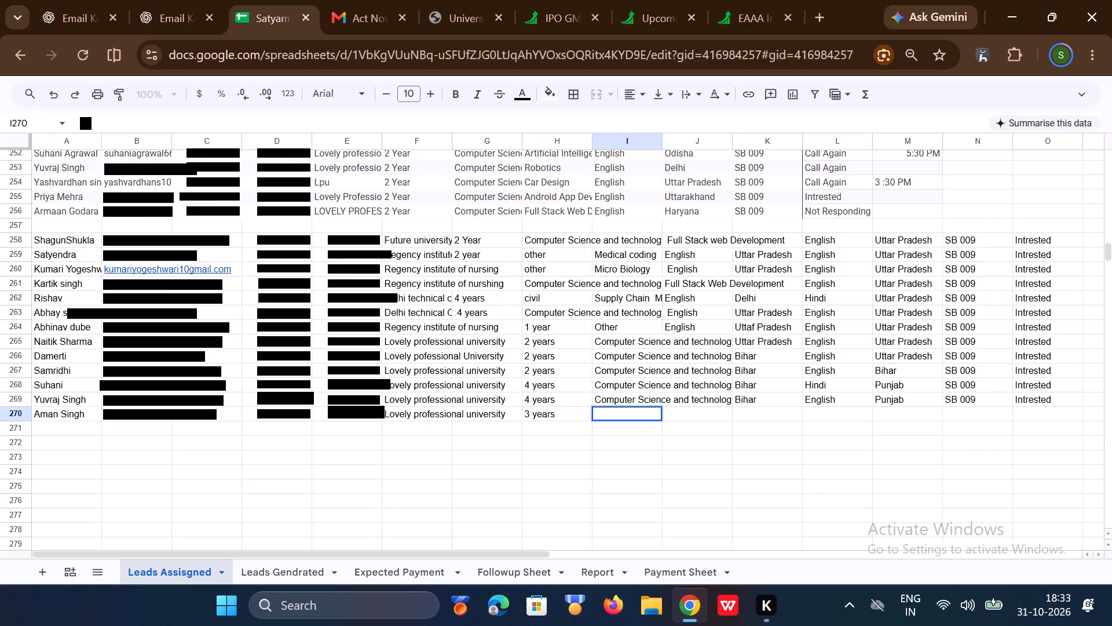
{"action": "triple_click", "coordinate": [627, 410]}
{"action": "key", "text": "shift+c"}
{"action": "type", "text": "omputer"}
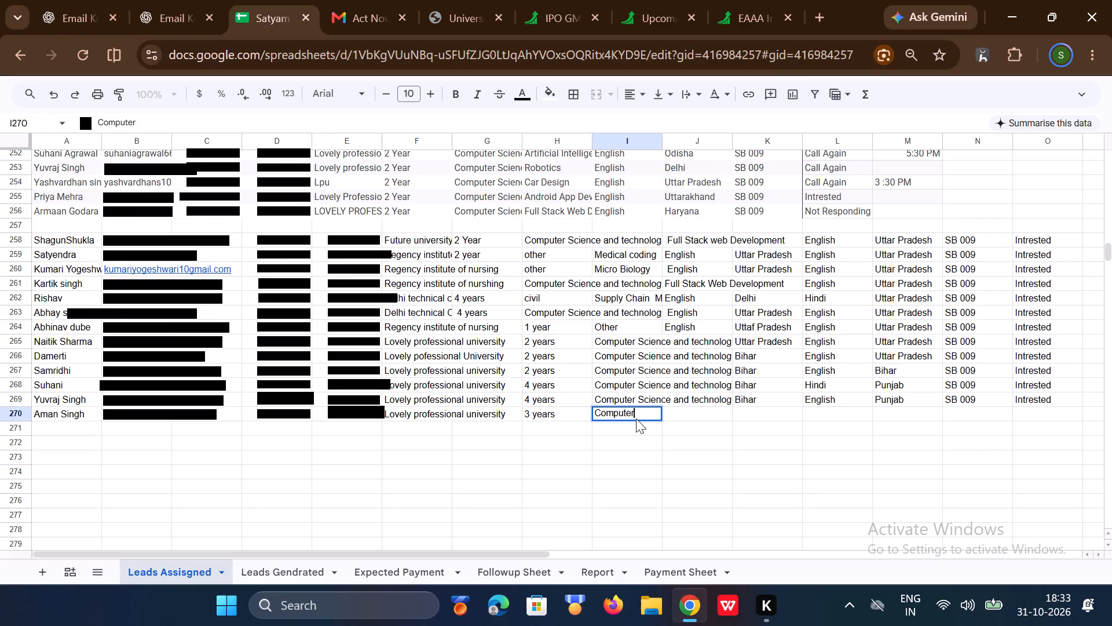
{"action": "key", "text": "space"}
{"action": "type", "text": "Sc"}
{"action": "key", "text": "i"}
{"action": "key", "text": "e"}
{"action": "key", "text": "n"}
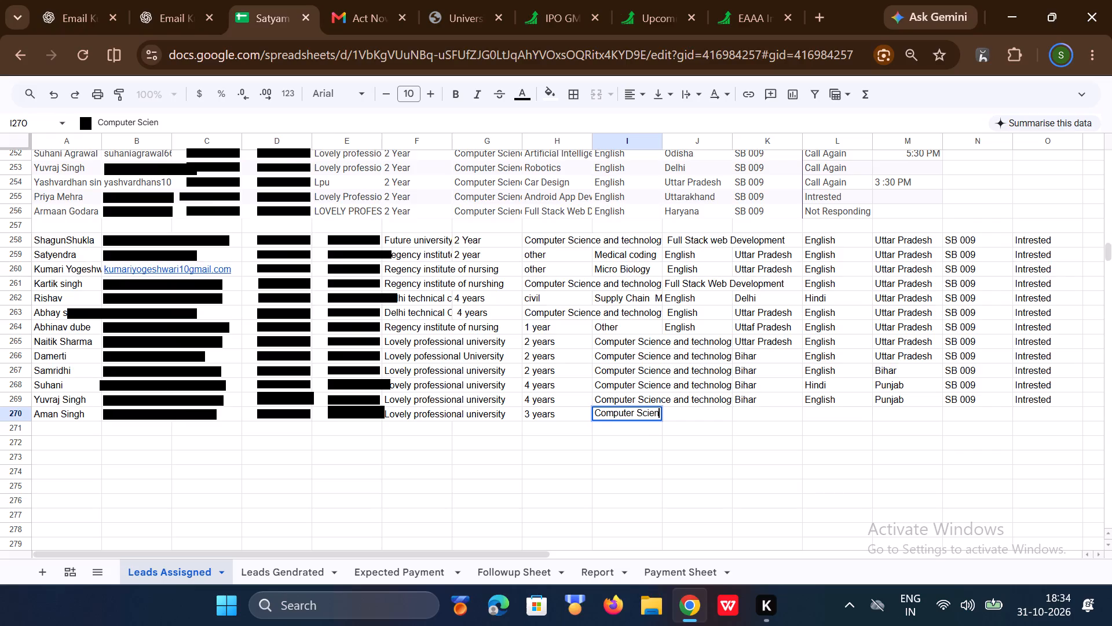
{"action": "type", "text": "ce"}
{"action": "key", "text": "space"}
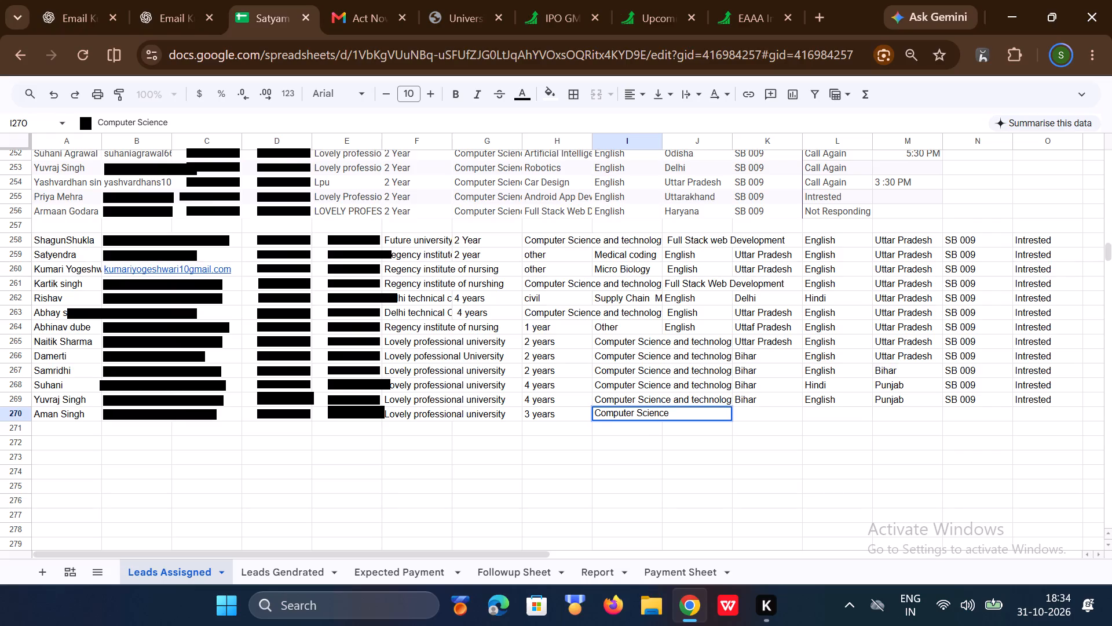
{"action": "key", "text": "a"}
{"action": "type", "text": "nd"}
{"action": "key", "text": "space"}
{"action": "type", "text": "tech"}
{"action": "type", "text": "nolo"}
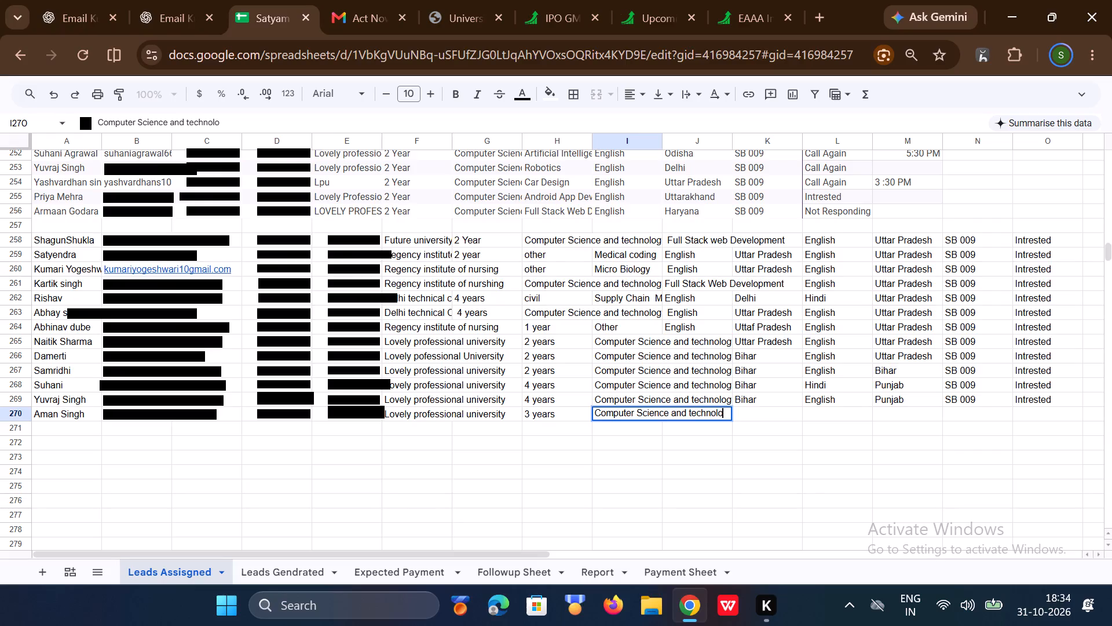
{"action": "type", "text": "gy"}
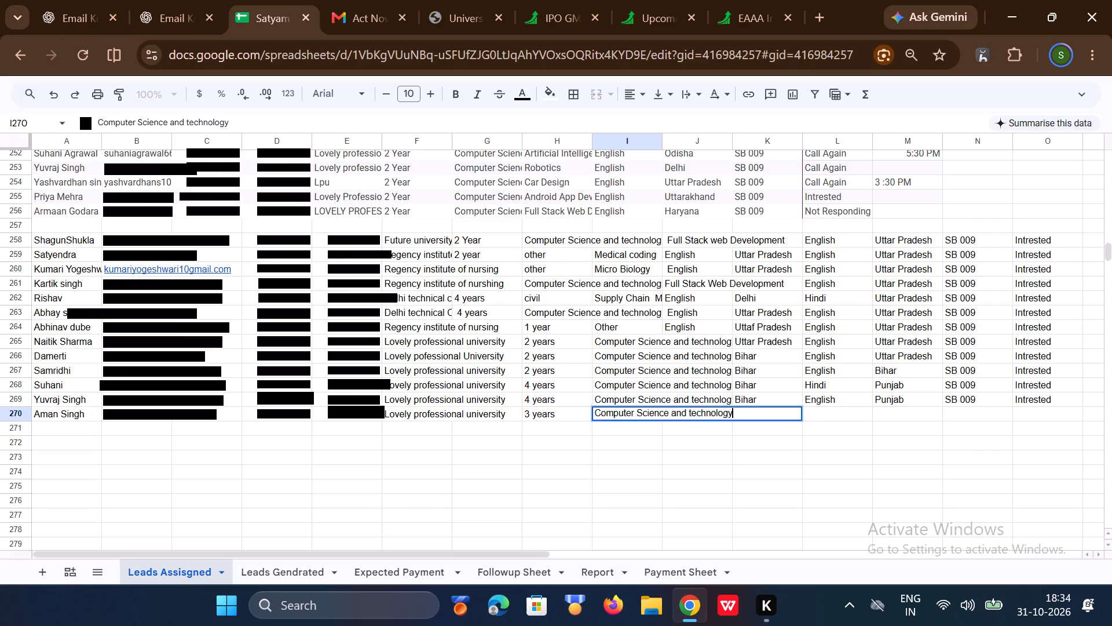
{"action": "left_click", "coordinate": [785, 417]}
{"action": "left_click", "coordinate": [771, 445]}
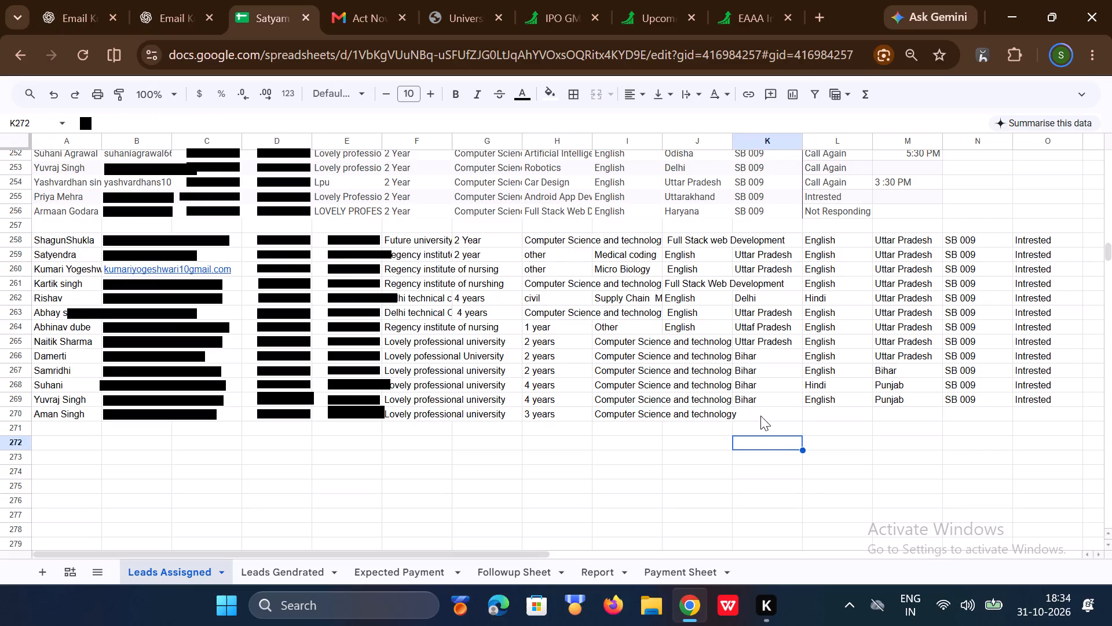
Enter "Bihar" as the new lead's state in cell K270.
{"action": "double_click", "coordinate": [760, 416]}
{"action": "key", "text": "space"}
{"action": "type", "text": "B"}
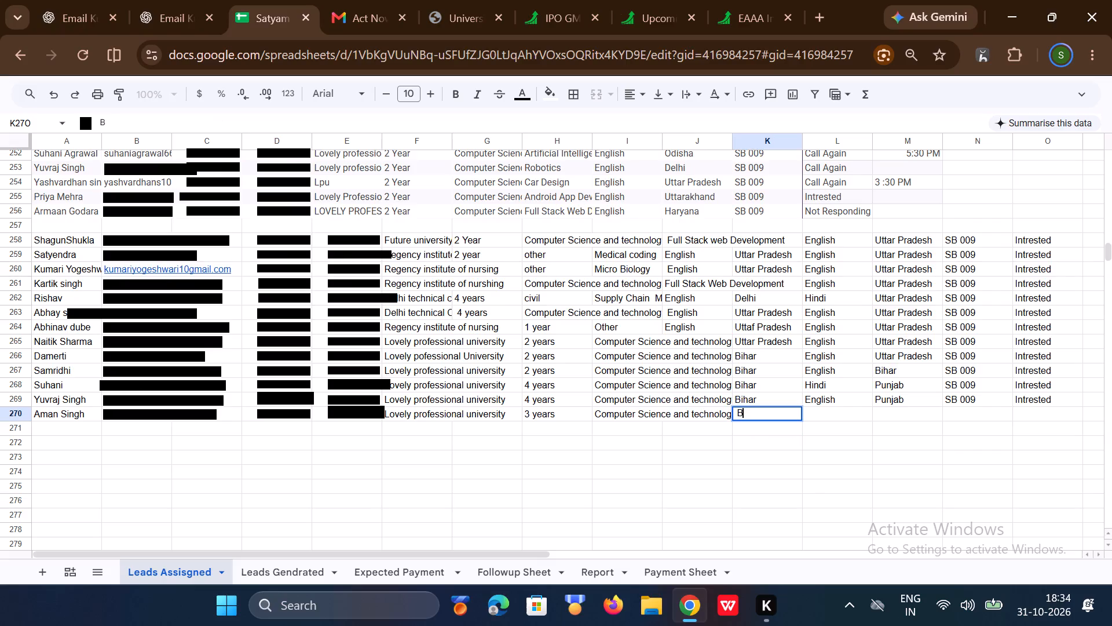
{"action": "type", "text": "ihar"}
{"action": "key", "text": "space"}
Enter "English" as the new lead's language in cell L270.
{"action": "triple_click", "coordinate": [831, 412]}
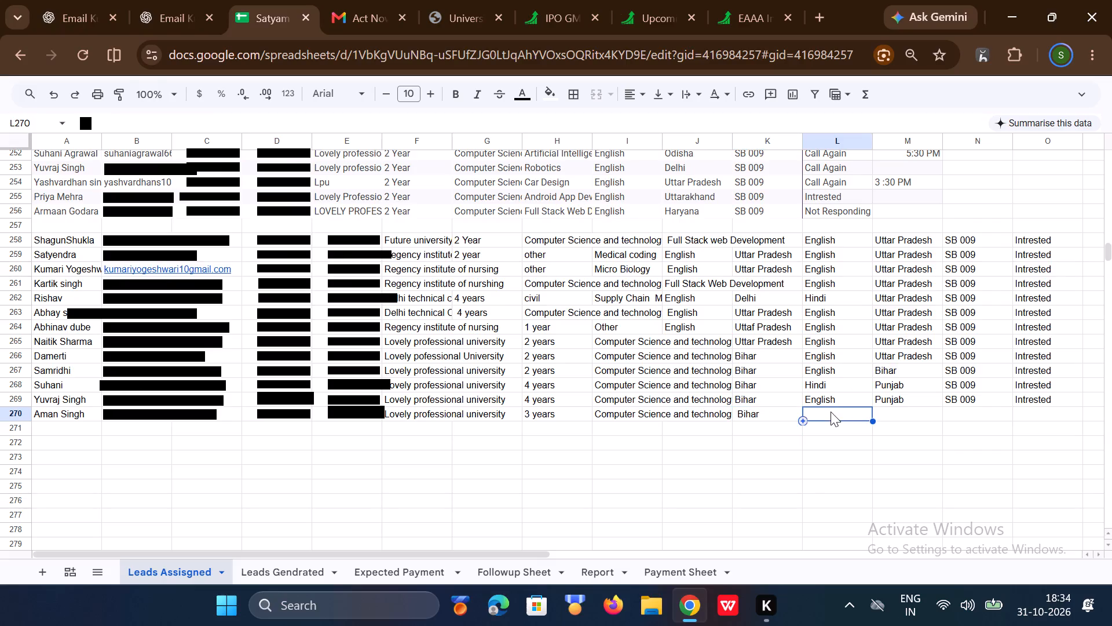
{"action": "left_click", "coordinate": [831, 412]}
{"action": "double_click", "coordinate": [831, 412]}
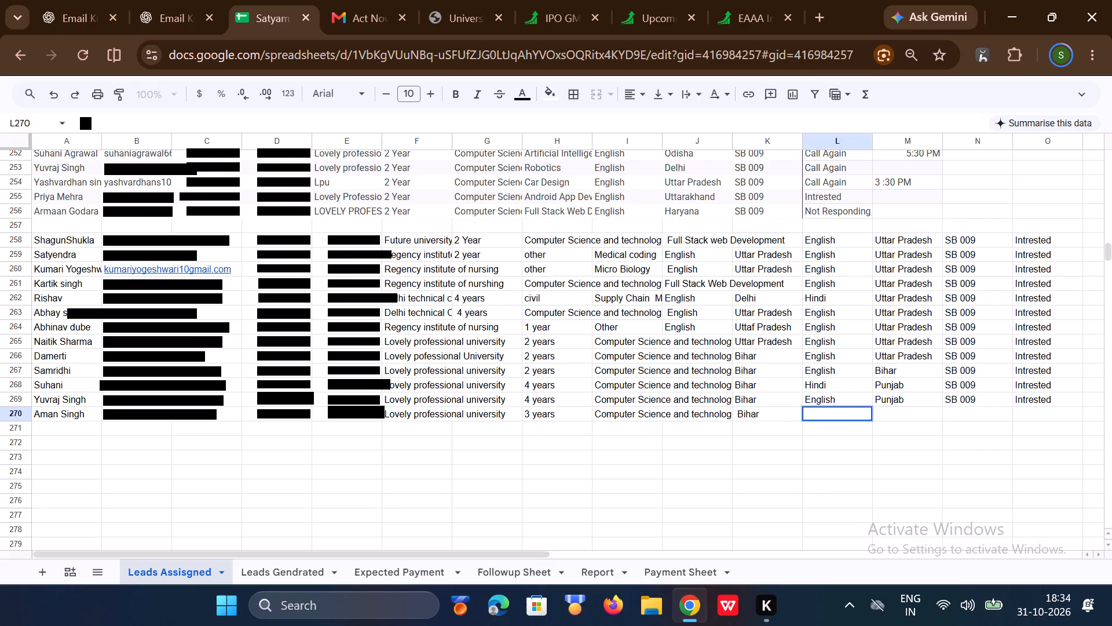
{"action": "triple_click", "coordinate": [831, 412]}
{"action": "key", "text": "shift+e"}
{"action": "key", "text": "n"}
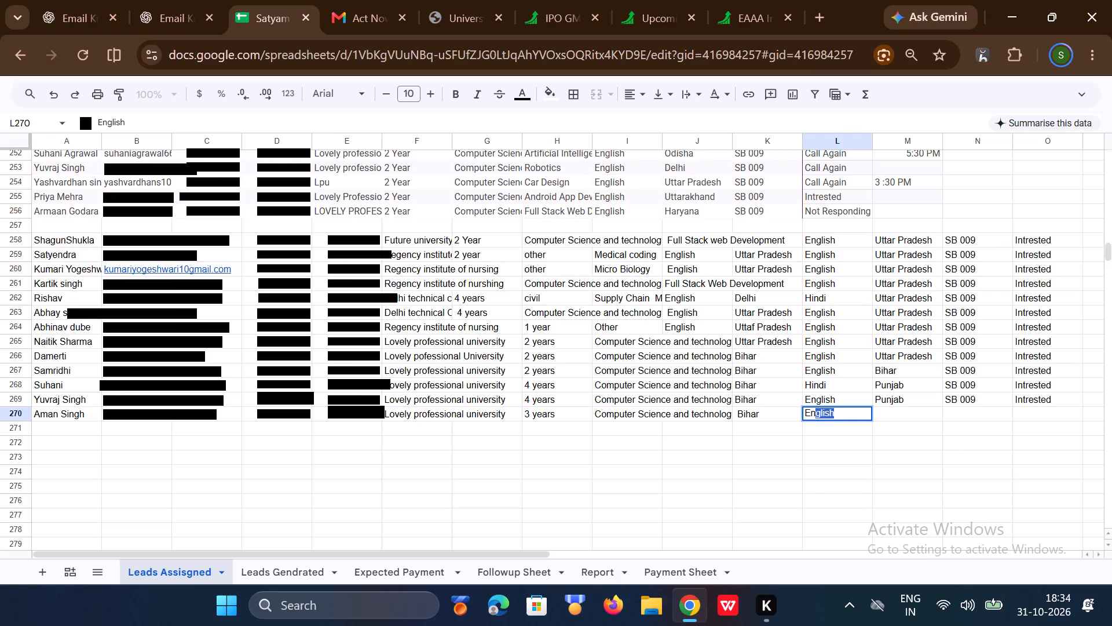
{"action": "key", "text": "g"}
{"action": "type", "text": "lisjh"}
{"action": "key", "text": "BackSpace"}
{"action": "key", "text": "BackSpace"}
{"action": "key", "text": "h"}
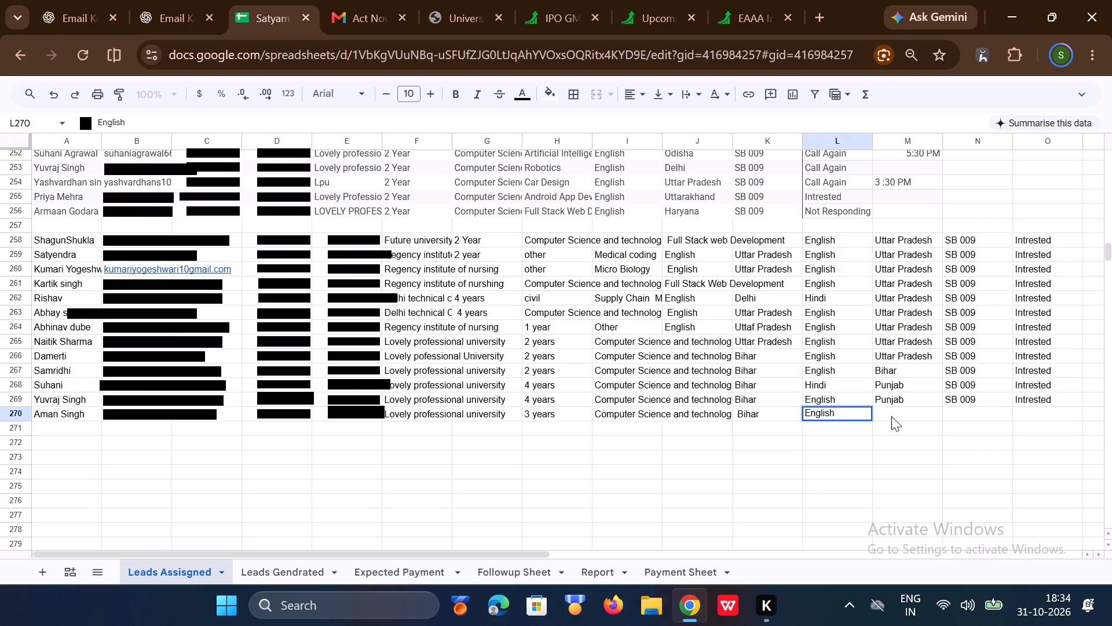
Enter "Punjab" in cell M270 of the new lead's row.
{"action": "double_click", "coordinate": [891, 416]}
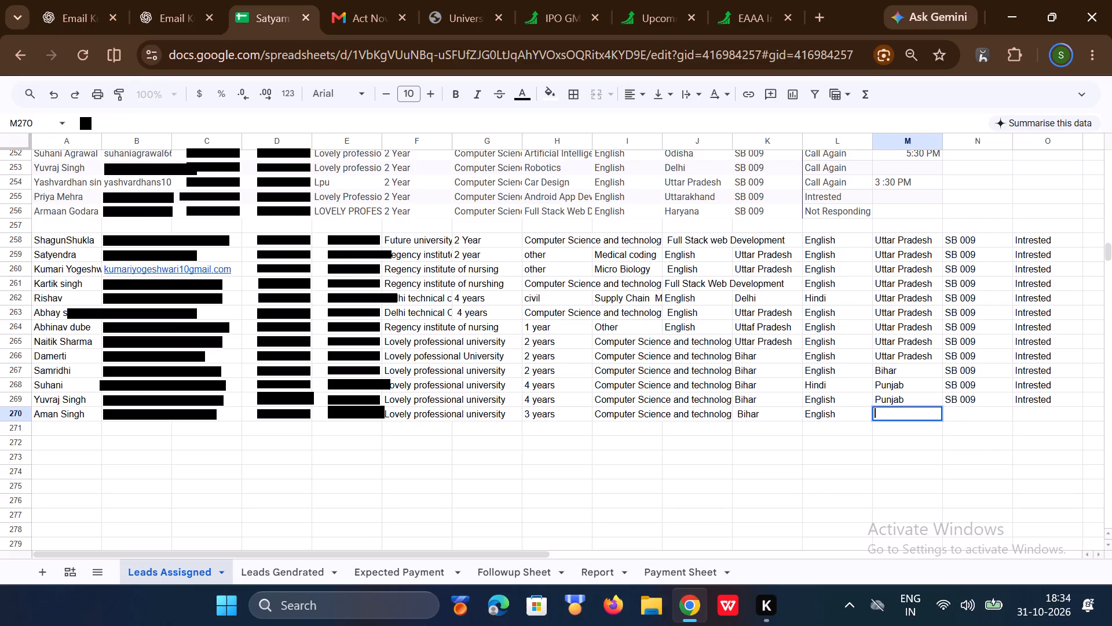
{"action": "key", "text": "shift+p"}
{"action": "key", "text": "u"}
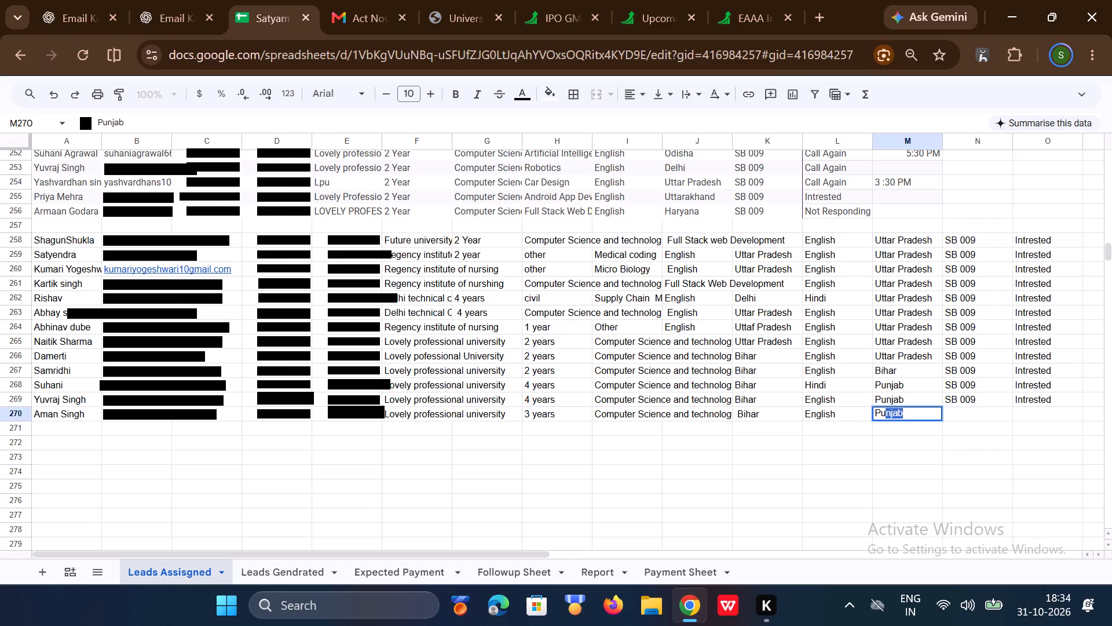
{"action": "type", "text": "njab"}
Enter the code "SB 009" in cell N270 of the new lead's row.
{"action": "double_click", "coordinate": [954, 419]}
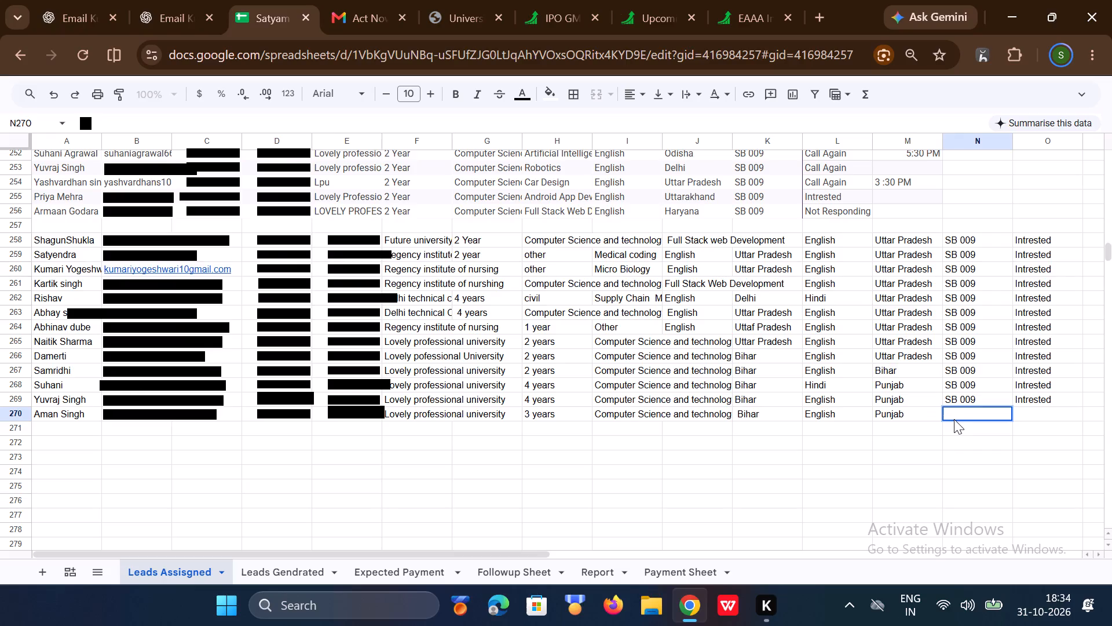
{"action": "left_click", "coordinate": [954, 419]}
{"action": "type", "text": "Sb"}
{"action": "double_click", "coordinate": [968, 414]}
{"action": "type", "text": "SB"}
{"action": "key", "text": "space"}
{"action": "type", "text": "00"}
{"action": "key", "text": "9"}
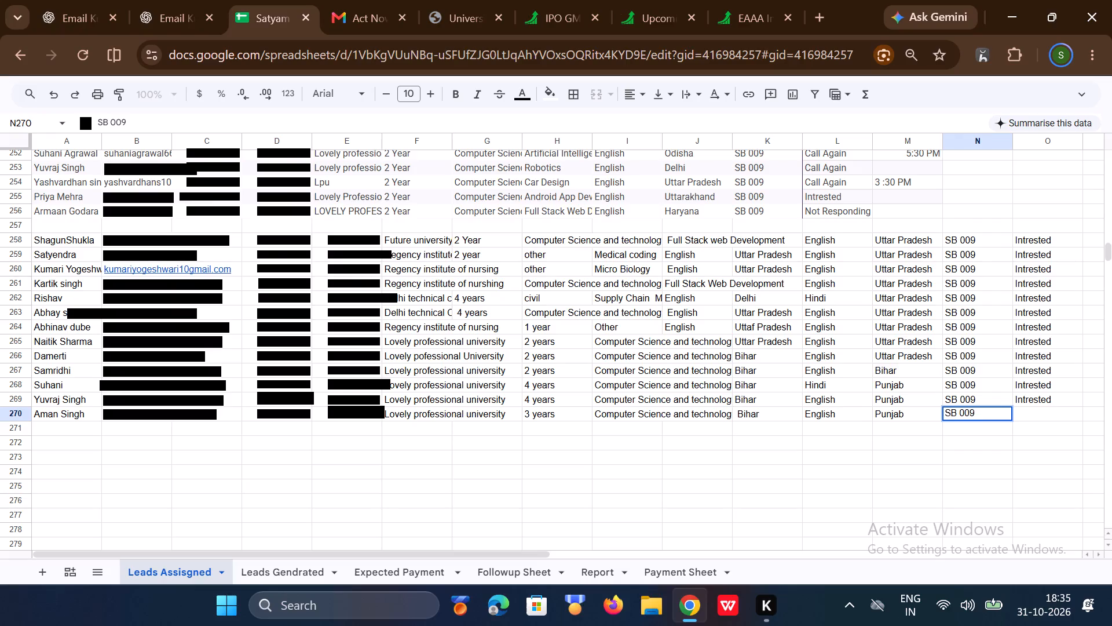
Enter "Intrested" as the new lead's status in cell O270.
{"action": "triple_click", "coordinate": [1035, 417]}
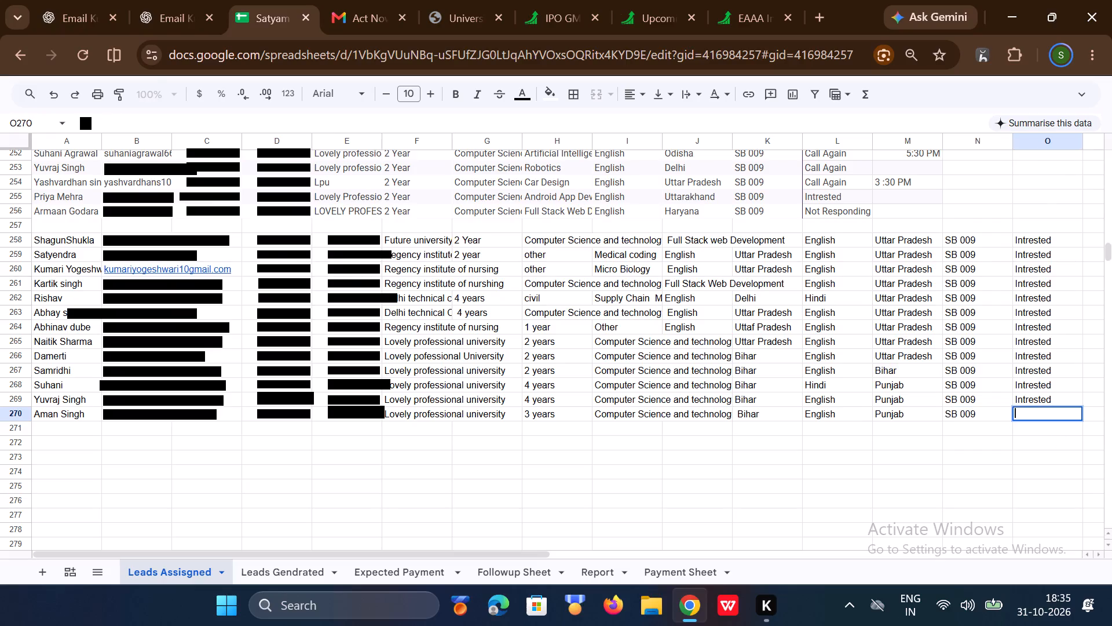
{"action": "key", "text": "shift+i"}
{"action": "type", "text": "nt"}
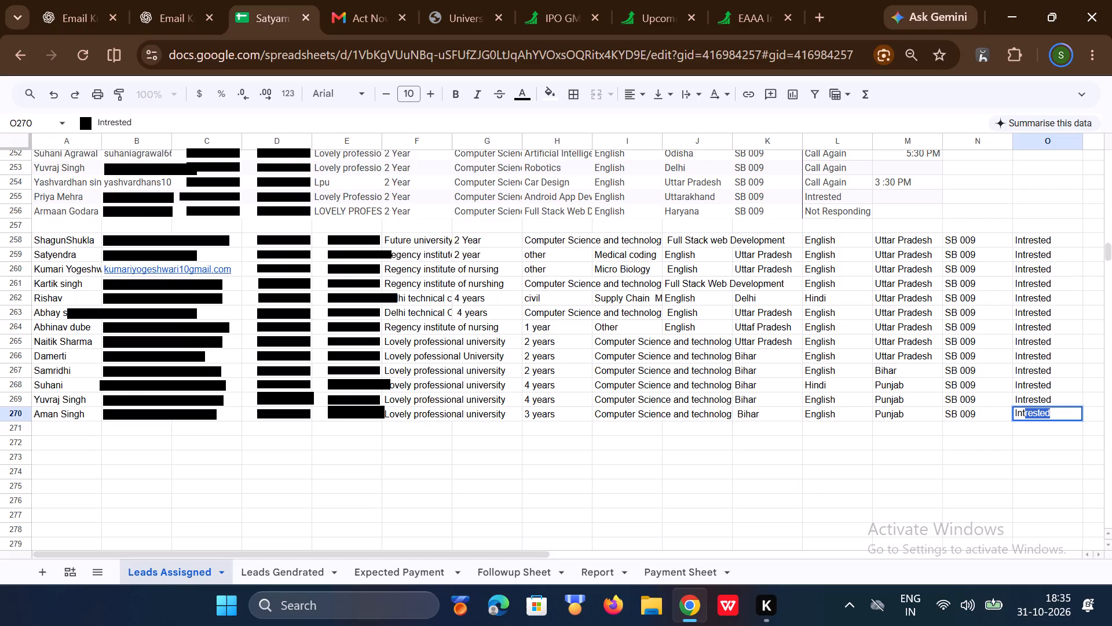
{"action": "type", "text": "rested"}
Open cell A271 for entering the next lead's name.
{"action": "scroll", "coordinate": [174, 426], "scroll_direction": "right", "scroll_amount": 2}
{"action": "left_click", "coordinate": [62, 437]}
{"action": "triple_click", "coordinate": [57, 425]}
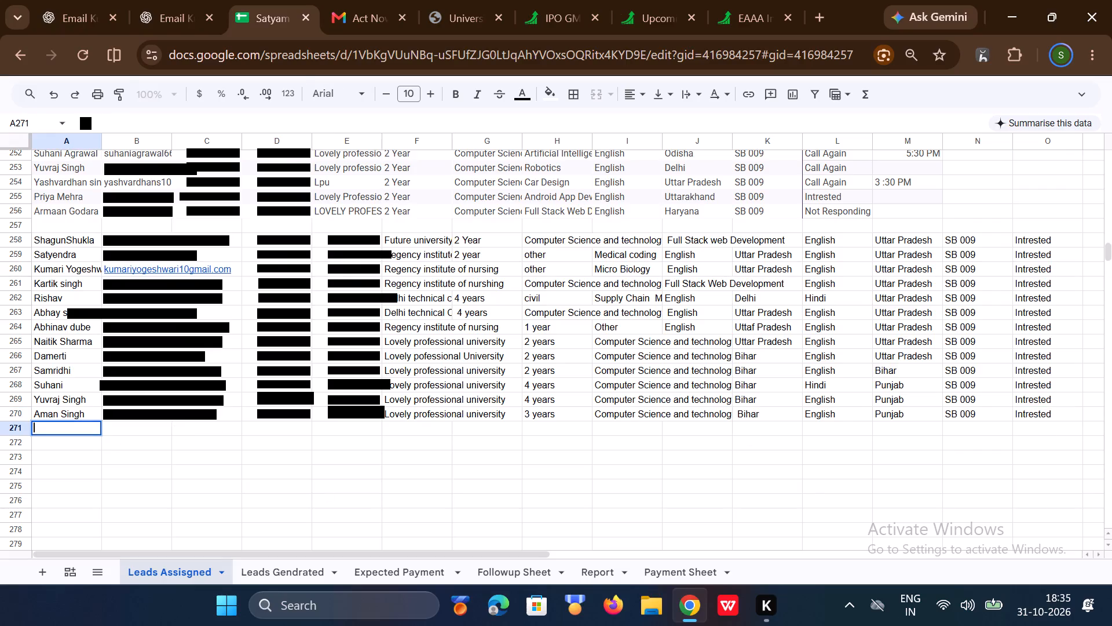
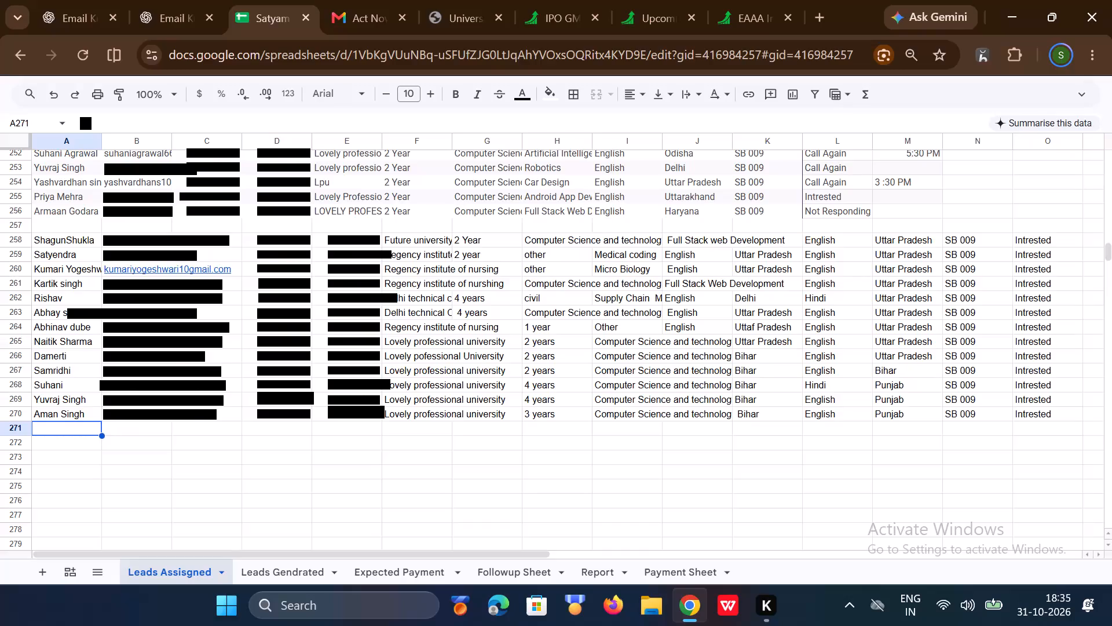
Enter the next lead's name in cell A271, using the same name as the lead in row 255.
{"action": "left_click", "coordinate": [50, 432]}
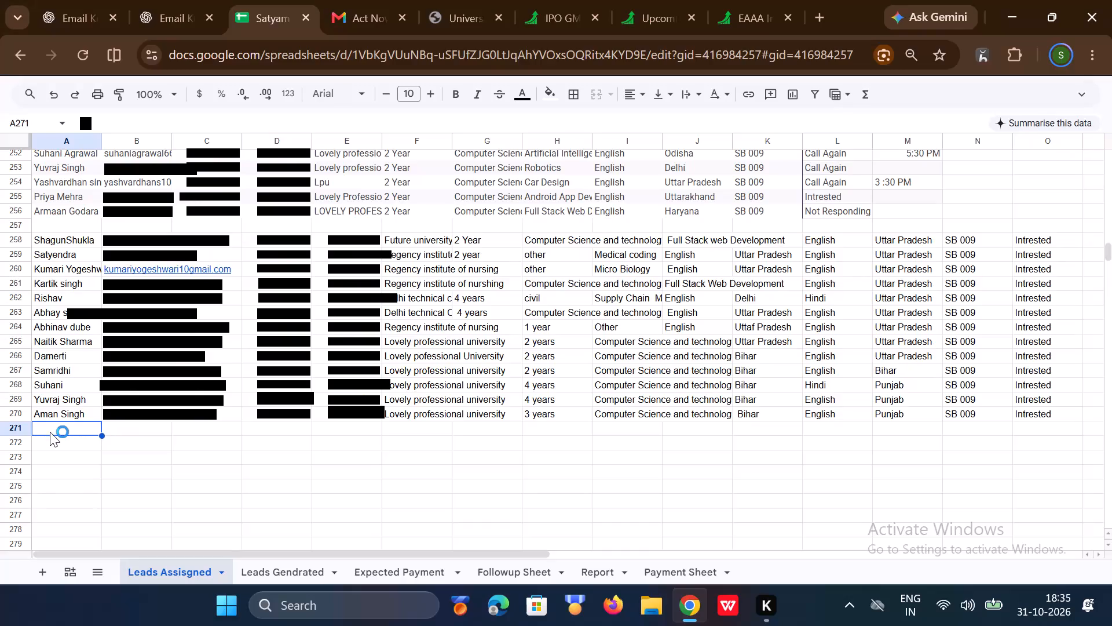
{"action": "double_click", "coordinate": [50, 432]}
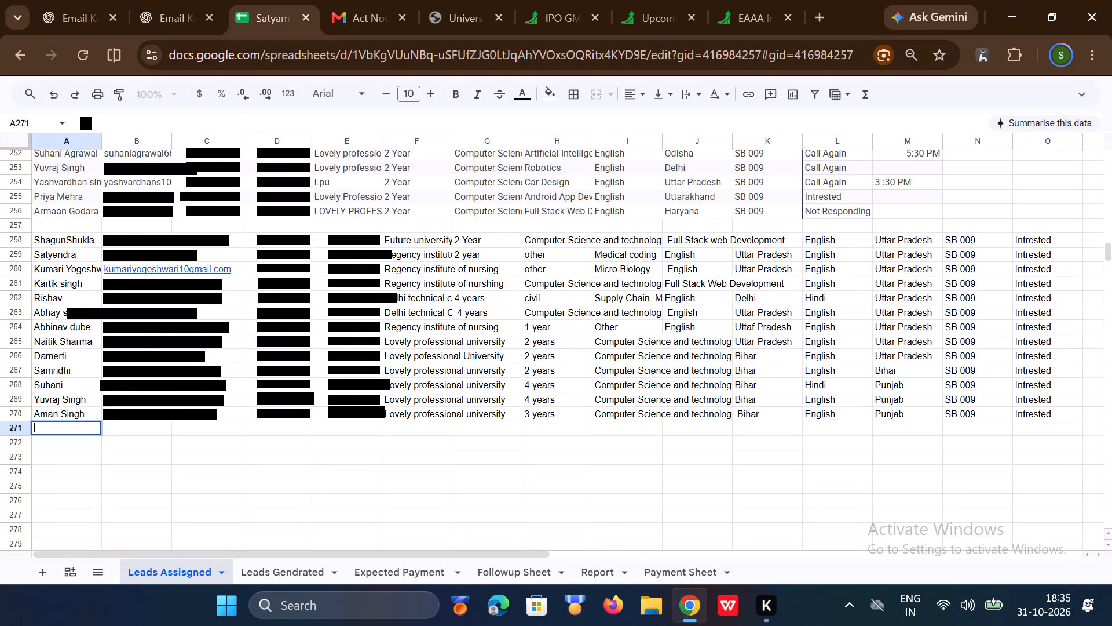
{"action": "left_click", "coordinate": [50, 432]}
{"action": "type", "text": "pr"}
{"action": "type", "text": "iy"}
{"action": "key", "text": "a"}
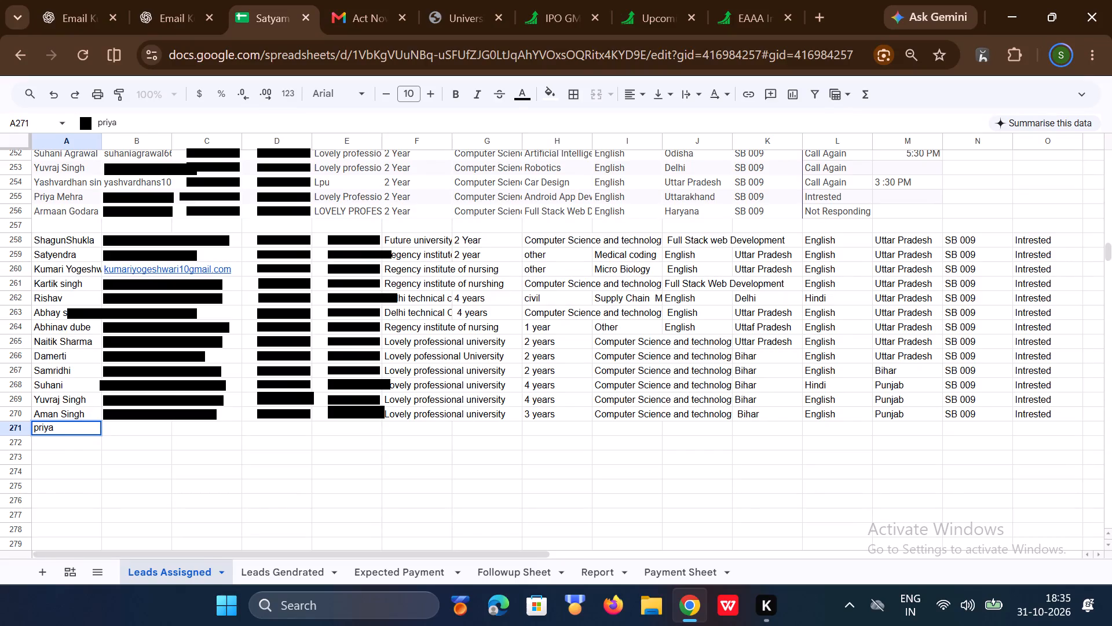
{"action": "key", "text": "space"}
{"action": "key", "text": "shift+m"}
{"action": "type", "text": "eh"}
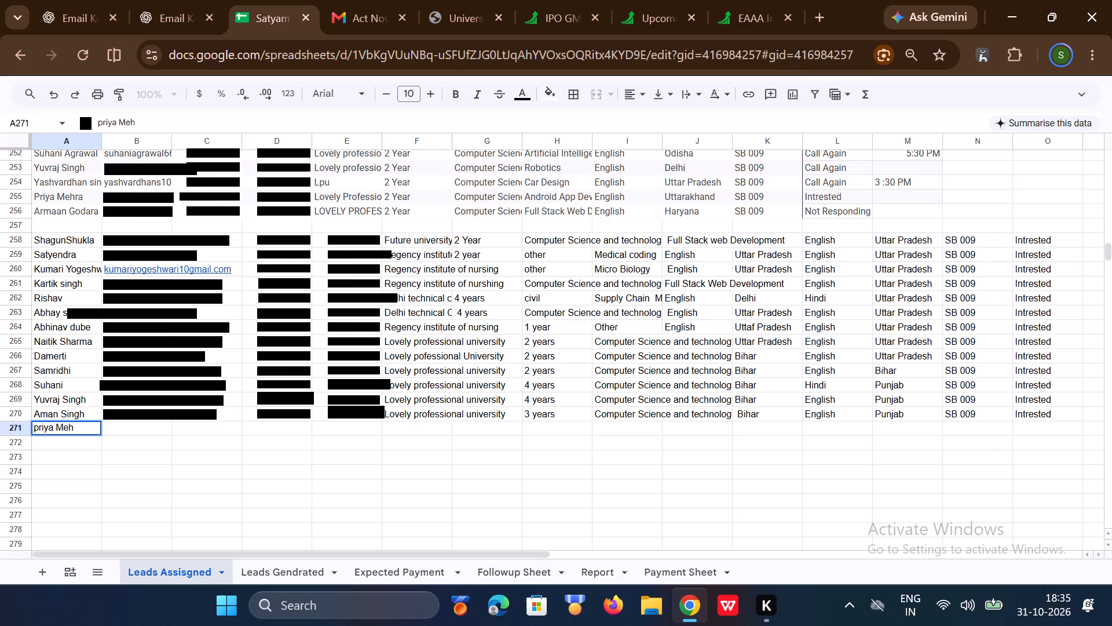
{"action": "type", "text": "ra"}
Enter the new lead's e-mail address in cell B271, consulting the address in cell B255 for reference.
{"action": "left_click", "coordinate": [121, 427]}
{"action": "triple_click", "coordinate": [121, 427]}
{"action": "left_click", "coordinate": [121, 427]}
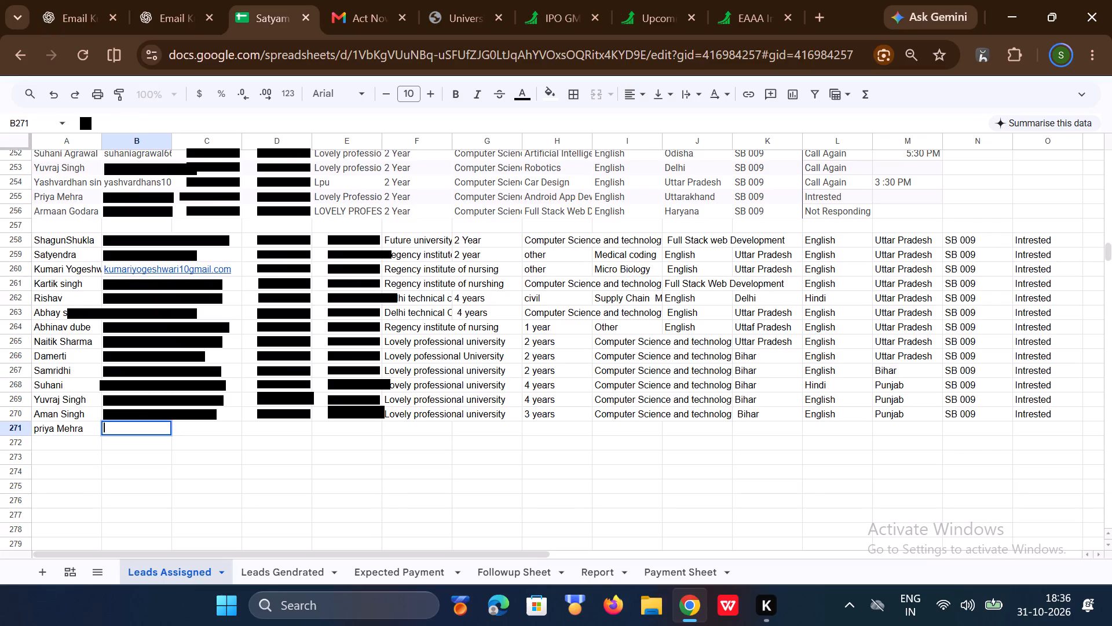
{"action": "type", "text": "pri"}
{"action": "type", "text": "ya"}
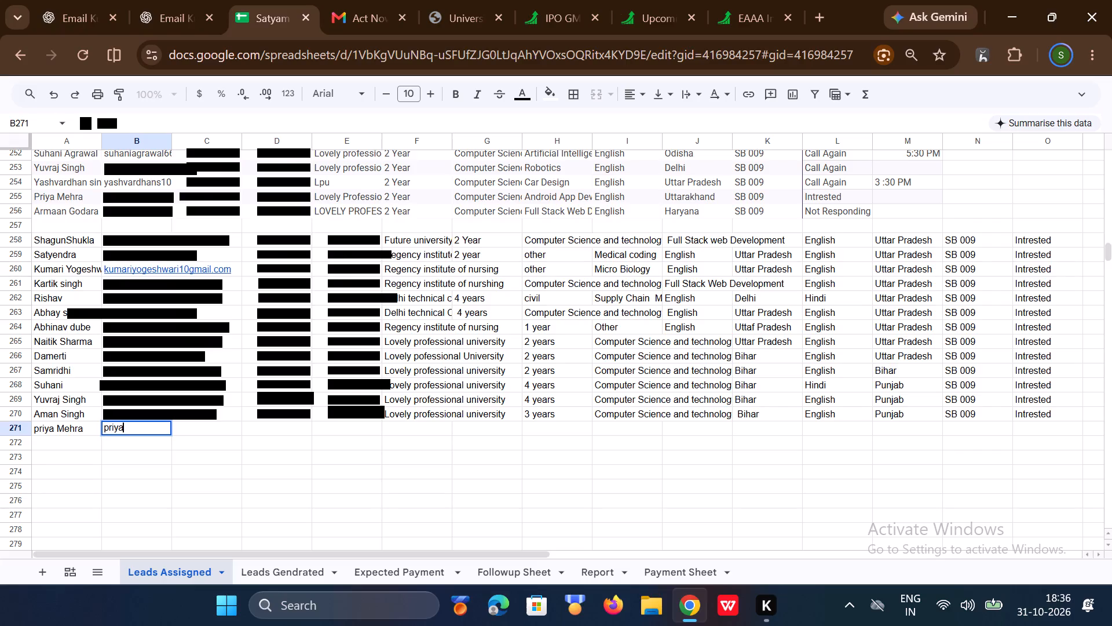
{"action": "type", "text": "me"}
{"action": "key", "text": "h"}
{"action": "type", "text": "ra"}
{"action": "double_click", "coordinate": [165, 196]}
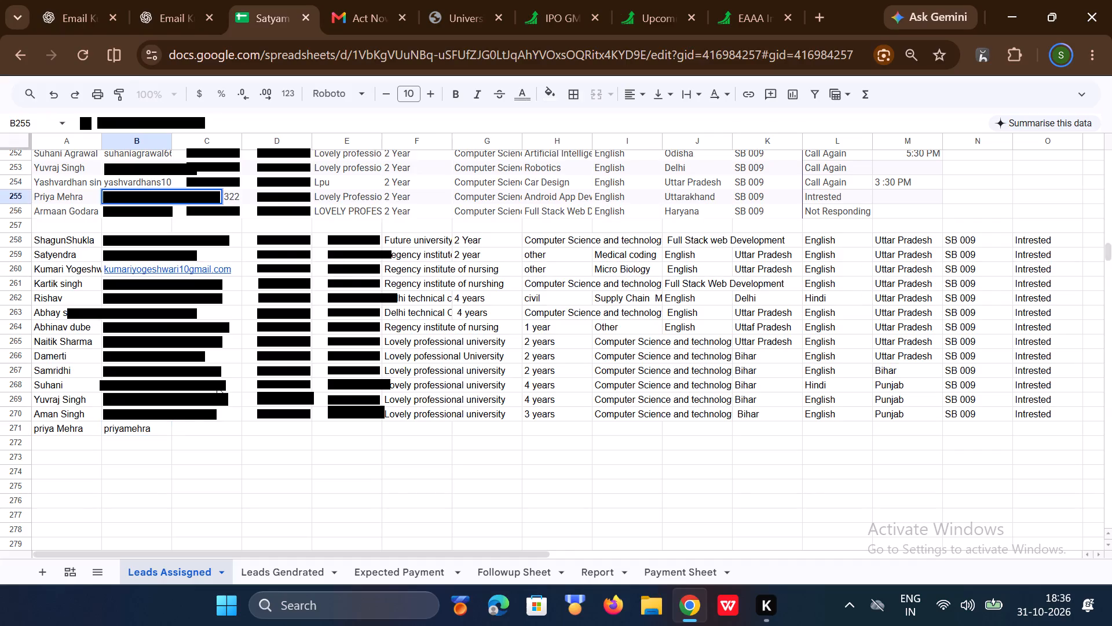
{"action": "double_click", "coordinate": [162, 428]}
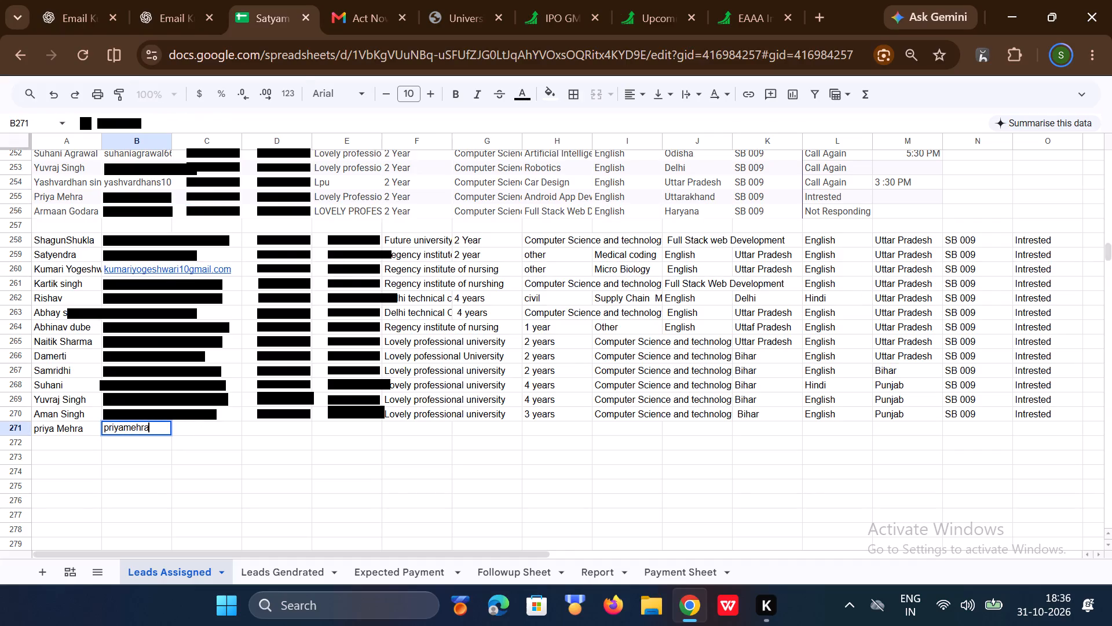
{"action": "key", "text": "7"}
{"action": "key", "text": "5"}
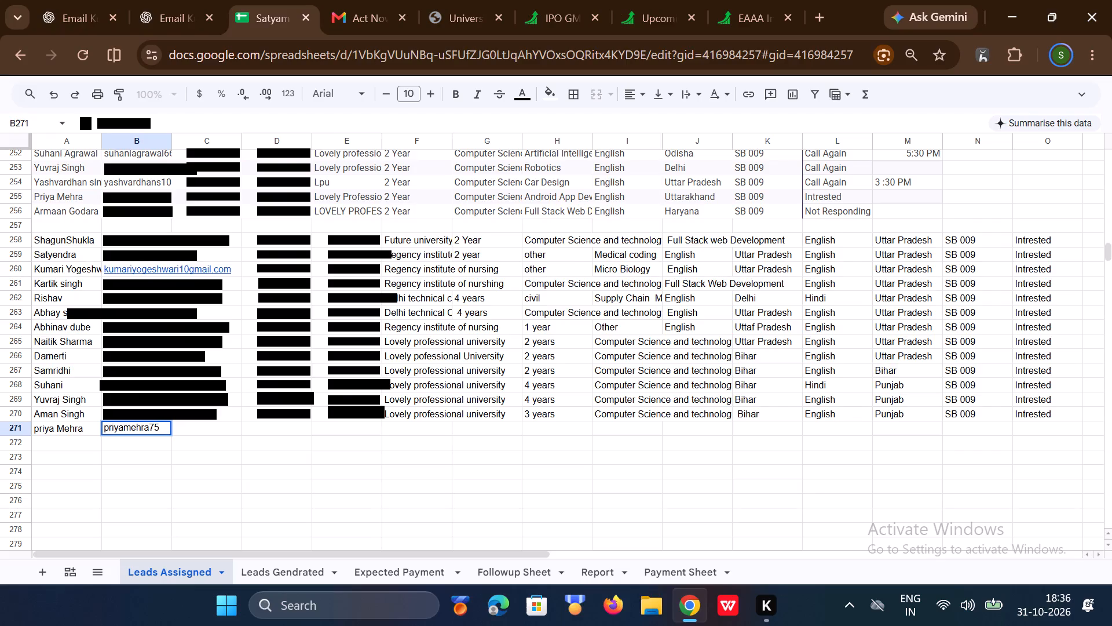
{"action": "double_click", "coordinate": [151, 194]}
{"action": "double_click", "coordinate": [164, 430]}
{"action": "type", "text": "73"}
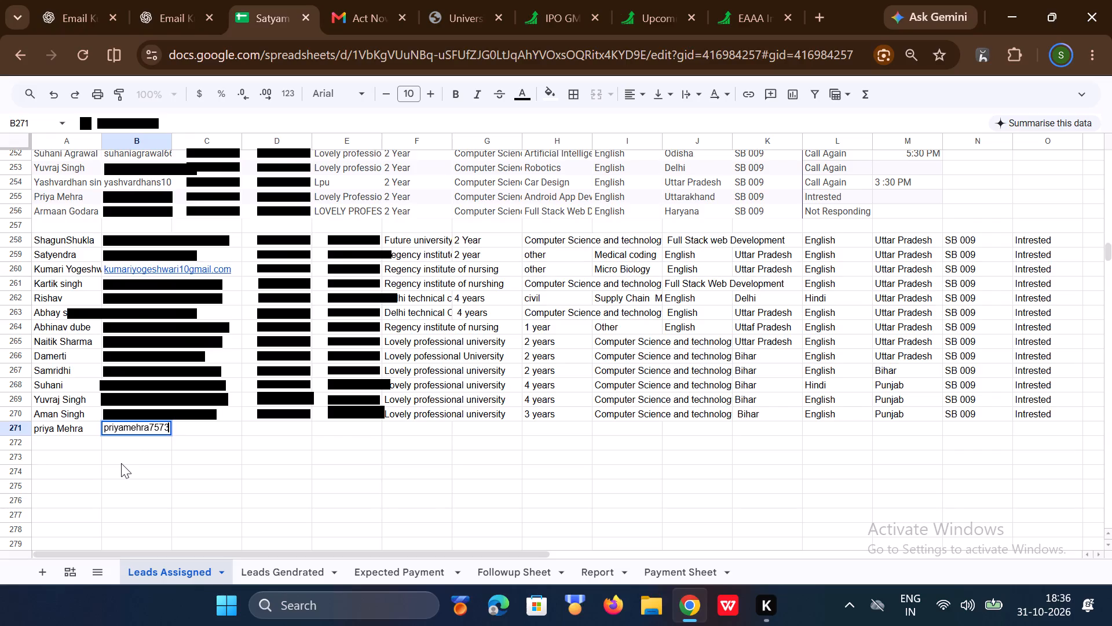
{"action": "left_click", "coordinate": [178, 485]}
{"action": "double_click", "coordinate": [159, 430]}
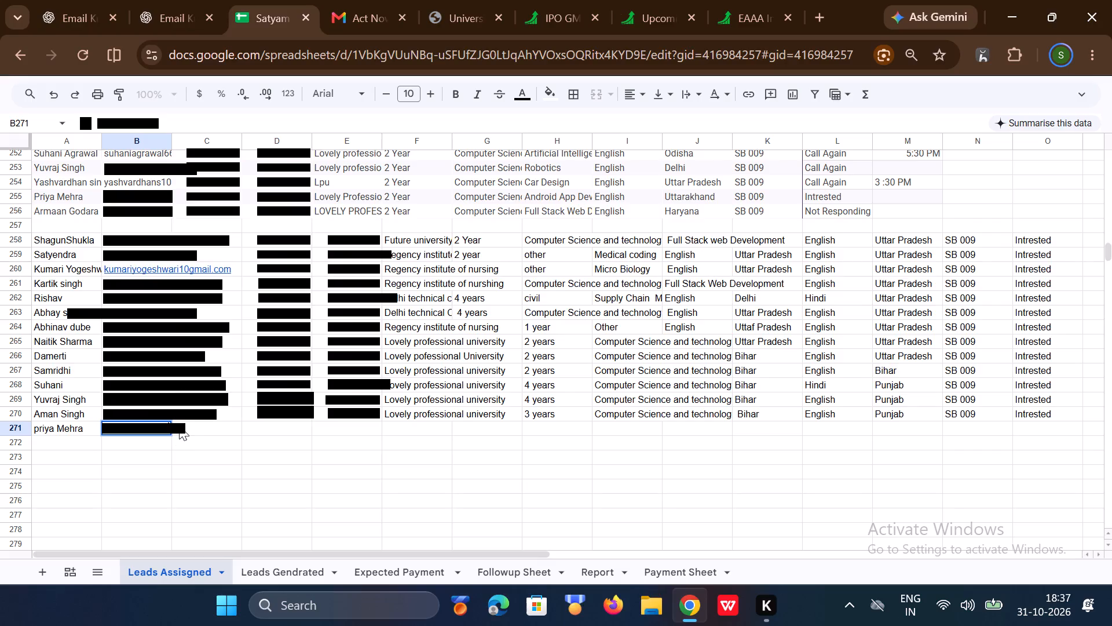
Complete the new lead's e-mail address in cell B271 with the gmail.com domain, consulting the address in cell B255.
{"action": "left_click", "coordinate": [170, 427]}
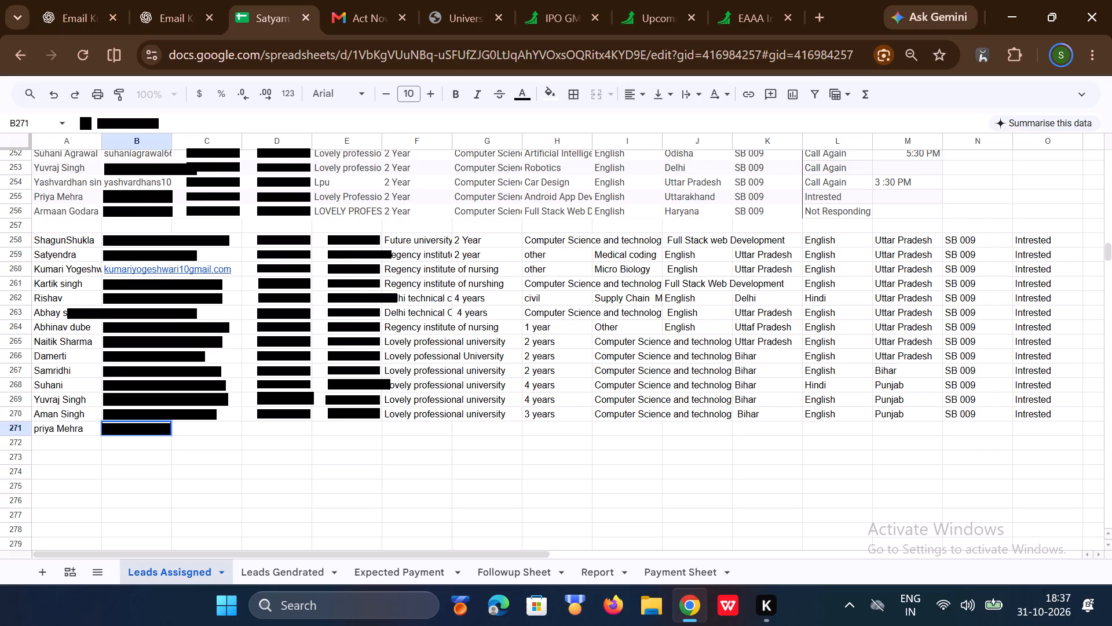
{"action": "left_click", "coordinate": [167, 428]}
{"action": "double_click", "coordinate": [154, 195]}
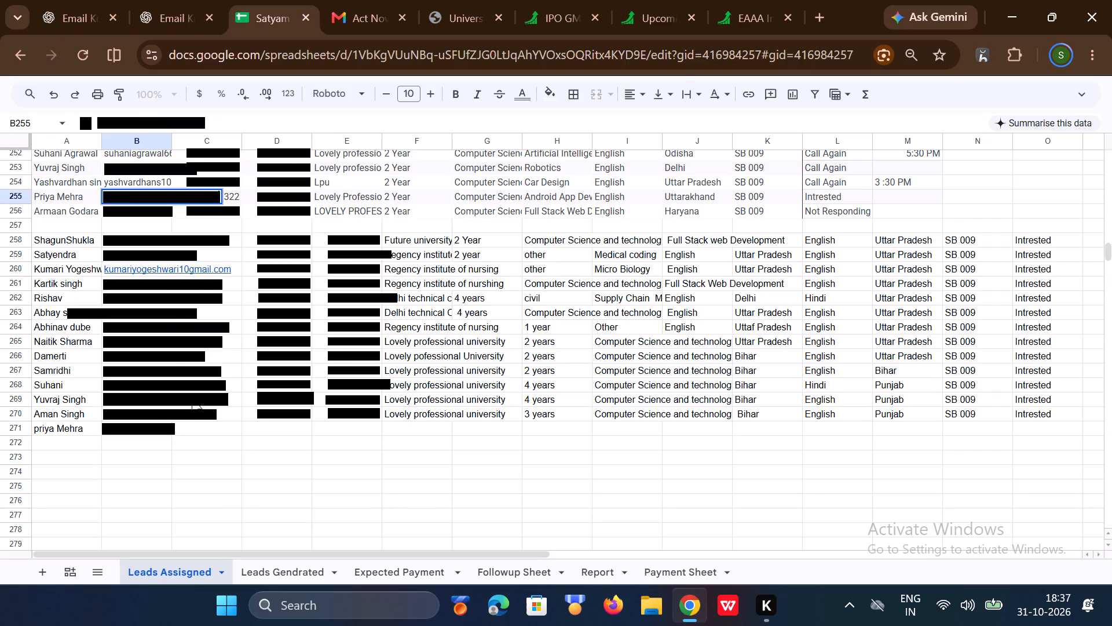
{"action": "double_click", "coordinate": [169, 428]}
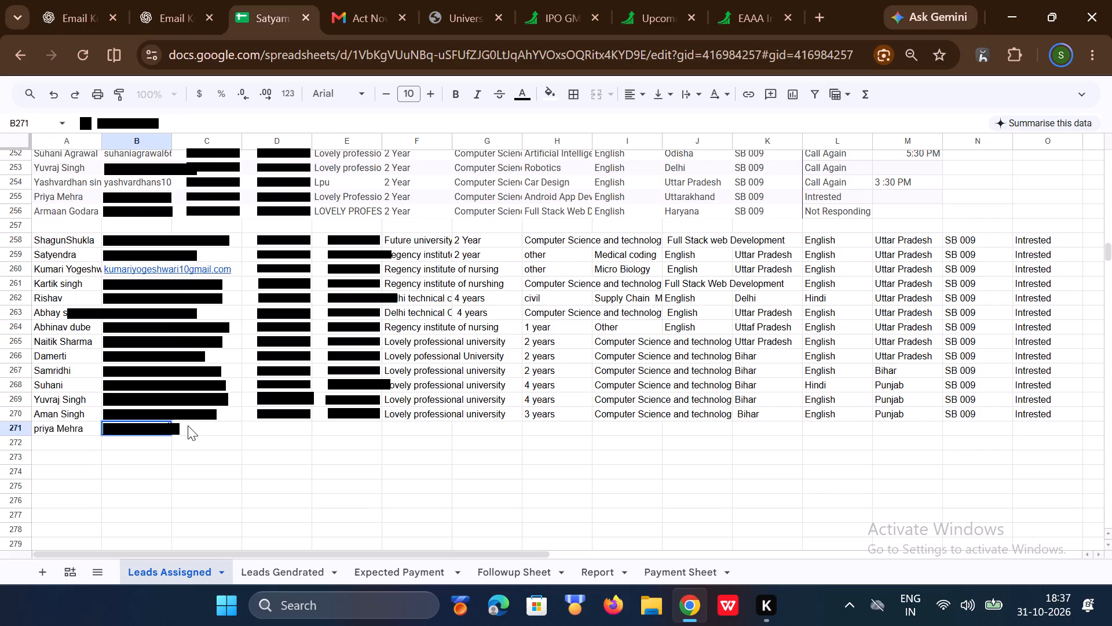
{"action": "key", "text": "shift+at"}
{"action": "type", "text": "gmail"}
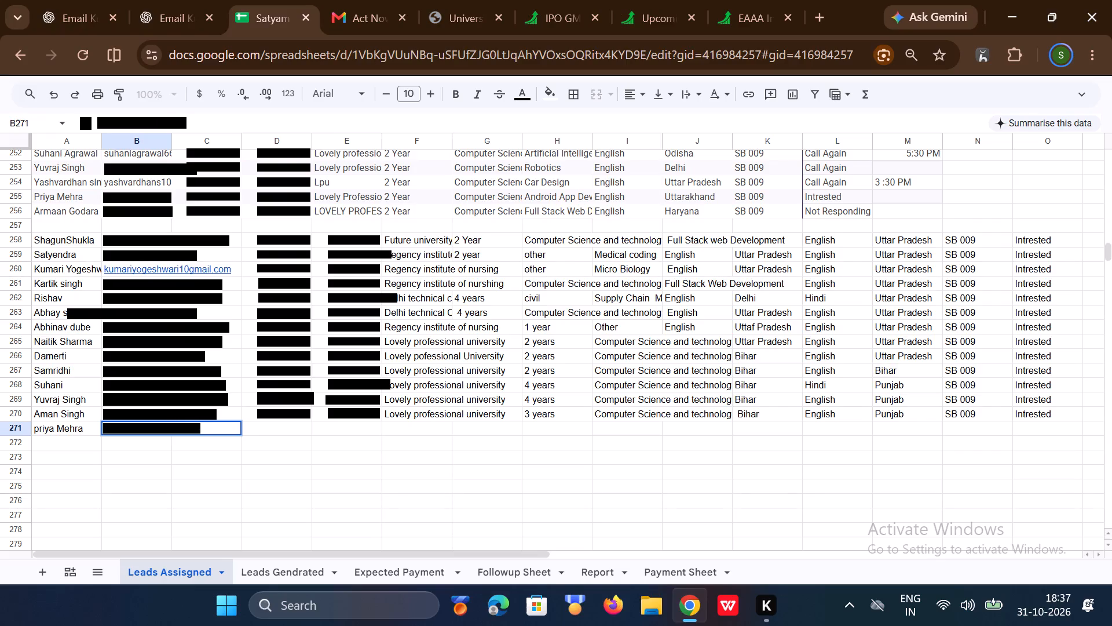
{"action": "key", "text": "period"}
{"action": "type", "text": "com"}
Open cell D271 for entering the new lead's next detail.
{"action": "double_click", "coordinate": [267, 425]}
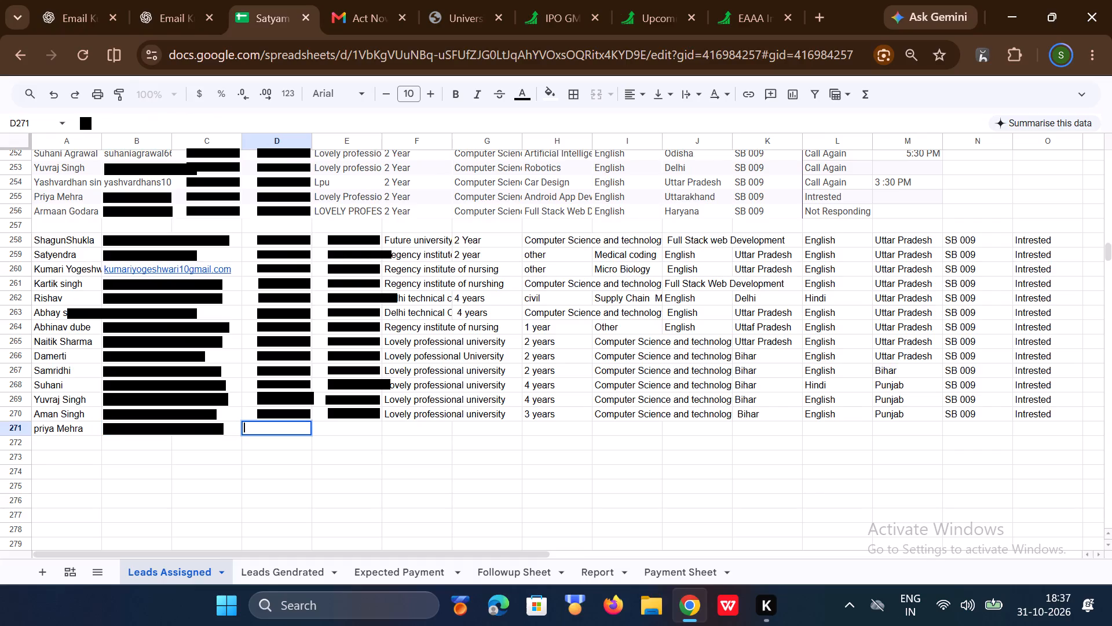
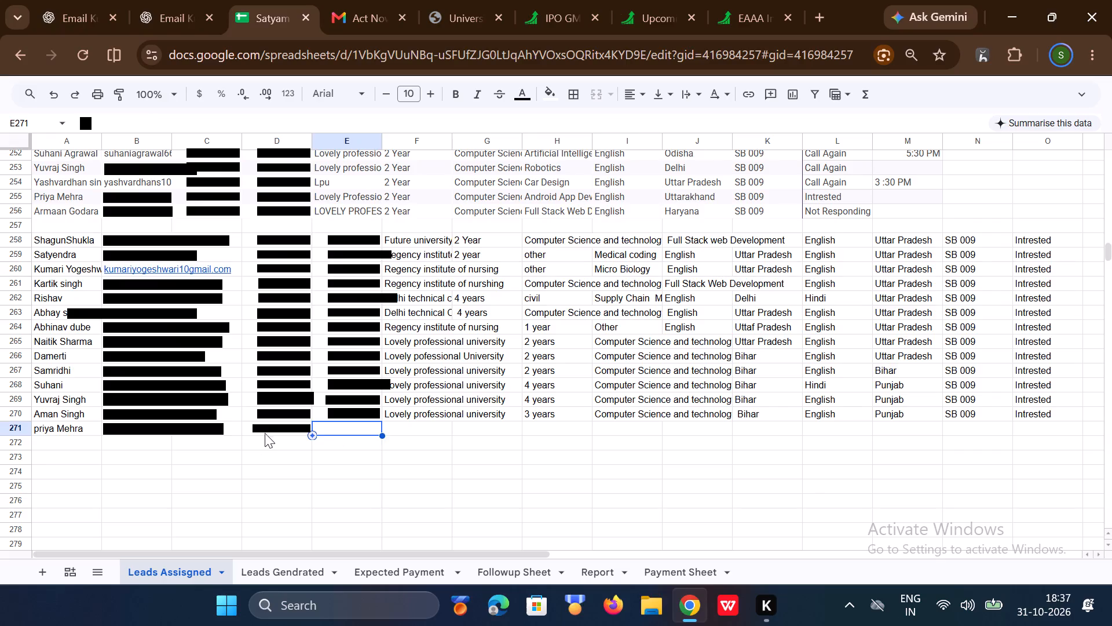
Correct the new lead's entry in cell D271 by deleting one character near its beginning, and move on to cell E271.
{"action": "double_click", "coordinate": [265, 432]}
{"action": "left_click", "coordinate": [258, 428]}
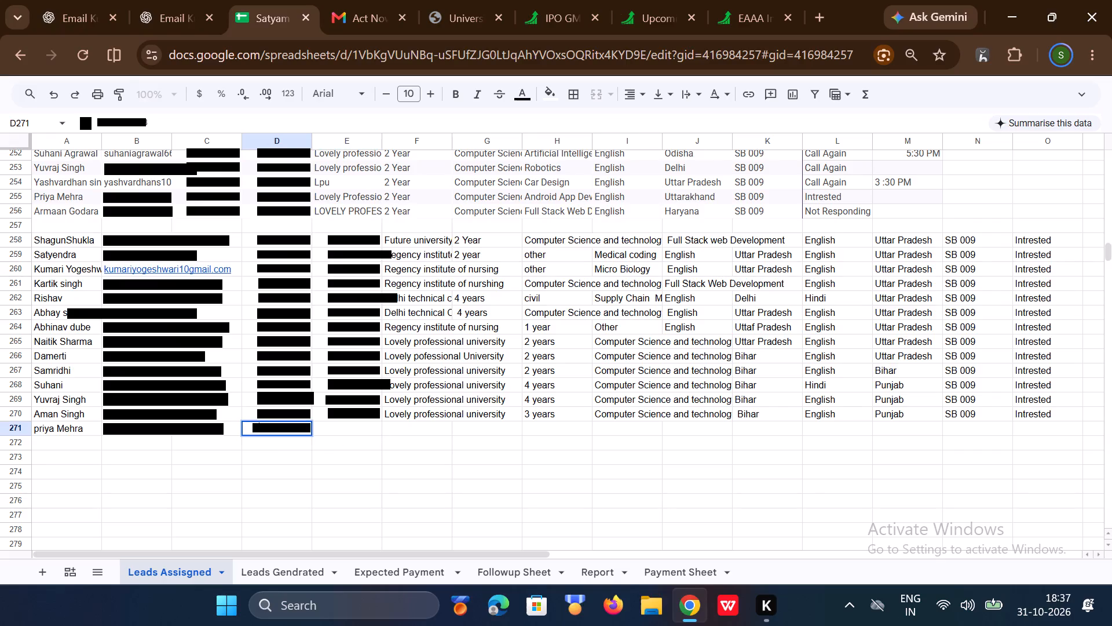
{"action": "key", "text": "BackSpace"}
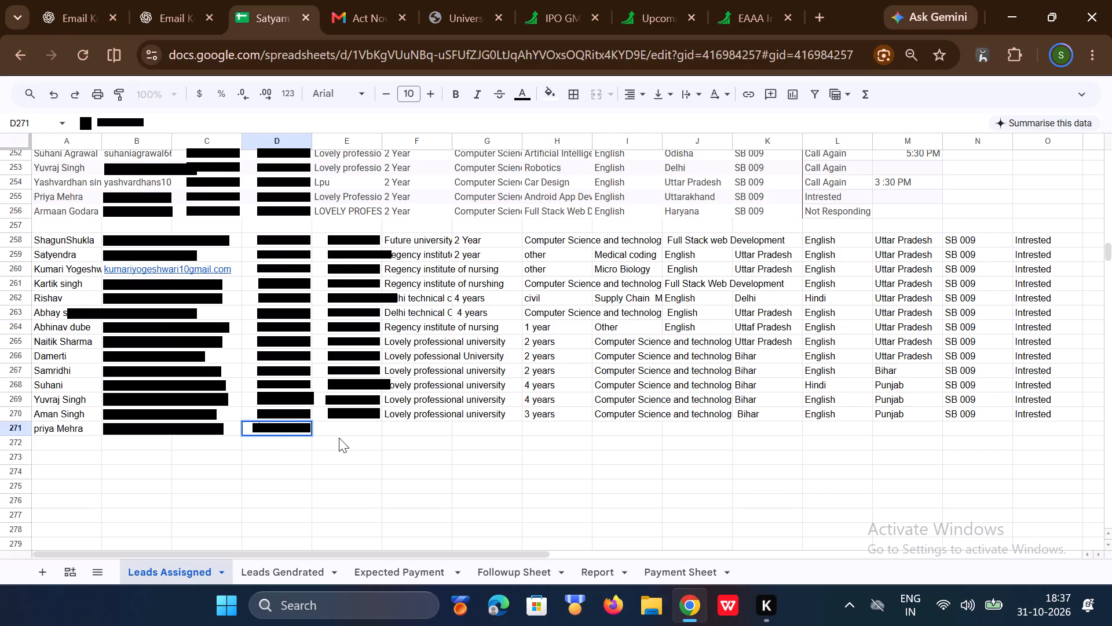
{"action": "left_click", "coordinate": [339, 438]}
{"action": "left_click", "coordinate": [353, 428]}
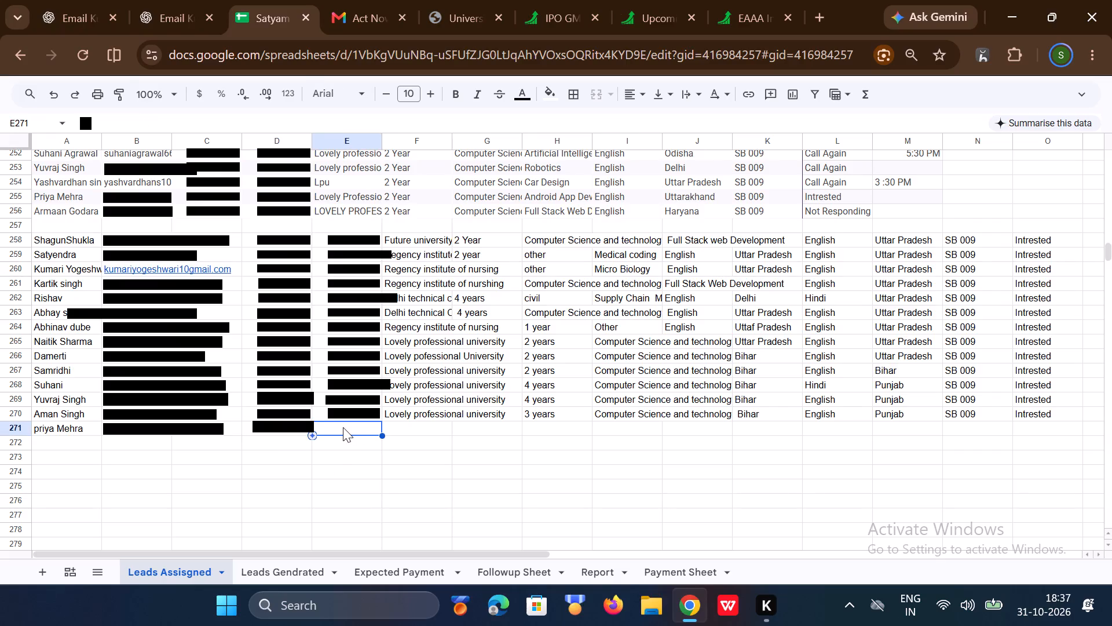
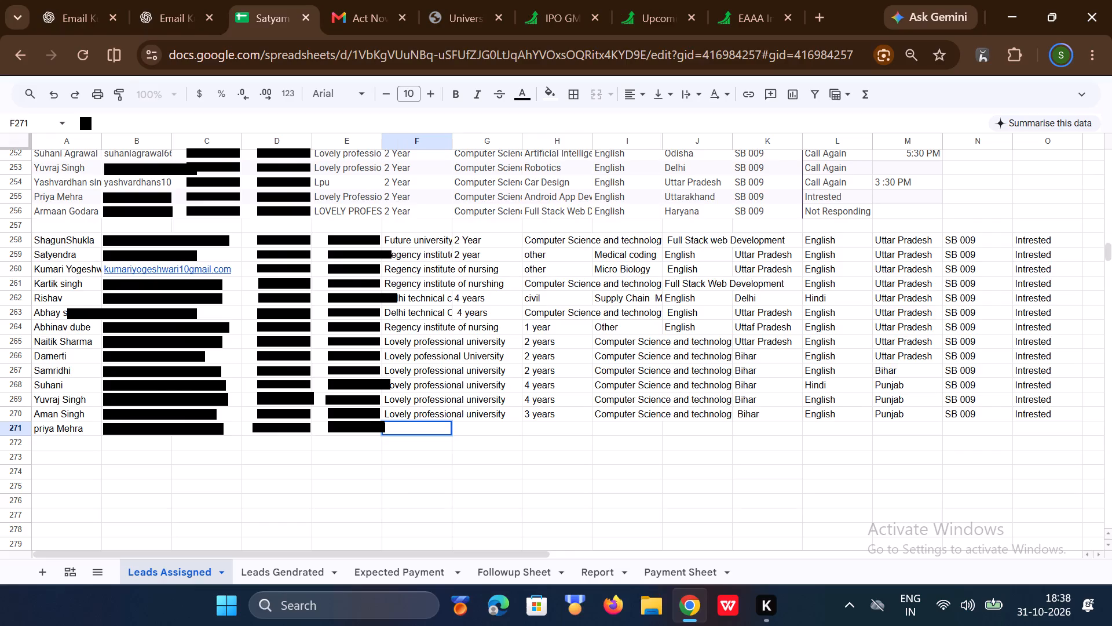
Enter "Lovely professional university" as the new lead's institution in cell F271.
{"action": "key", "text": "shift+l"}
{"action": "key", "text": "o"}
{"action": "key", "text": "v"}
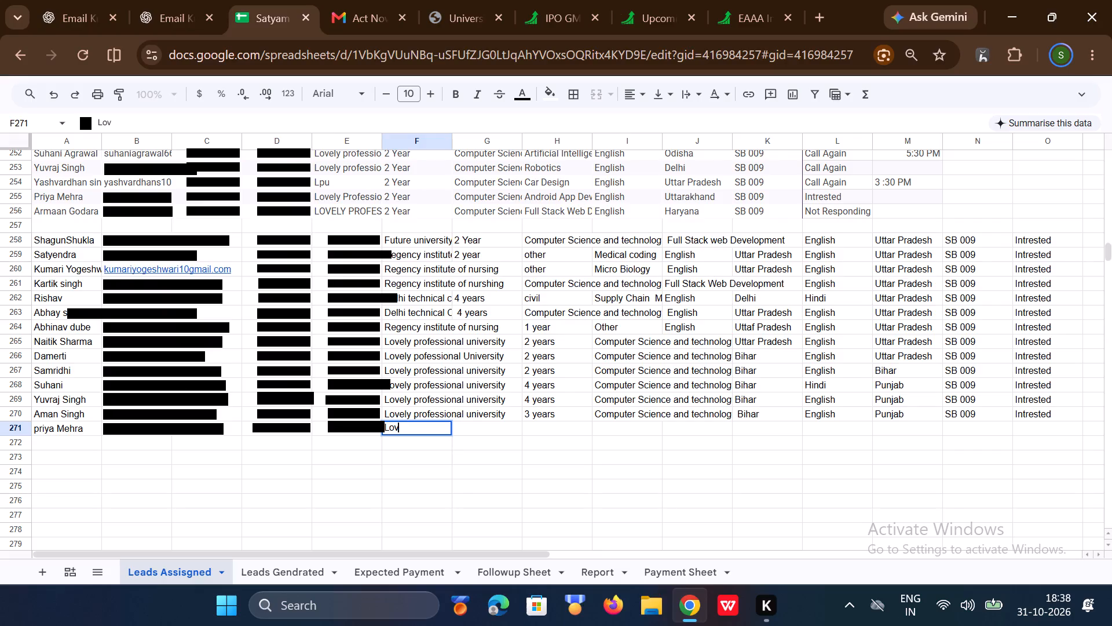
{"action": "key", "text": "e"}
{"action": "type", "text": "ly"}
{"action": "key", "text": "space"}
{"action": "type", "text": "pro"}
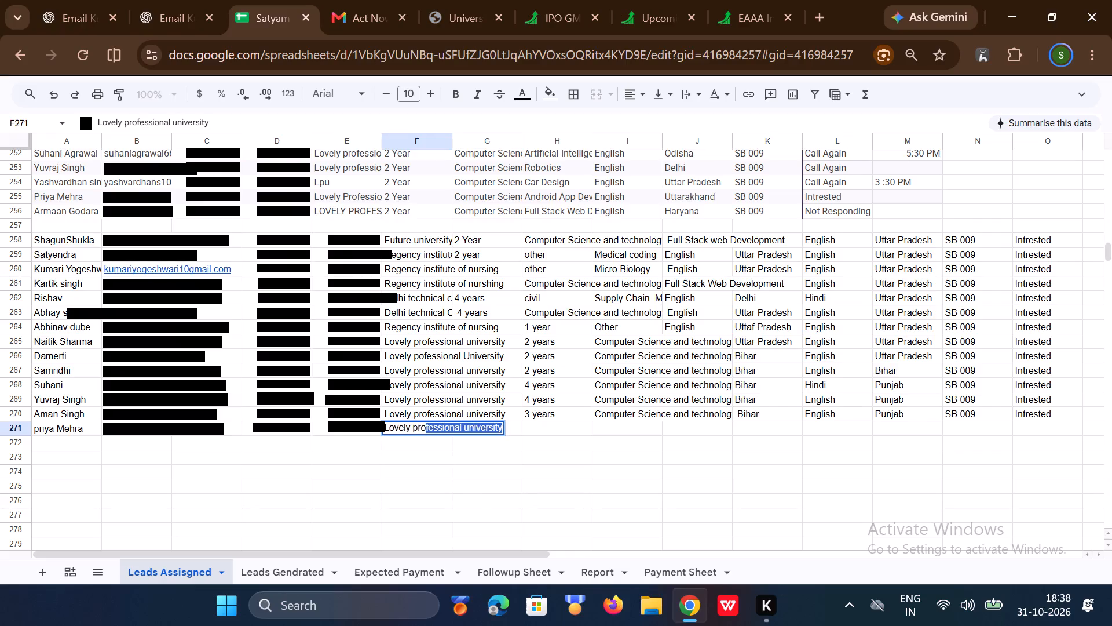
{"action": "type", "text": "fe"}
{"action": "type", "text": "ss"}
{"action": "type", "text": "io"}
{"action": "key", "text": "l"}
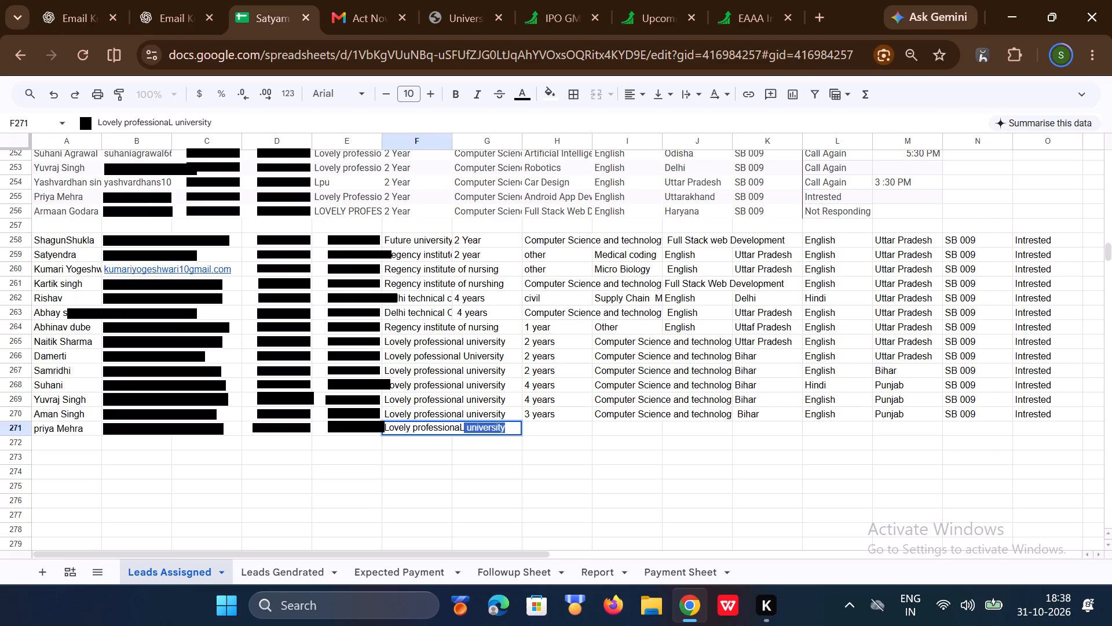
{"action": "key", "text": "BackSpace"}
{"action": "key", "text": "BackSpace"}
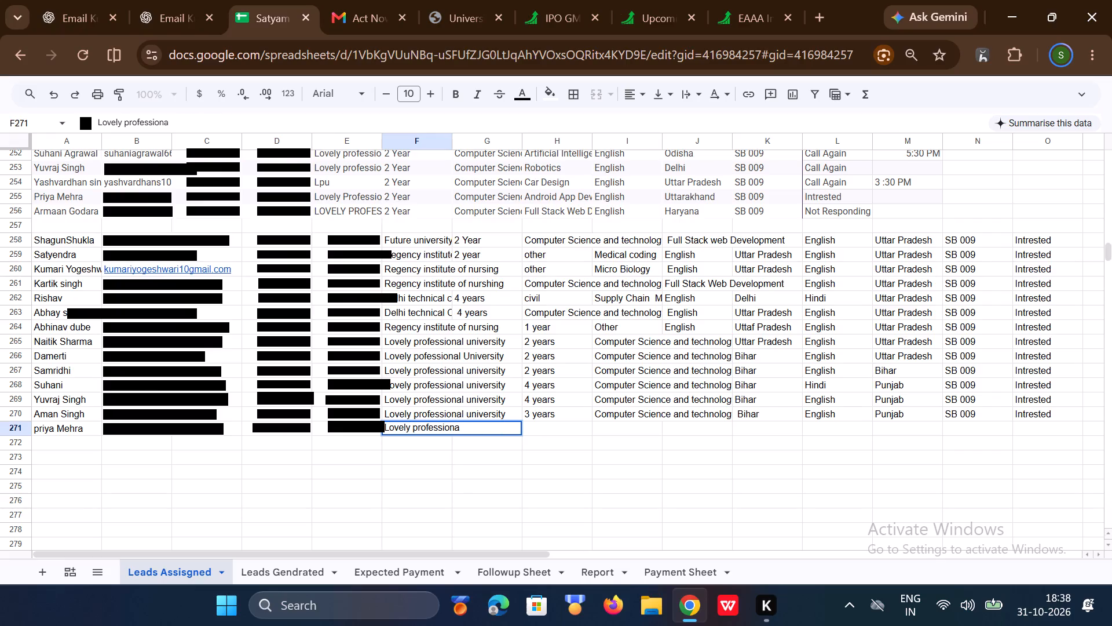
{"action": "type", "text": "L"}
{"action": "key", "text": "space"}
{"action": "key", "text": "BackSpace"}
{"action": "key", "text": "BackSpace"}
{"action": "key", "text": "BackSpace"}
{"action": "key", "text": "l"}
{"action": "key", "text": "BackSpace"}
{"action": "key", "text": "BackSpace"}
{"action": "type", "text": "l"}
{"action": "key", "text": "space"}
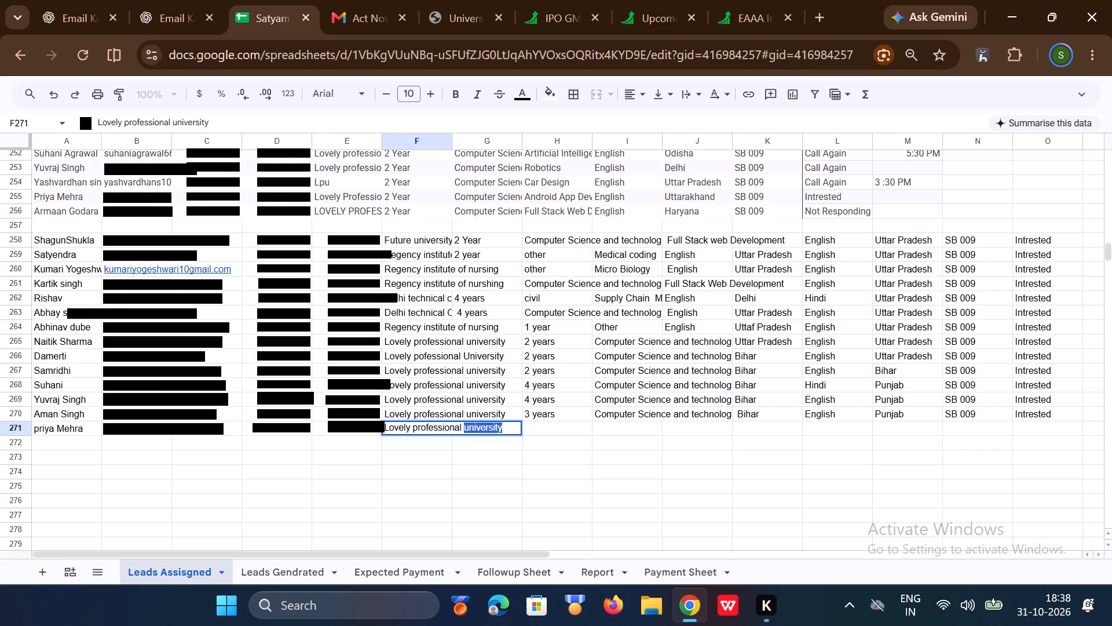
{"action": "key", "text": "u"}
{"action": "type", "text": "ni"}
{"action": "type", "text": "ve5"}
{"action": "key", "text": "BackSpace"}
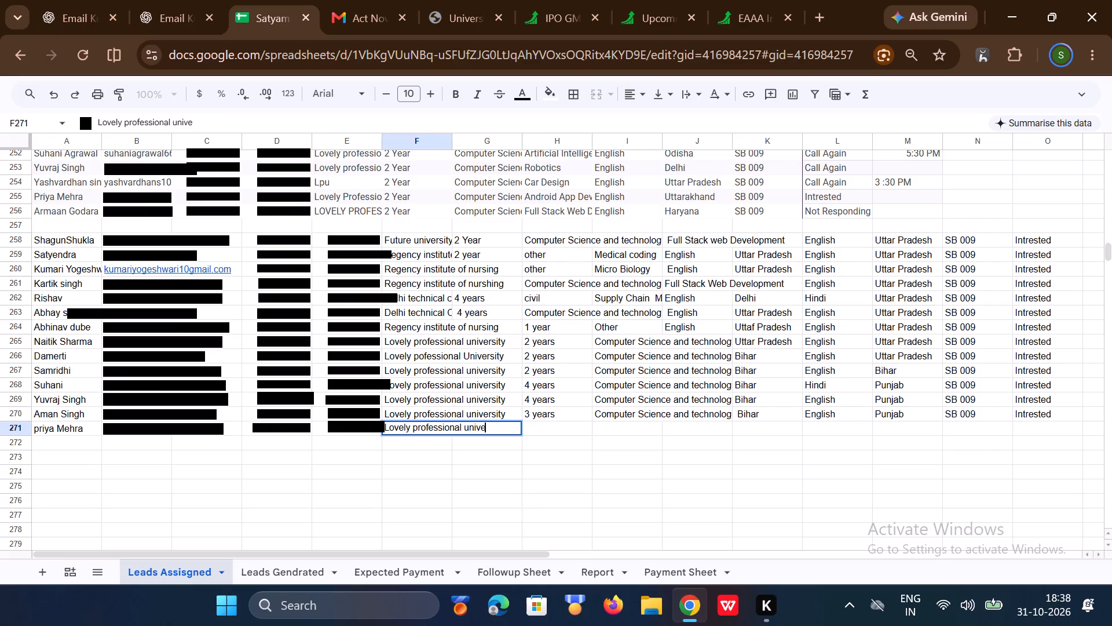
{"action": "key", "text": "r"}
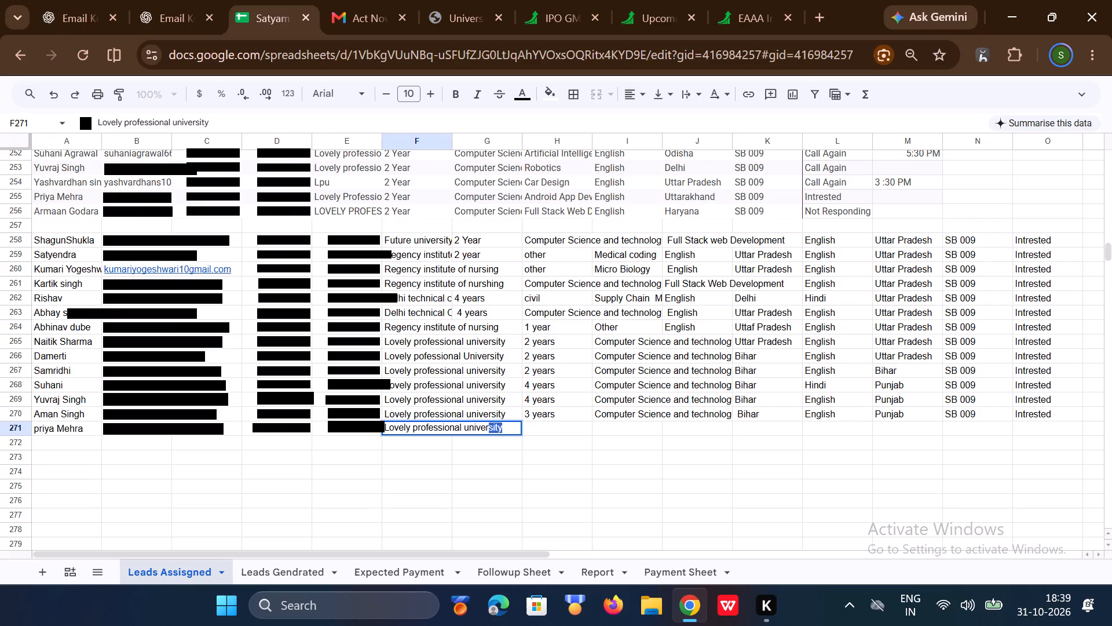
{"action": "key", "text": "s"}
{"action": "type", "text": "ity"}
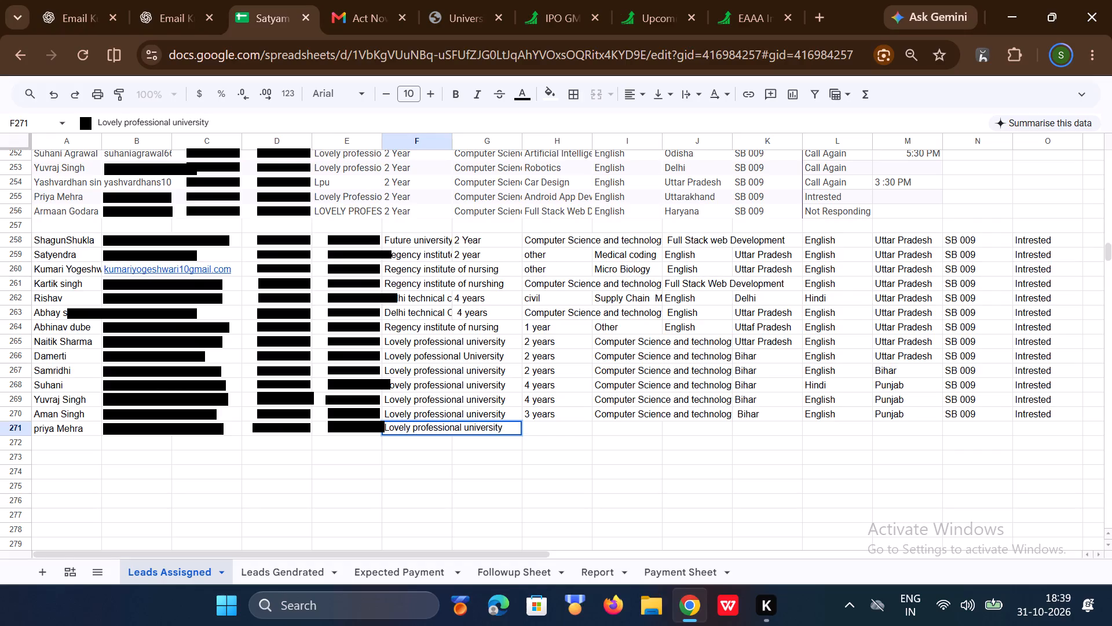
Enter "4 years" as the new lead's study duration in cell H271.
{"action": "left_click", "coordinate": [565, 424]}
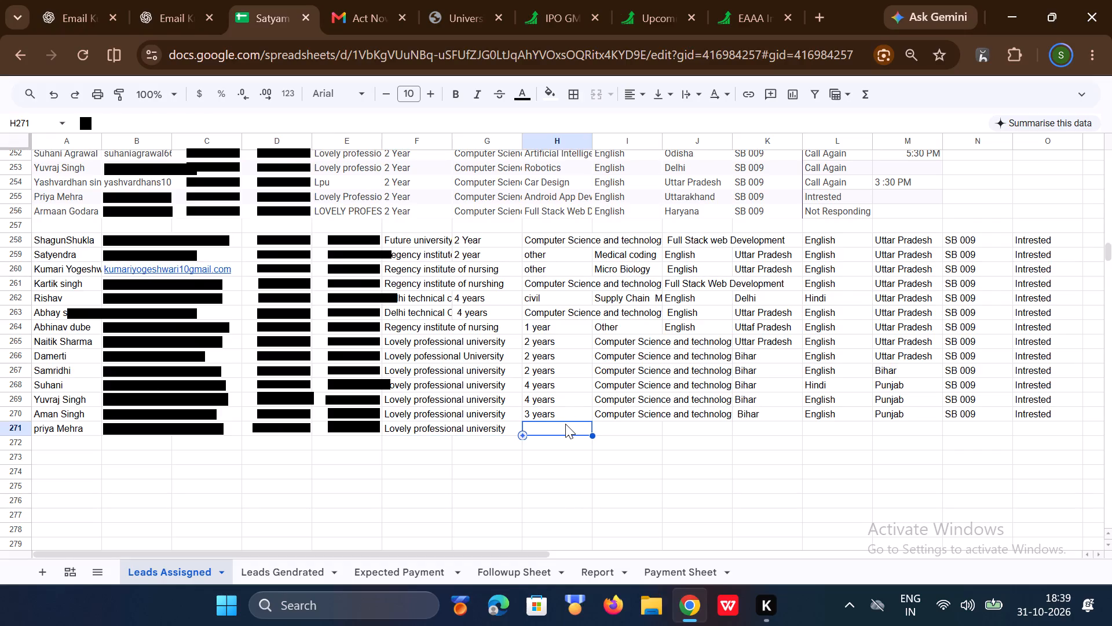
{"action": "triple_click", "coordinate": [537, 435]}
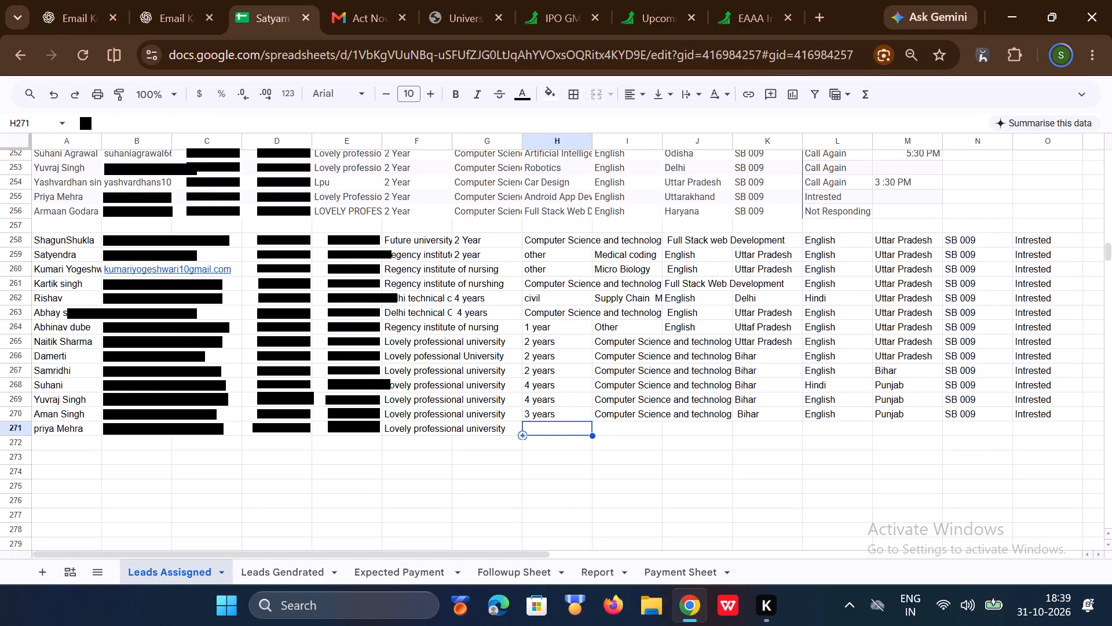
{"action": "double_click", "coordinate": [544, 435]}
{"action": "triple_click", "coordinate": [543, 428]}
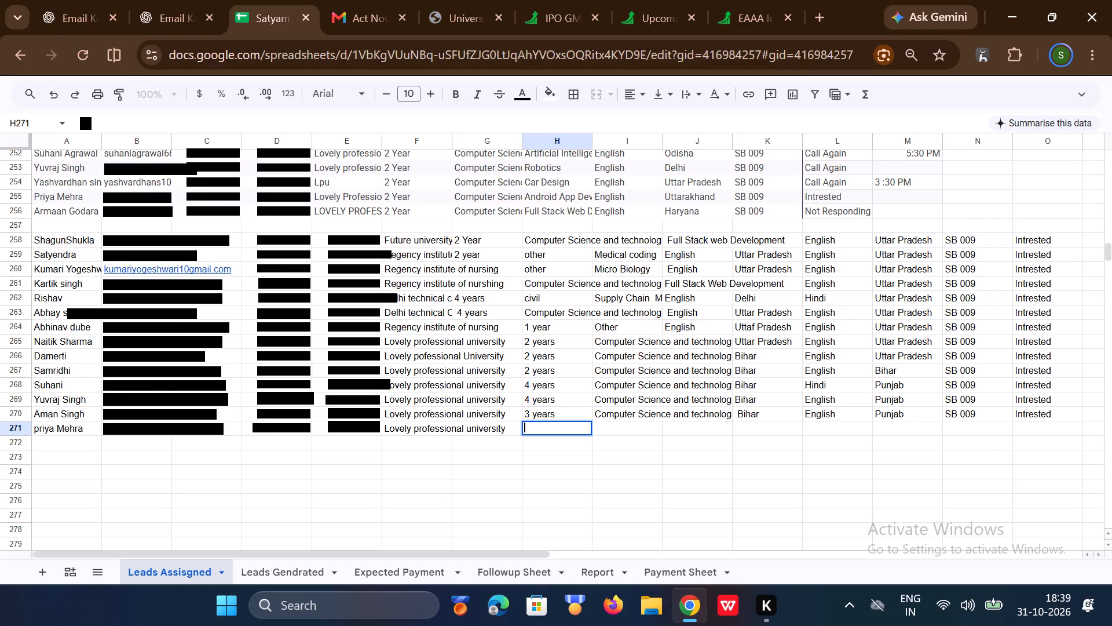
{"action": "left_click", "coordinate": [543, 428]}
{"action": "left_click", "coordinate": [543, 428]}
{"action": "left_click", "coordinate": [543, 428]}
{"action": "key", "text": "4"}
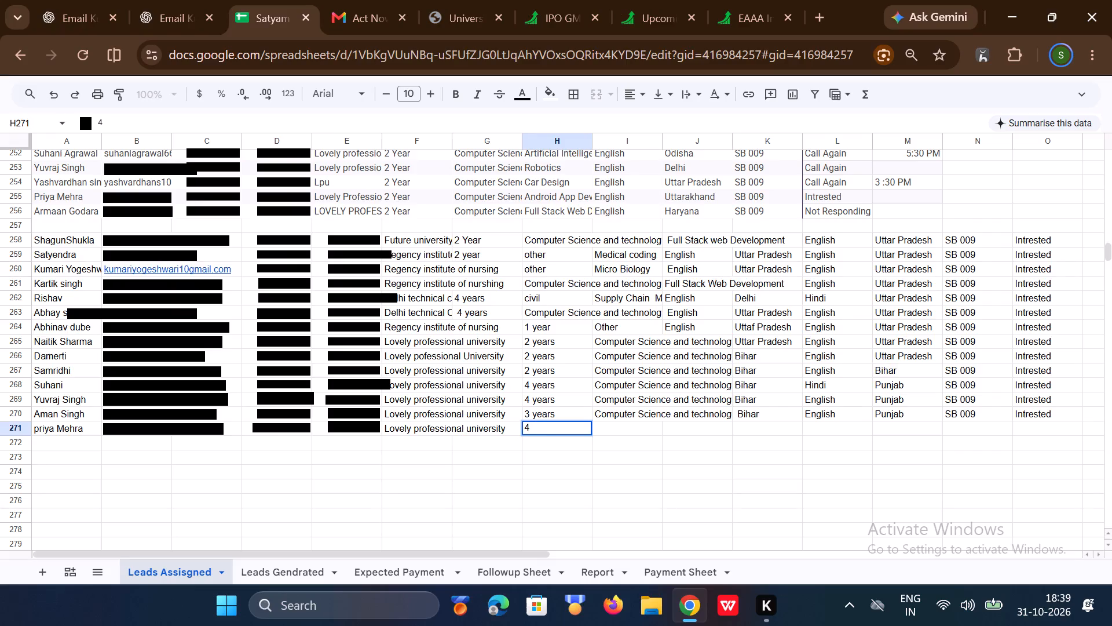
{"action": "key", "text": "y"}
{"action": "key", "text": "BackSpace"}
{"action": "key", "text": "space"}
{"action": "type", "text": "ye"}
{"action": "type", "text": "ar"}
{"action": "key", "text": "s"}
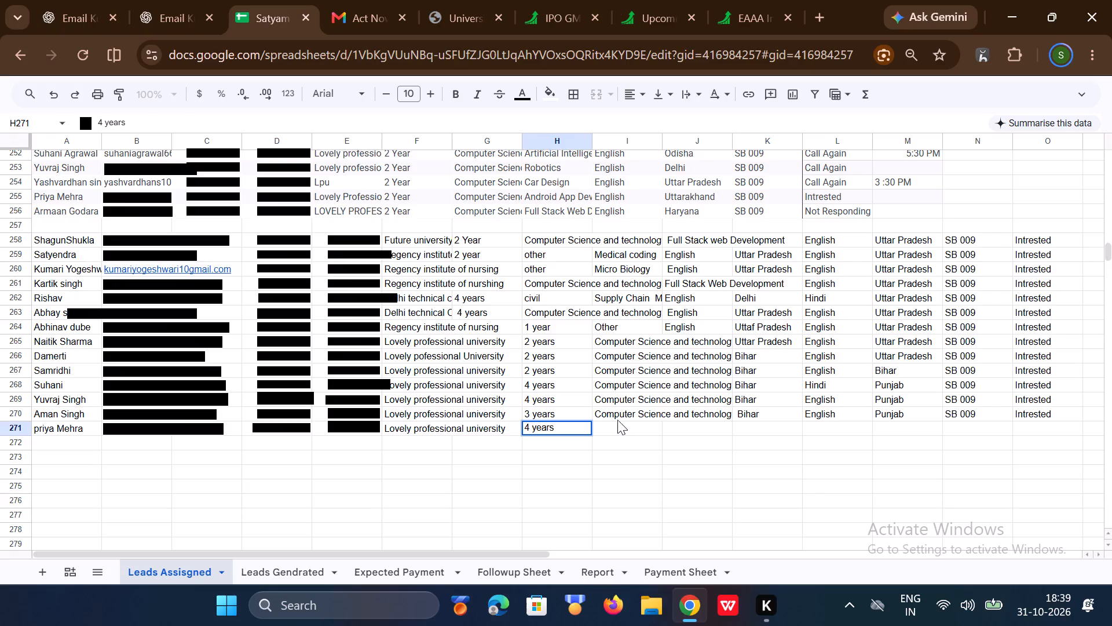
Enter "Computer Science and technology" as the new lead's field of study in cell I271.
{"action": "double_click", "coordinate": [617, 422]}
{"action": "double_click", "coordinate": [617, 428]}
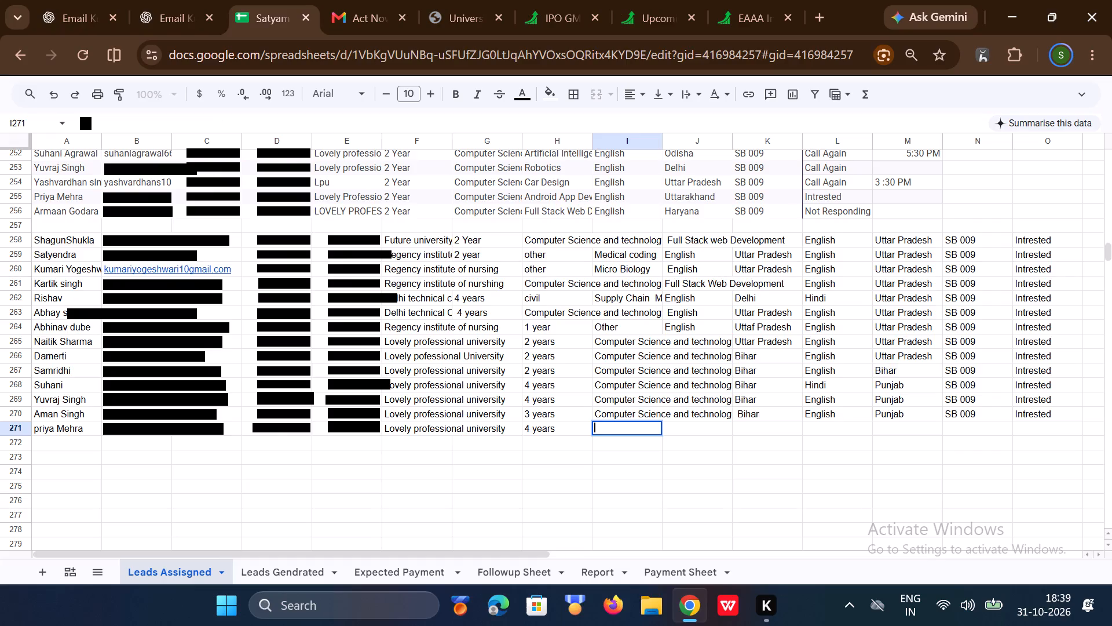
{"action": "left_click", "coordinate": [617, 428]}
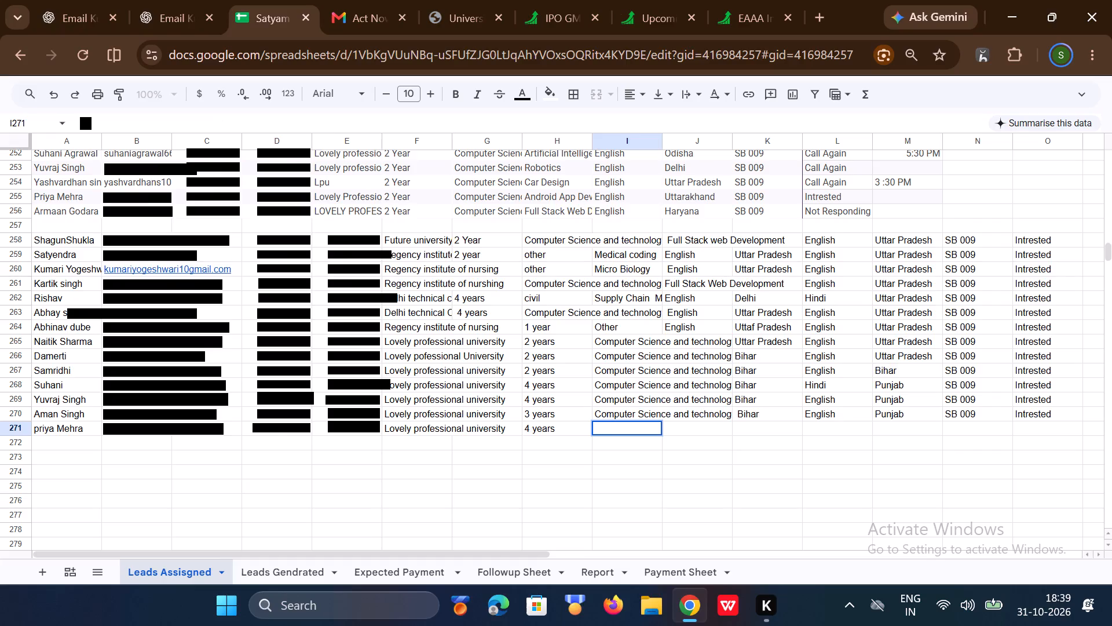
{"action": "left_click", "coordinate": [617, 428]}
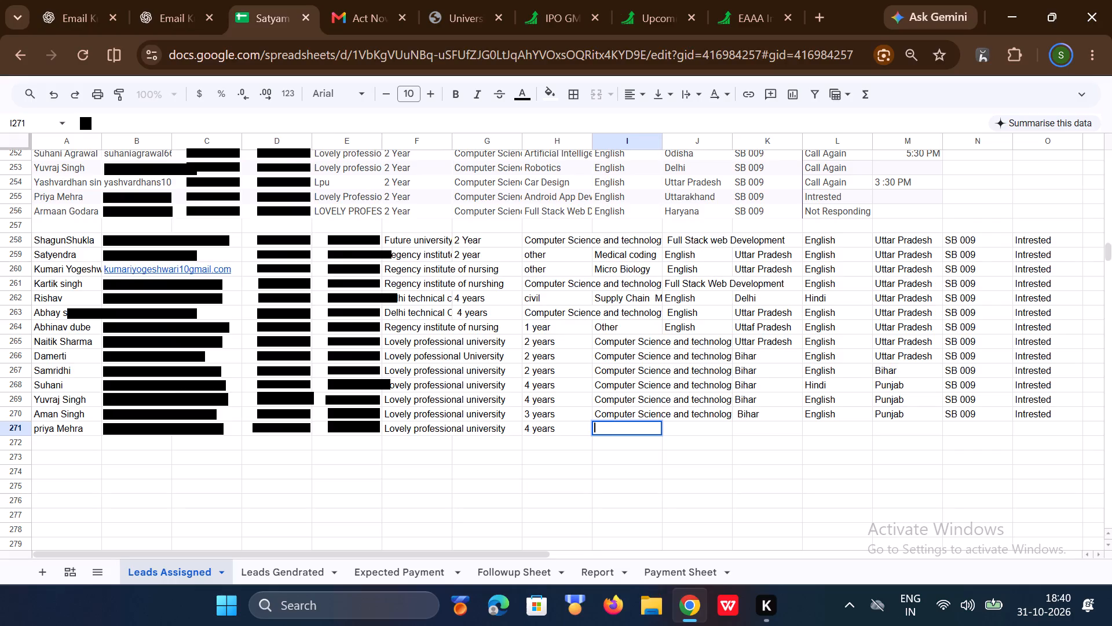
{"action": "left_click", "coordinate": [617, 432]}
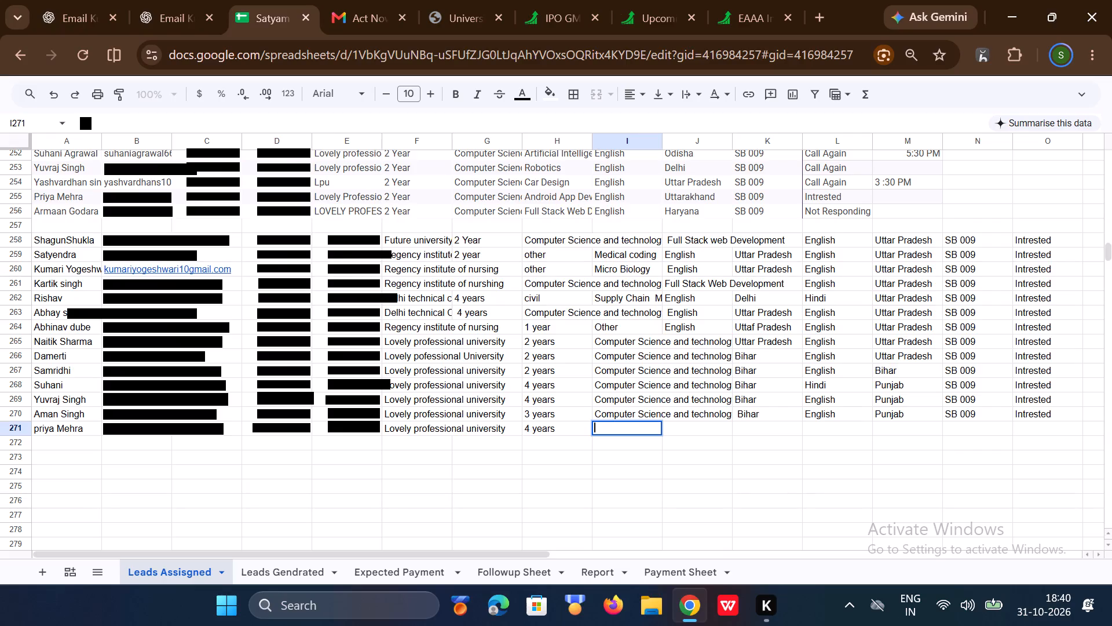
{"action": "left_click", "coordinate": [617, 432]}
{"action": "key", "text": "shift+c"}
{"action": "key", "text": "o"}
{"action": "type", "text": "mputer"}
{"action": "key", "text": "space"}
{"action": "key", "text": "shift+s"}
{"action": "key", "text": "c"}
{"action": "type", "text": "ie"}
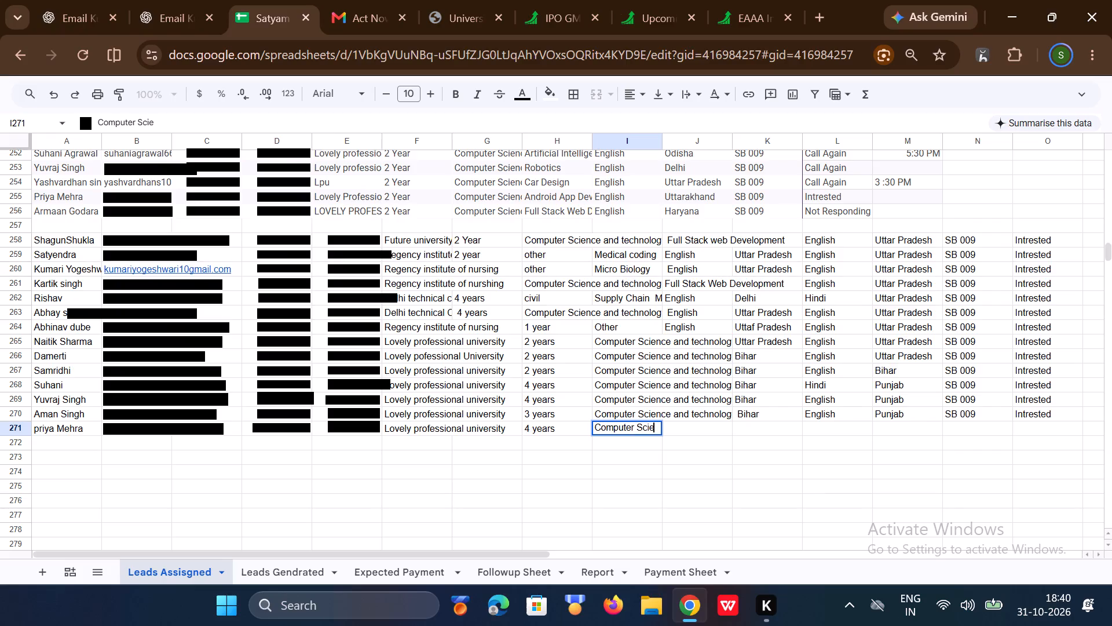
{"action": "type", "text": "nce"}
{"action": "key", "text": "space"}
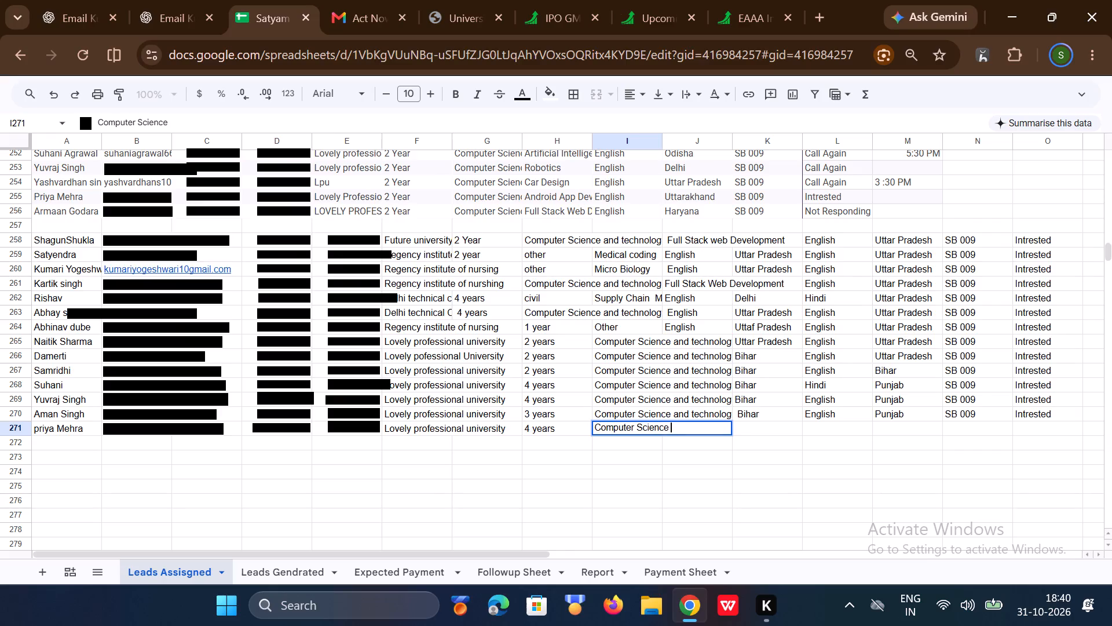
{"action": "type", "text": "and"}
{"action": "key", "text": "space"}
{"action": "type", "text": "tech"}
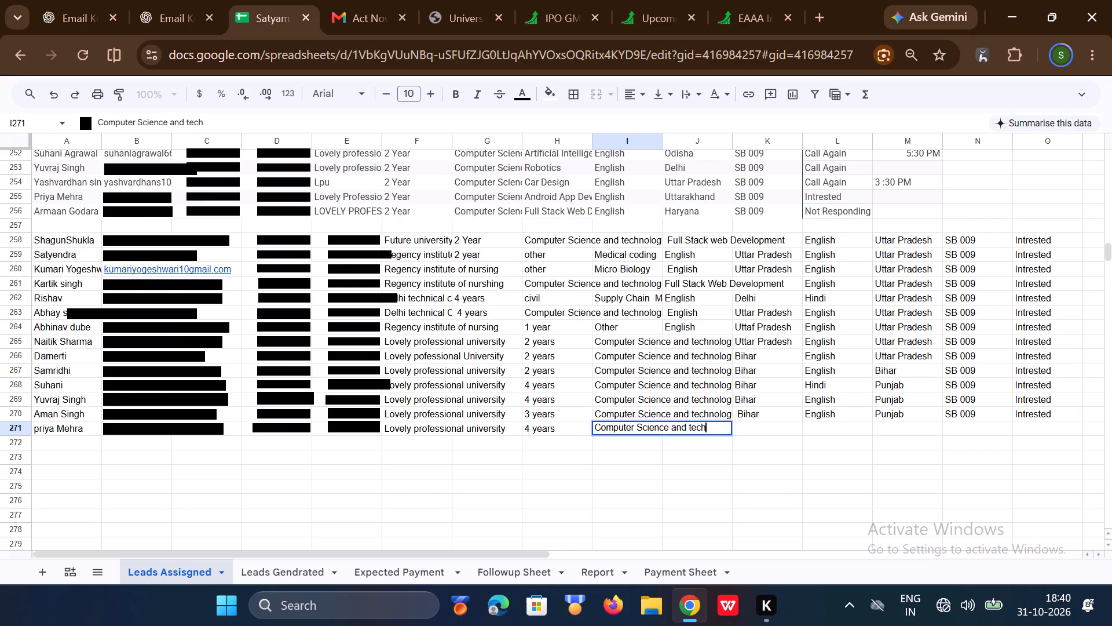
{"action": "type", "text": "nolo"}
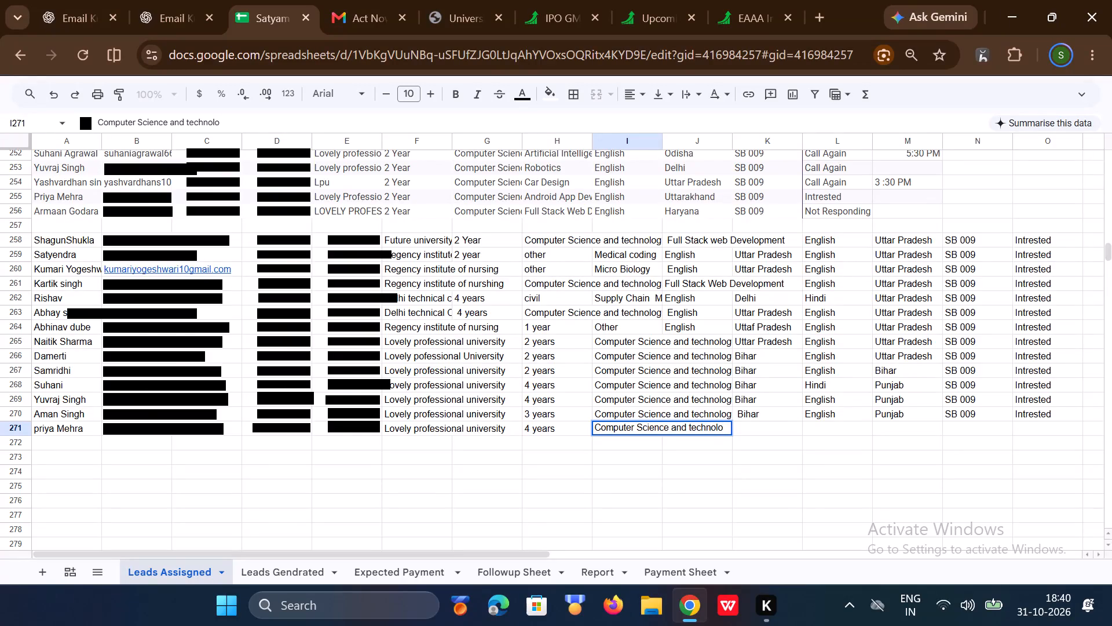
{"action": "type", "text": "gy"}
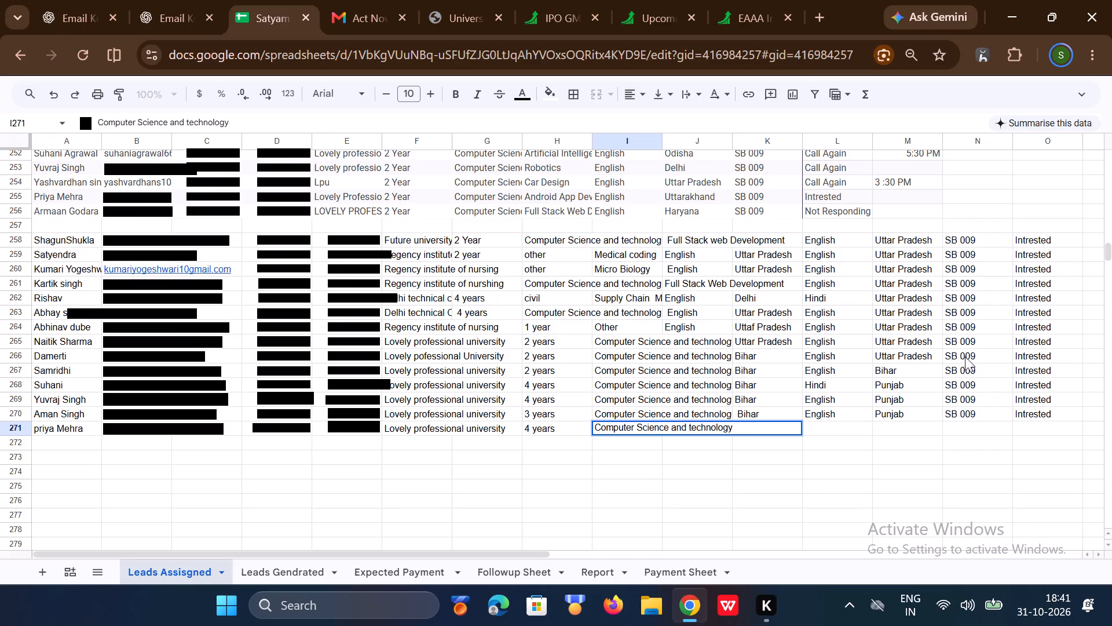
{"action": "left_click", "coordinate": [733, 464]}
Enter "Bihar" as the new lead's state in cell K271.
{"action": "double_click", "coordinate": [774, 430]}
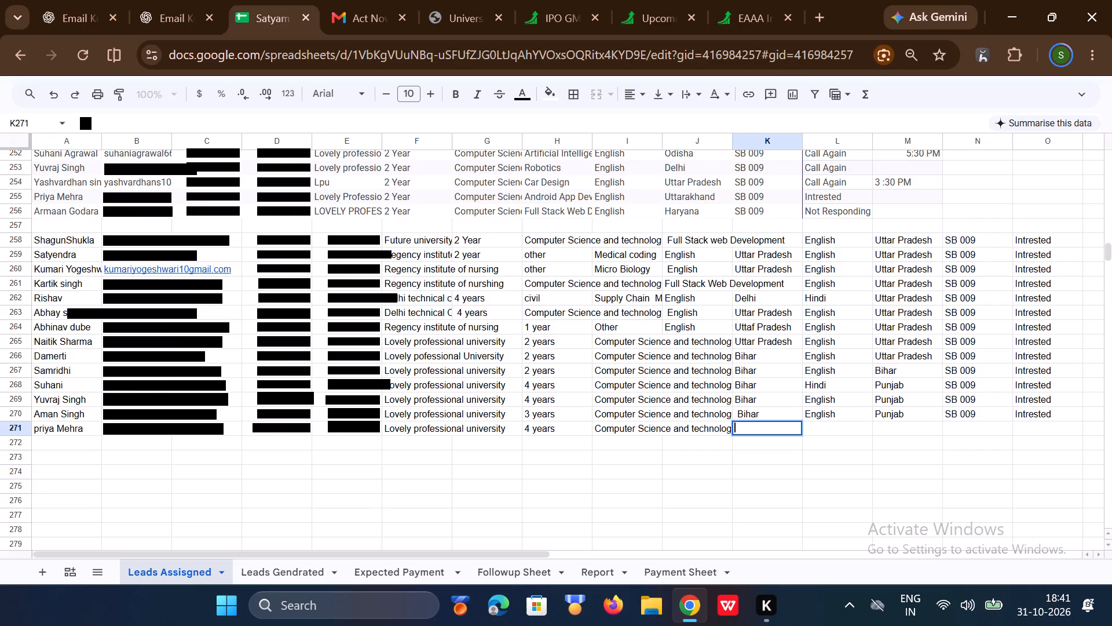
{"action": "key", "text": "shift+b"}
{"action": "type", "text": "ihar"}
Enter "Hindi" as the new lead's language in cell L271.
{"action": "double_click", "coordinate": [842, 425]}
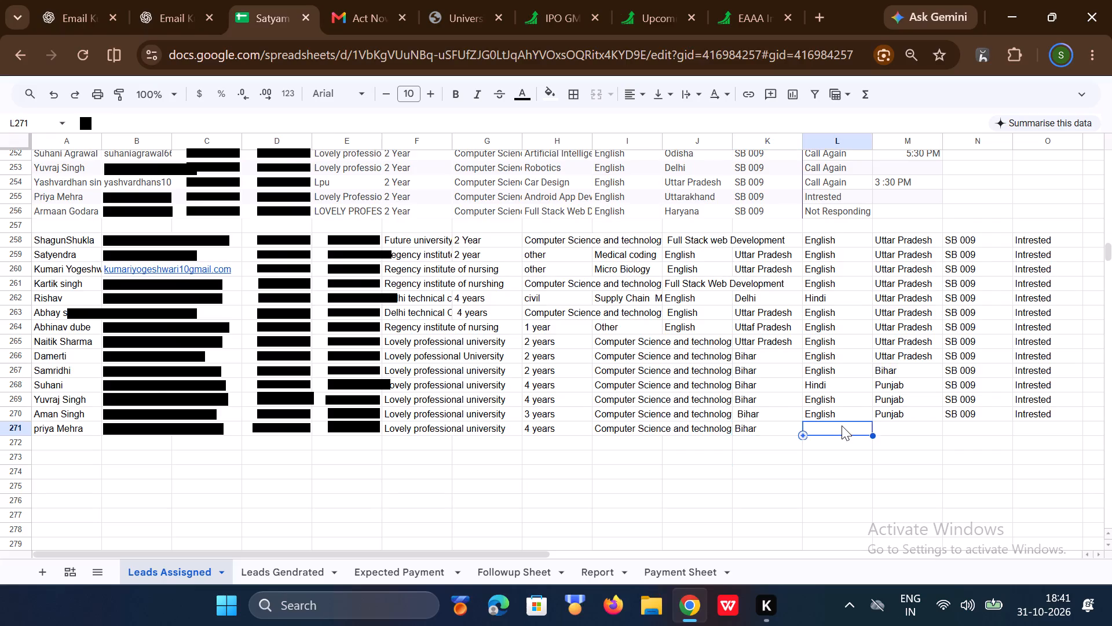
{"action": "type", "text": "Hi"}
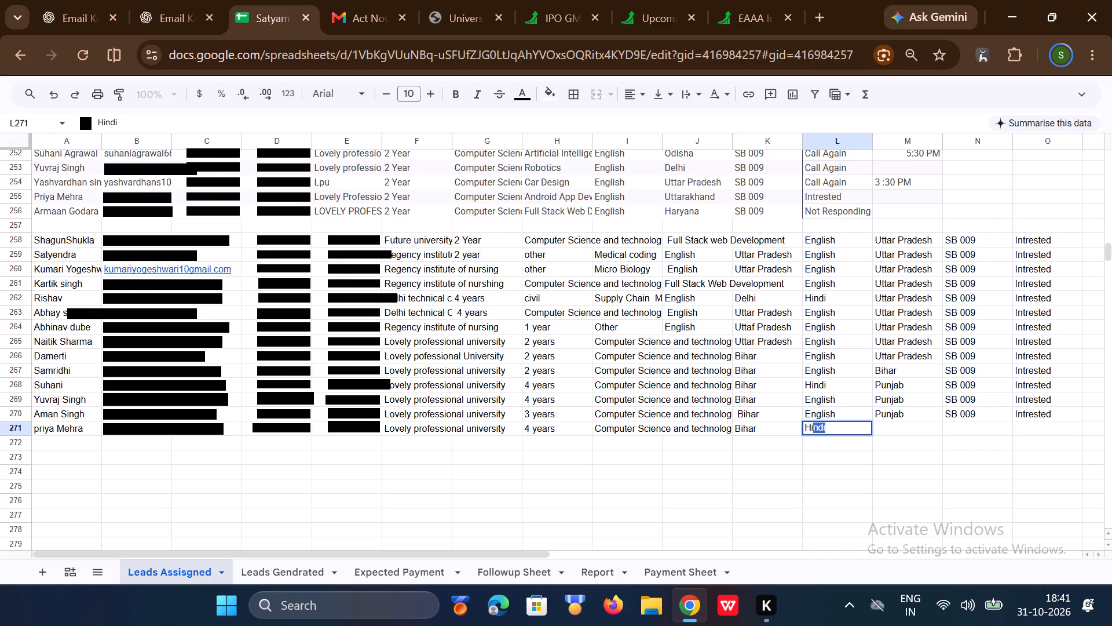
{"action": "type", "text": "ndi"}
Enter "Punjab" as the new lead's location in cell M271.
{"action": "double_click", "coordinate": [902, 432]}
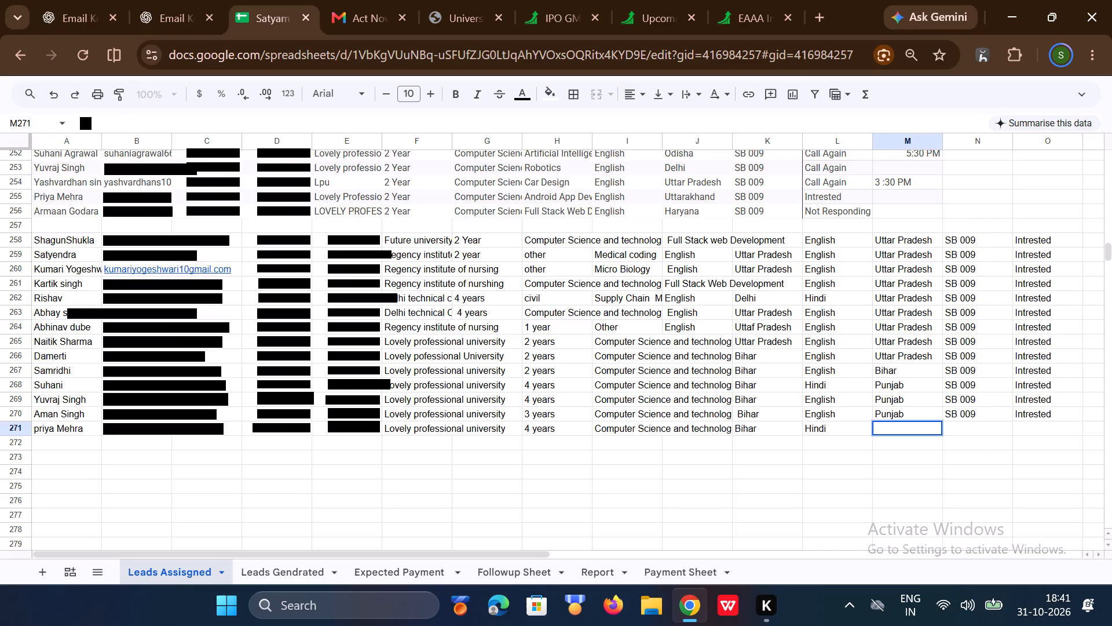
{"action": "left_click", "coordinate": [902, 432]}
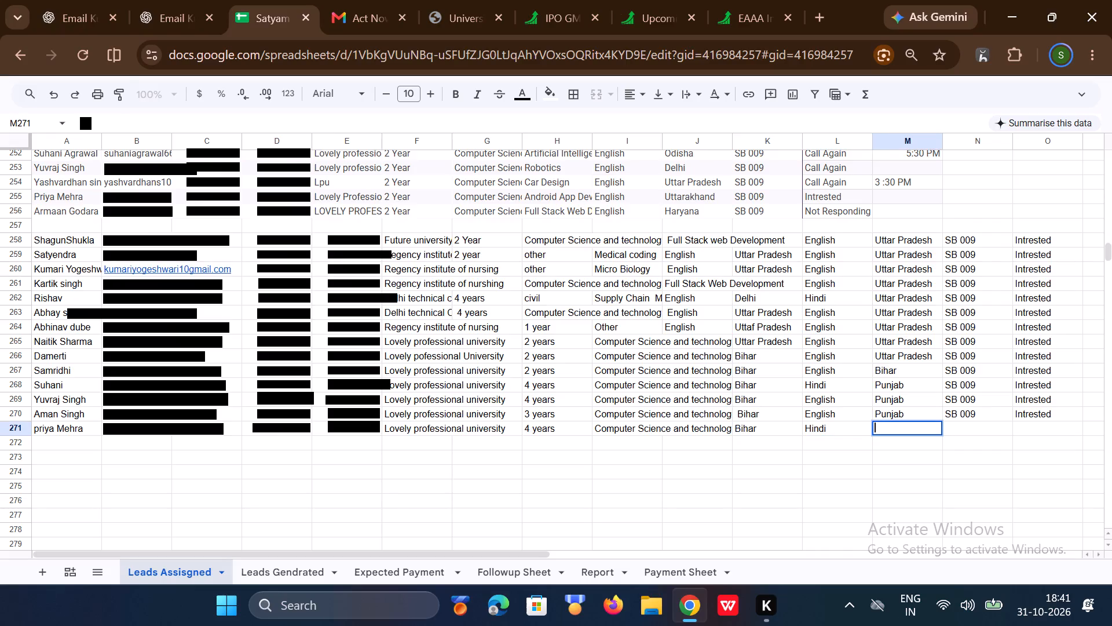
{"action": "left_click", "coordinate": [902, 432]}
{"action": "left_click", "coordinate": [902, 432]}
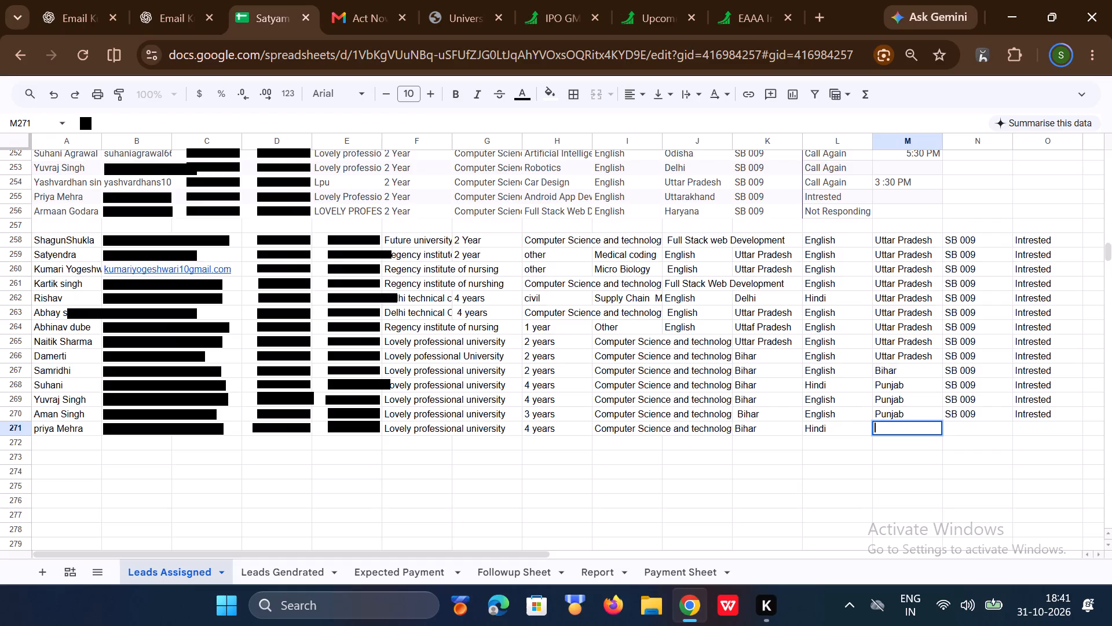
{"action": "double_click", "coordinate": [902, 432]}
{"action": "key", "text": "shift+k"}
{"action": "key", "text": "BackSpace"}
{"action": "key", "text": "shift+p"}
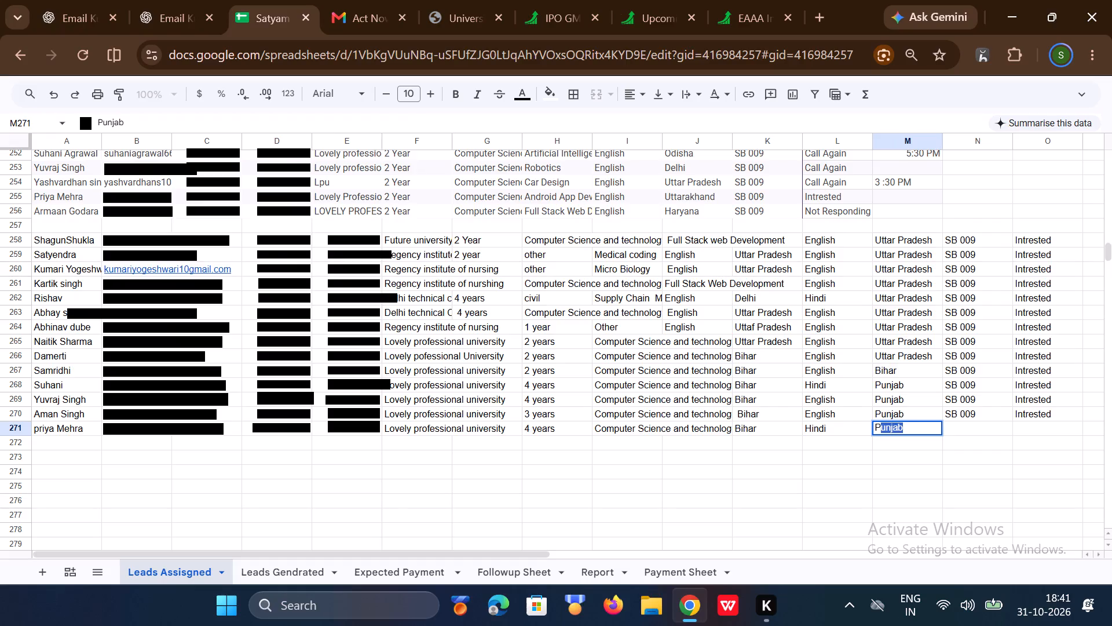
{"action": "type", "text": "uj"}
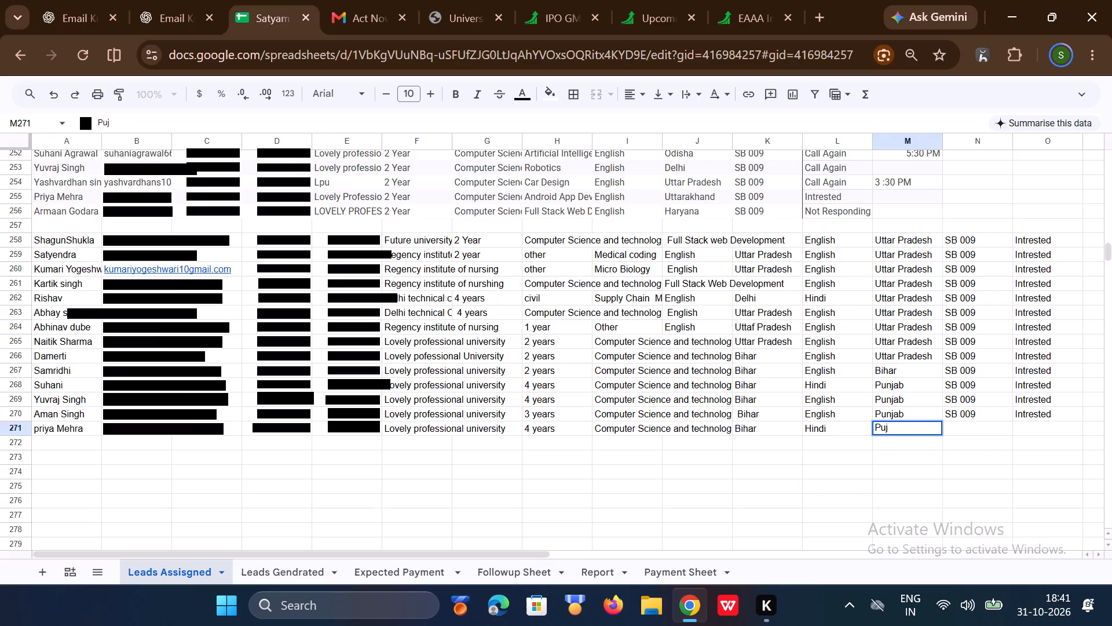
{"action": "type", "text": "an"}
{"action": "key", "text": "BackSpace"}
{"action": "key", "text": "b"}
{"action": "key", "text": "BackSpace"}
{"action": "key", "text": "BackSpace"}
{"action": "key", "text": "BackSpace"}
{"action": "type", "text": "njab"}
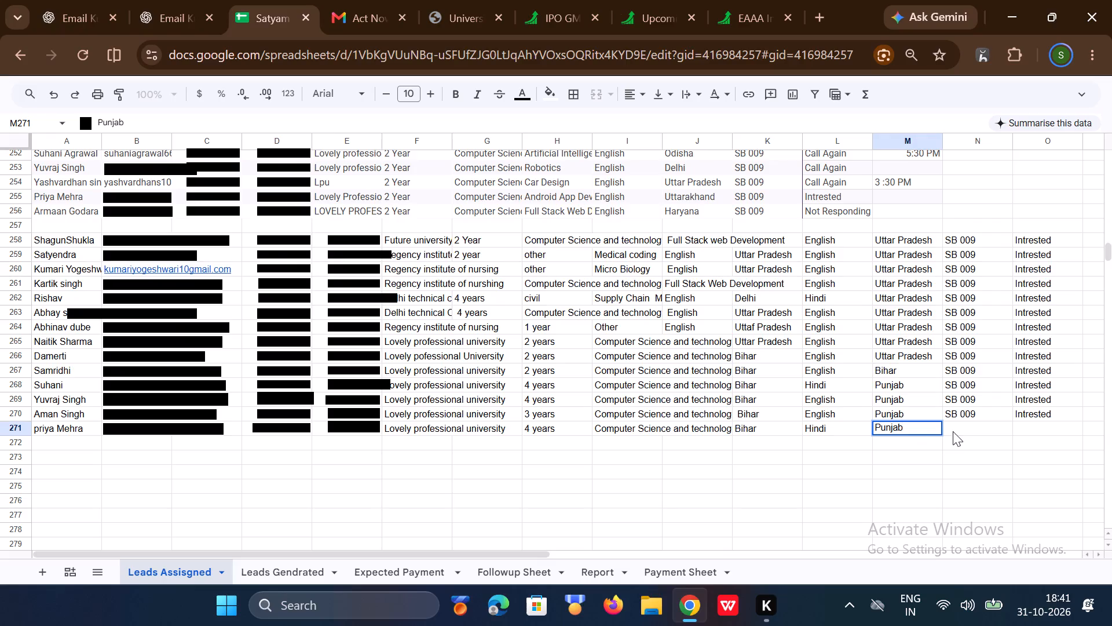
Enter the code "SB 009" for the new lead in cell N271.
{"action": "double_click", "coordinate": [953, 431]}
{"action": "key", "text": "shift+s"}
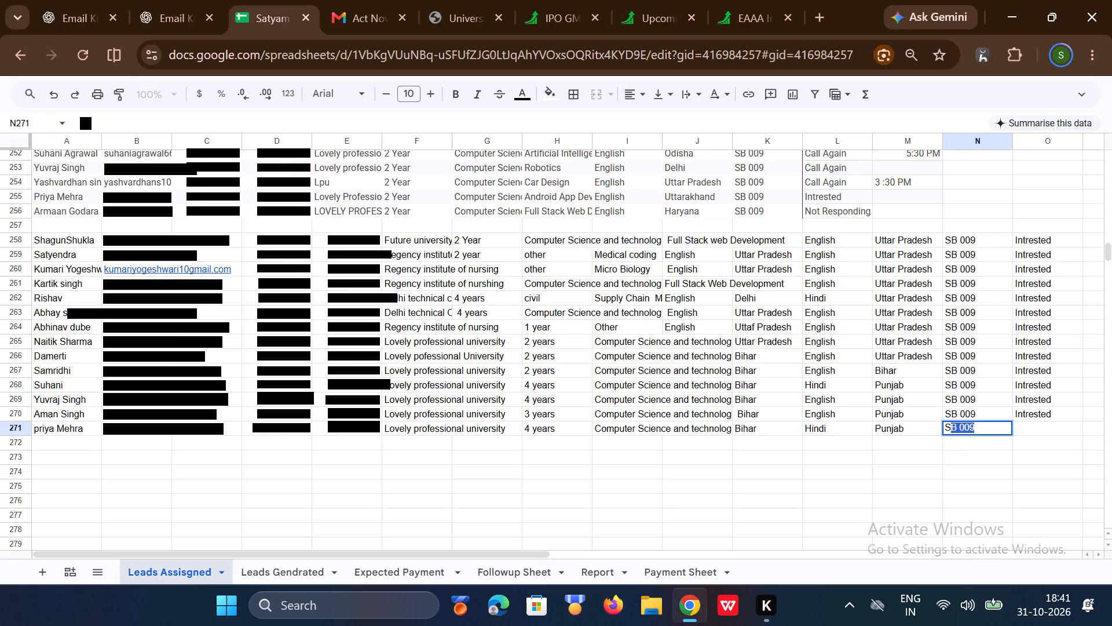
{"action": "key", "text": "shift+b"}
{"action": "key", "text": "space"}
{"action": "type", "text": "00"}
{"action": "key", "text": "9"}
Enter "Intrested" as the new lead's status in cell O271.
{"action": "double_click", "coordinate": [1023, 427]}
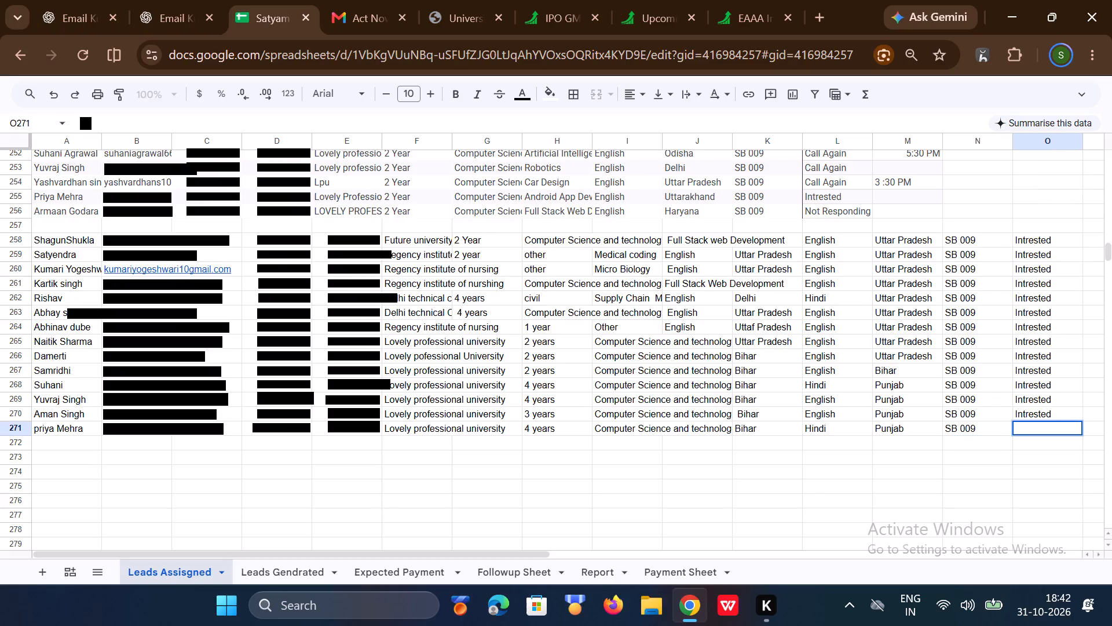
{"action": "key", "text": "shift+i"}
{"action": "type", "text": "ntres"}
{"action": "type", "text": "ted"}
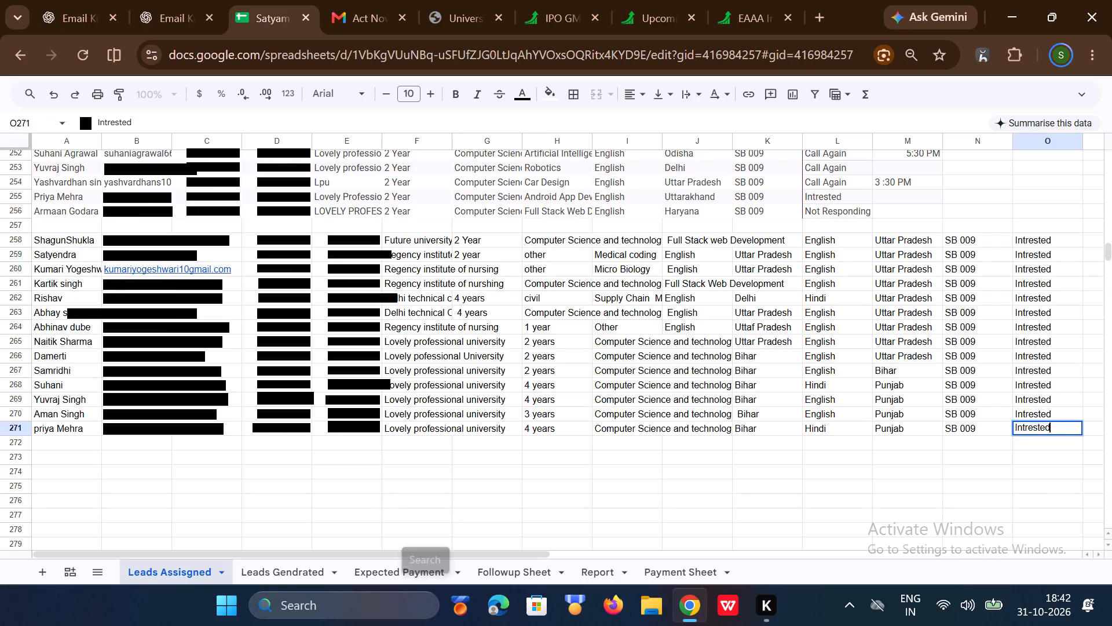
{"action": "scroll", "coordinate": [135, 449], "scroll_direction": "right", "scroll_amount": 2}
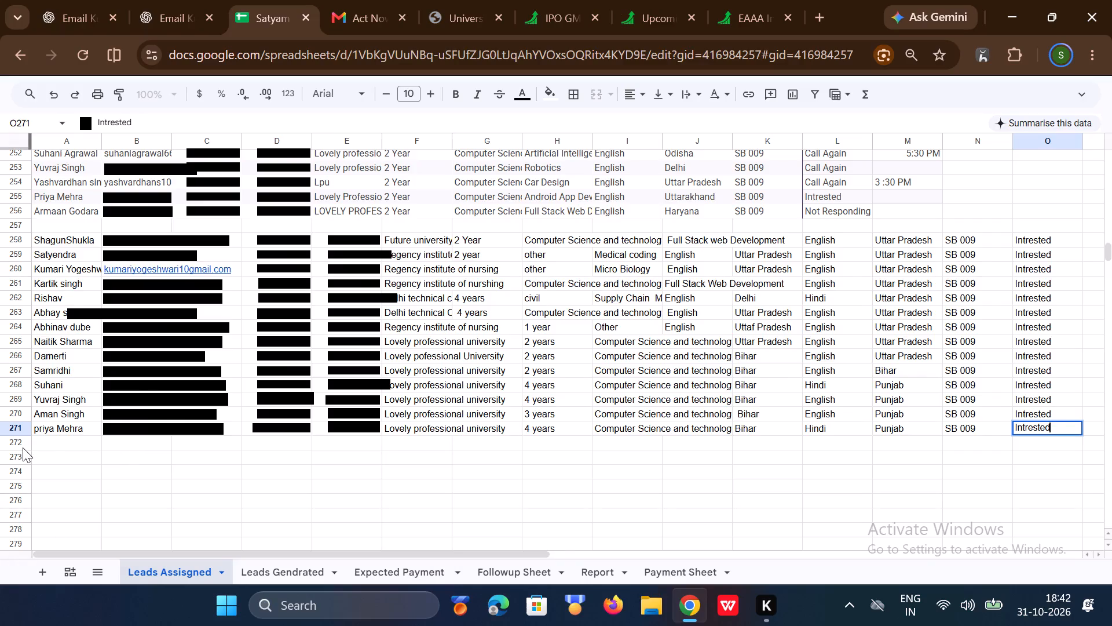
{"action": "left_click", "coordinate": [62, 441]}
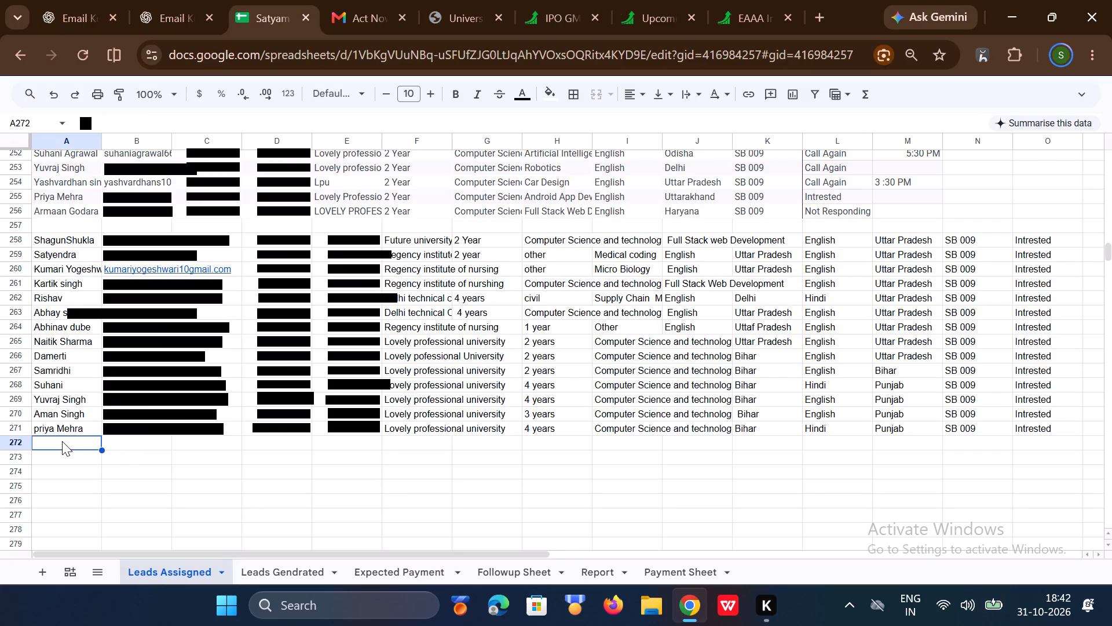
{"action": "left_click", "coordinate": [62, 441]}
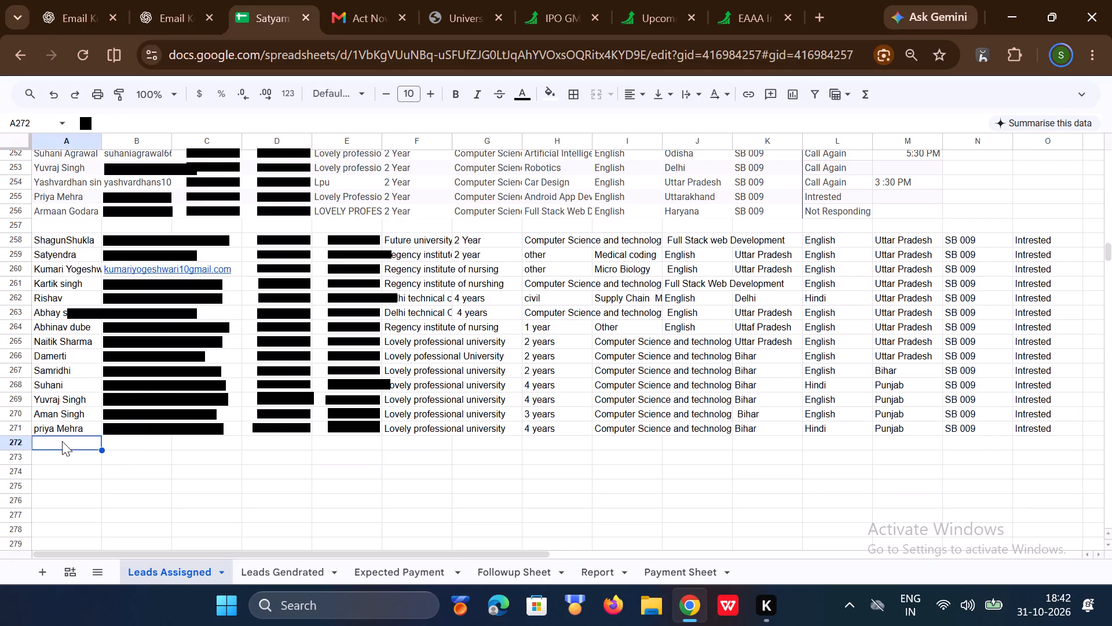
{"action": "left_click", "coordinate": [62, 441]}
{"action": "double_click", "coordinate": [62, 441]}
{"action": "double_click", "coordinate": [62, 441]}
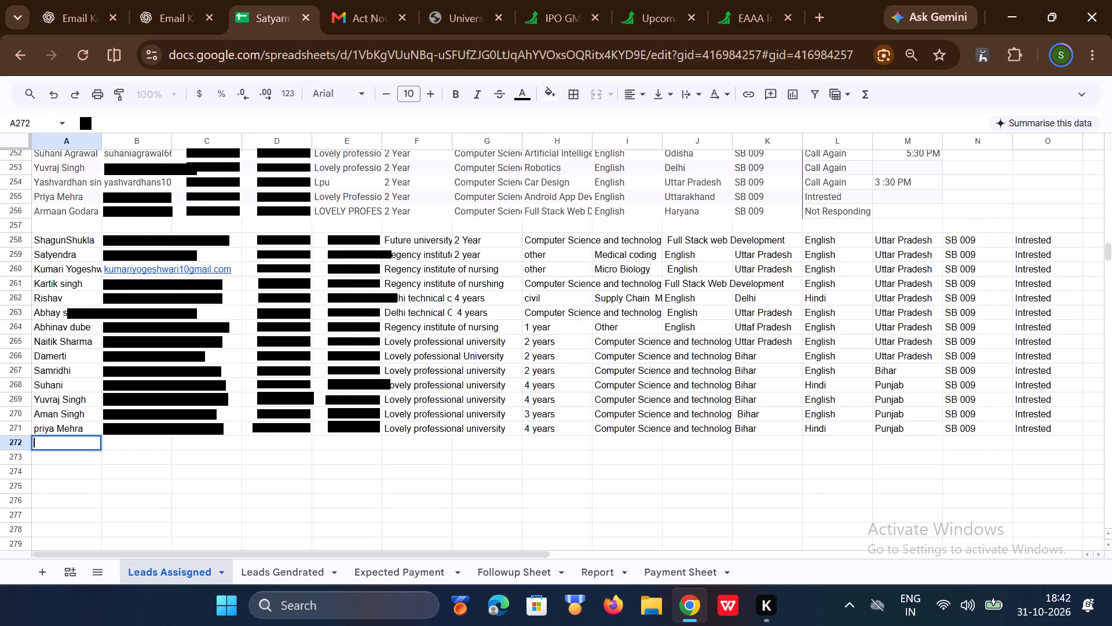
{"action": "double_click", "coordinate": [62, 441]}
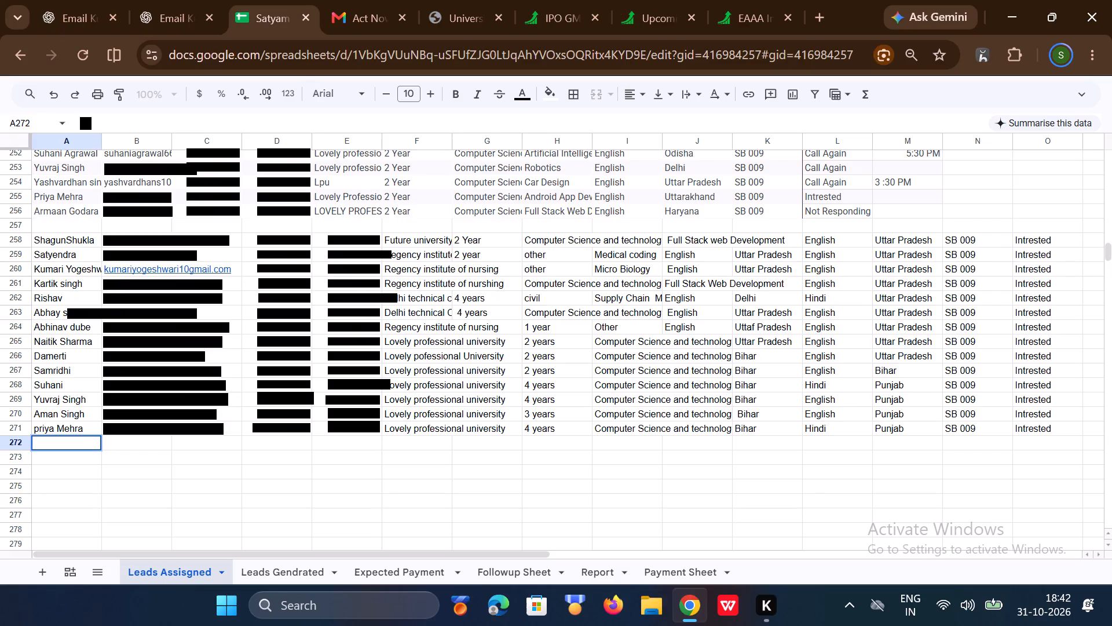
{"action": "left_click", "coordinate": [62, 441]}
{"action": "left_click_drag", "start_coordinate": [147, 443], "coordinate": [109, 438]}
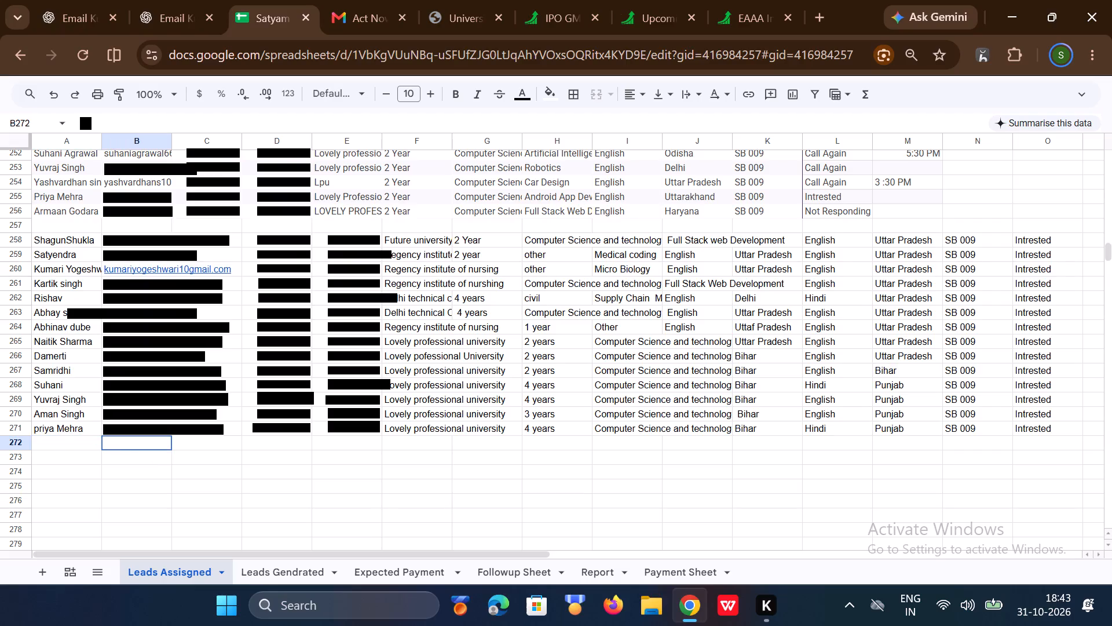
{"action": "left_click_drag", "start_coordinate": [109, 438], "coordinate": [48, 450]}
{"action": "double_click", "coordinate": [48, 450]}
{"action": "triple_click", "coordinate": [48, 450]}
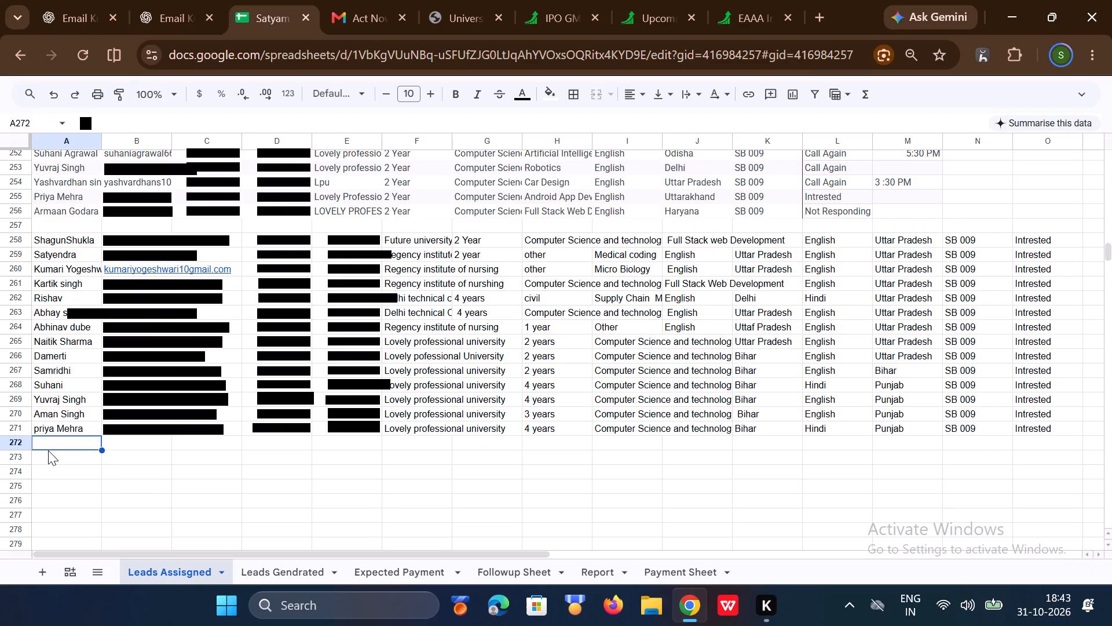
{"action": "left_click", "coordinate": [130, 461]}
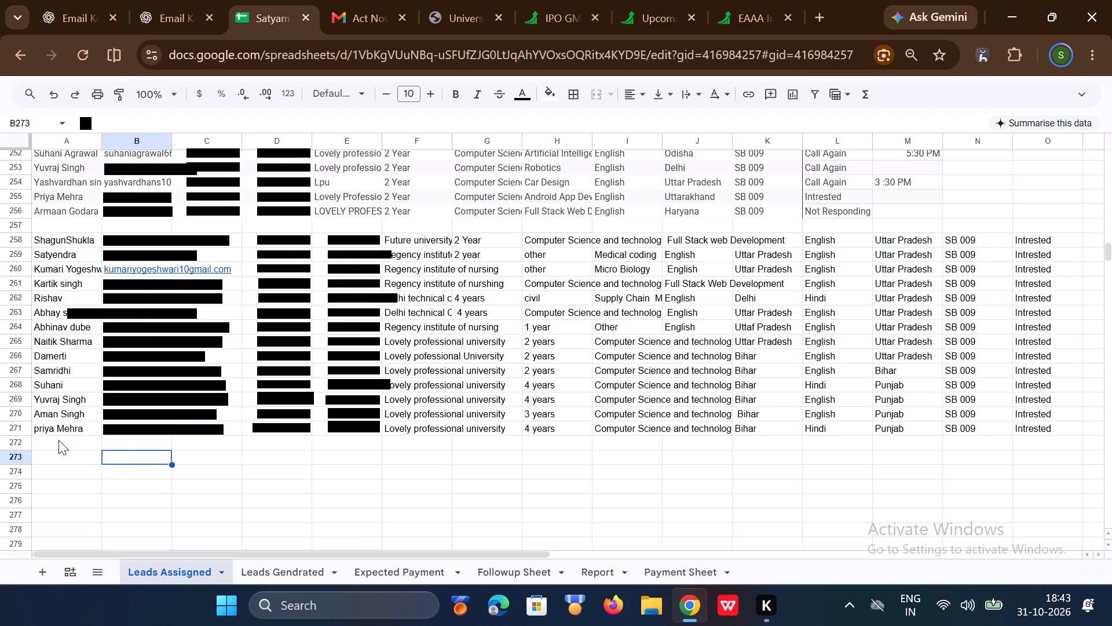
Enter the next lead's name in cell A272, directly below the last filled row.
{"action": "double_click", "coordinate": [56, 441]}
{"action": "left_click", "coordinate": [56, 441]}
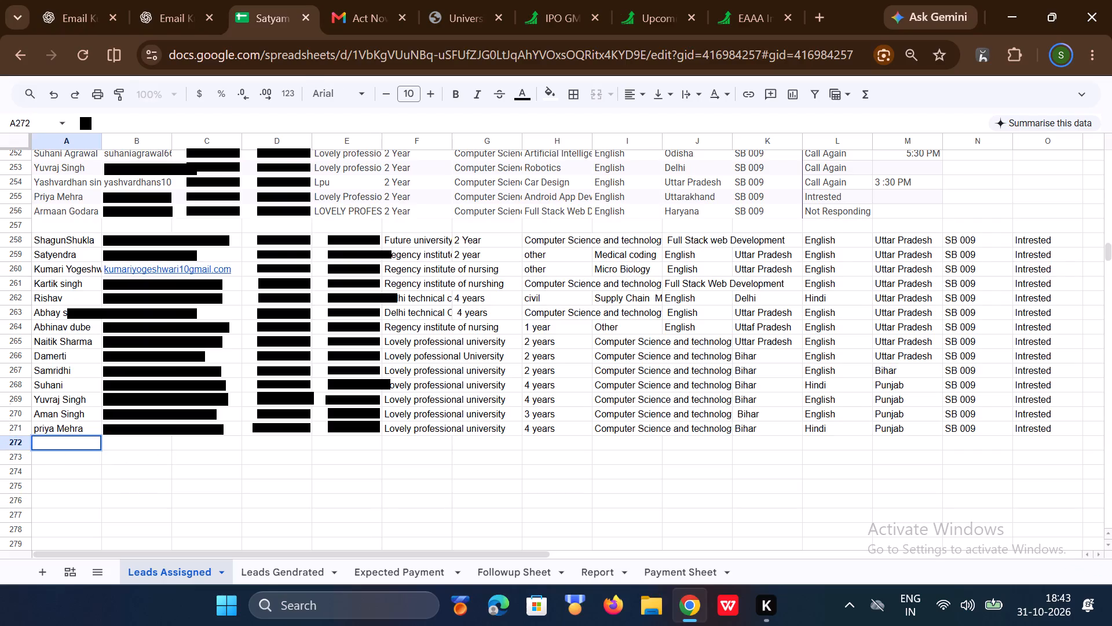
{"action": "double_click", "coordinate": [56, 441]}
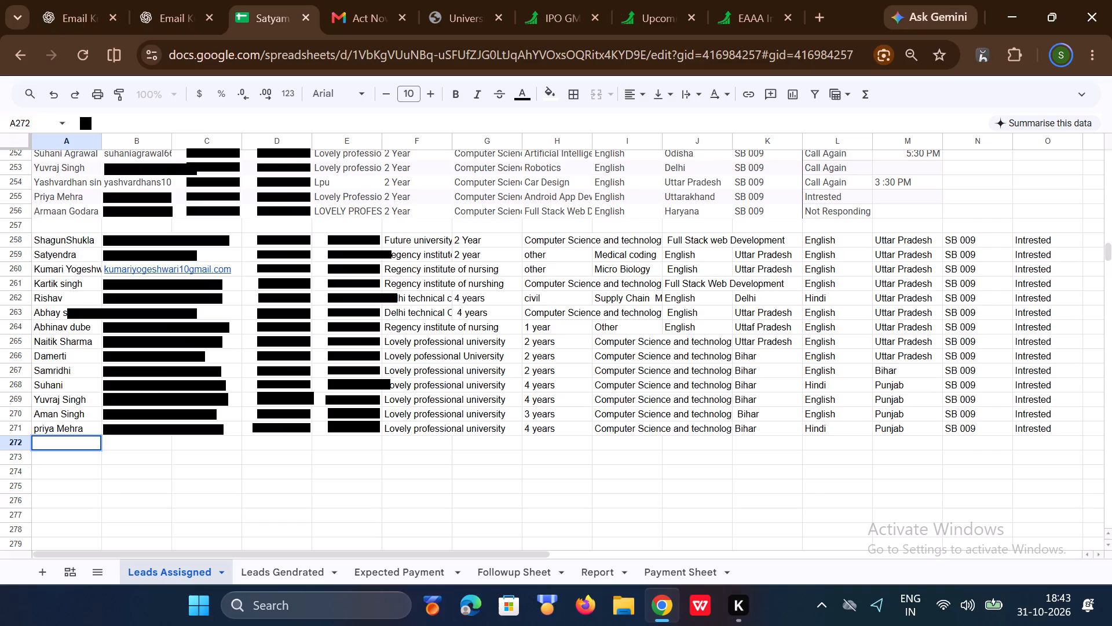
{"action": "left_click", "coordinate": [56, 441]}
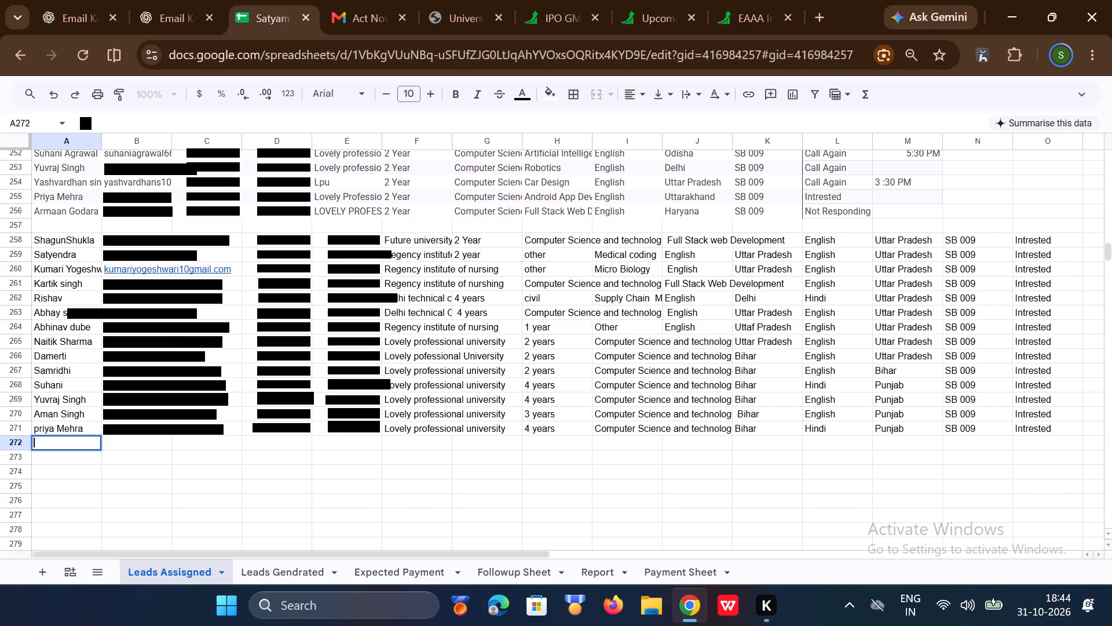
{"action": "left_click", "coordinate": [56, 441]}
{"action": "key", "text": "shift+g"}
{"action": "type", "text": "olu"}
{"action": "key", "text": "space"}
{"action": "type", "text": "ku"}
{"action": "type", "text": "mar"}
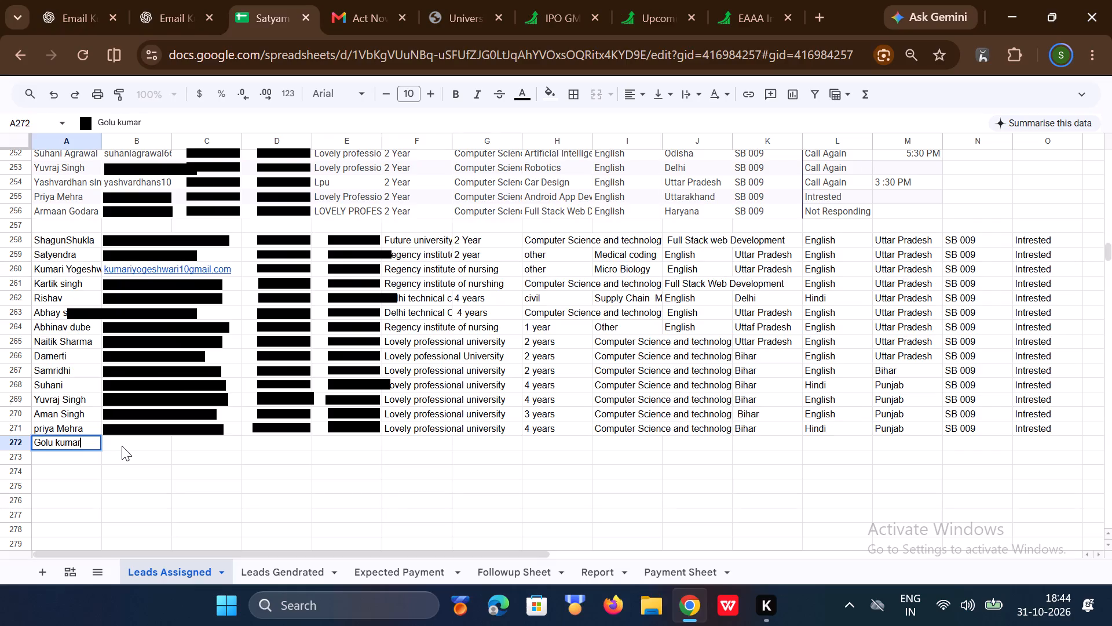
Enter the new lead's e-mail address in cell B272, replacing the autocompleted suggestion.
{"action": "double_click", "coordinate": [123, 444]}
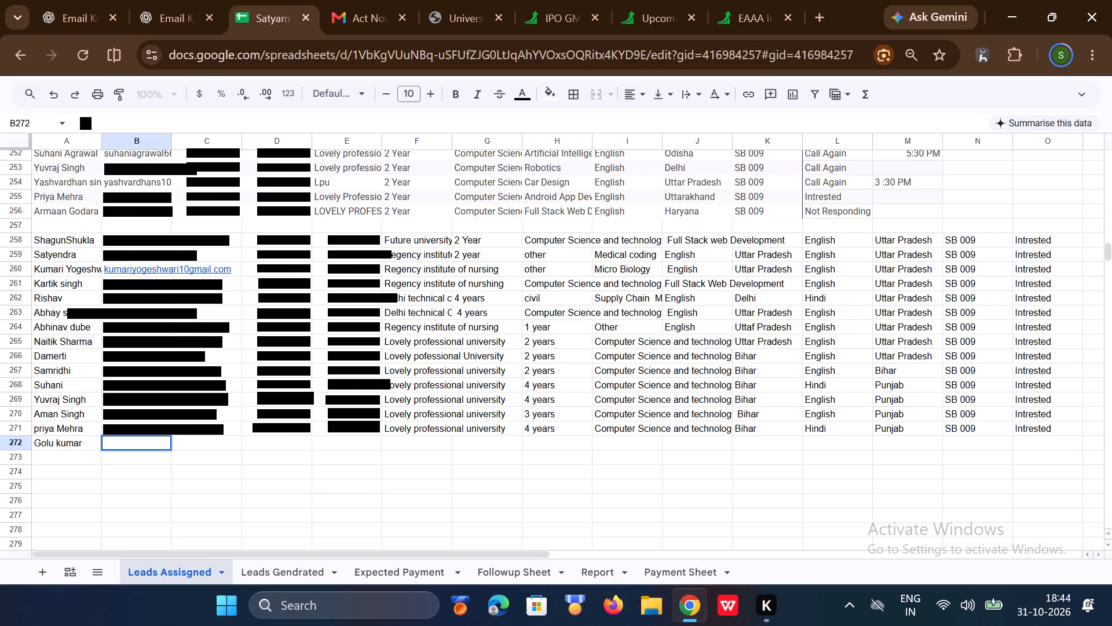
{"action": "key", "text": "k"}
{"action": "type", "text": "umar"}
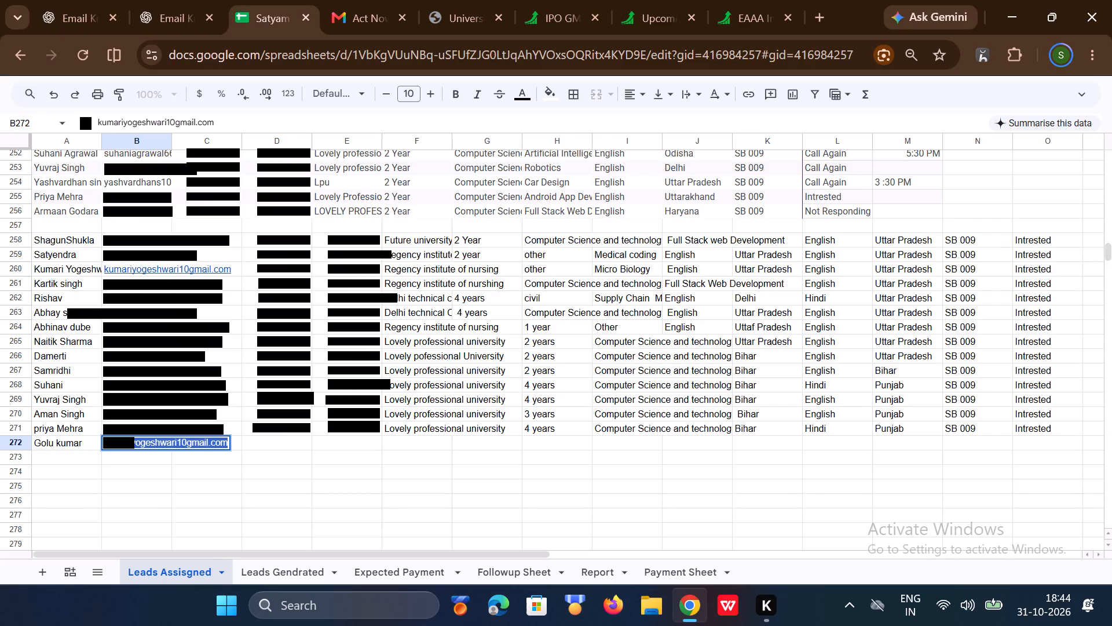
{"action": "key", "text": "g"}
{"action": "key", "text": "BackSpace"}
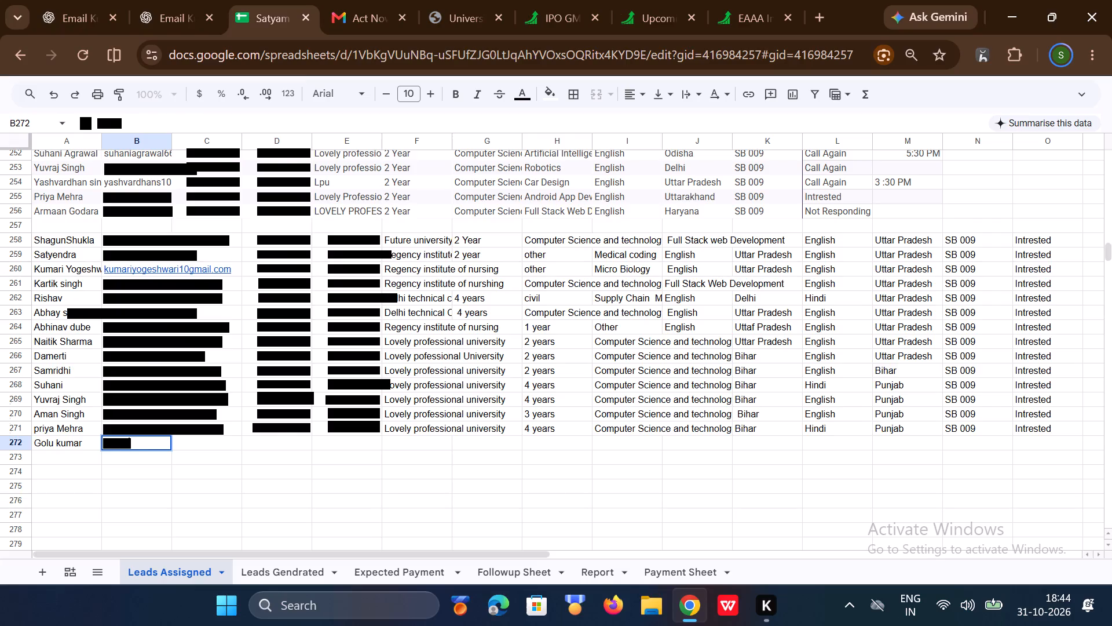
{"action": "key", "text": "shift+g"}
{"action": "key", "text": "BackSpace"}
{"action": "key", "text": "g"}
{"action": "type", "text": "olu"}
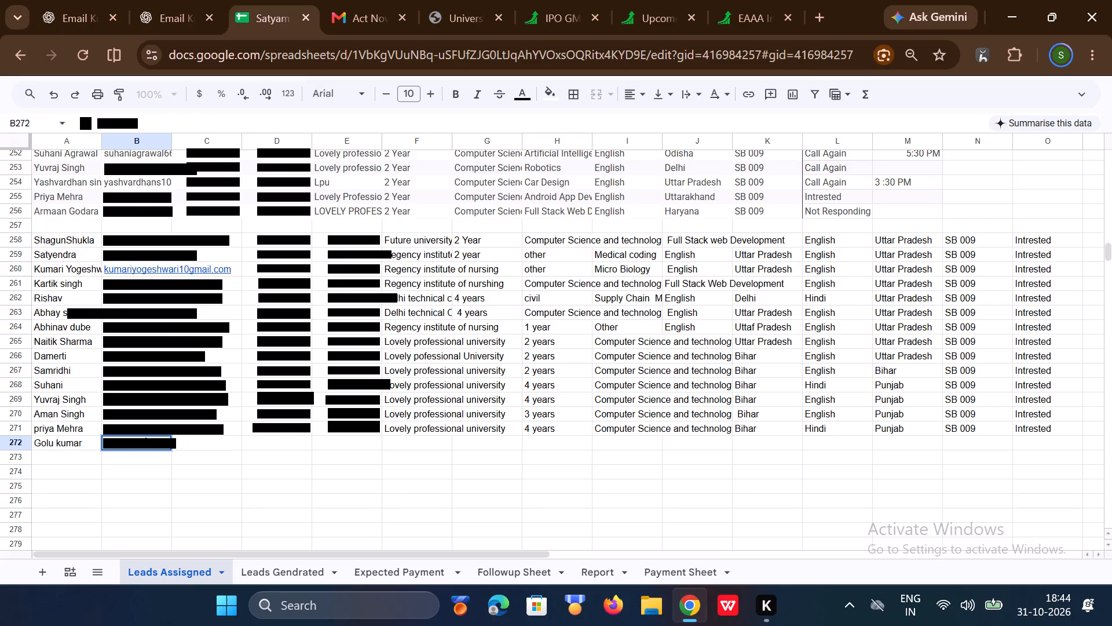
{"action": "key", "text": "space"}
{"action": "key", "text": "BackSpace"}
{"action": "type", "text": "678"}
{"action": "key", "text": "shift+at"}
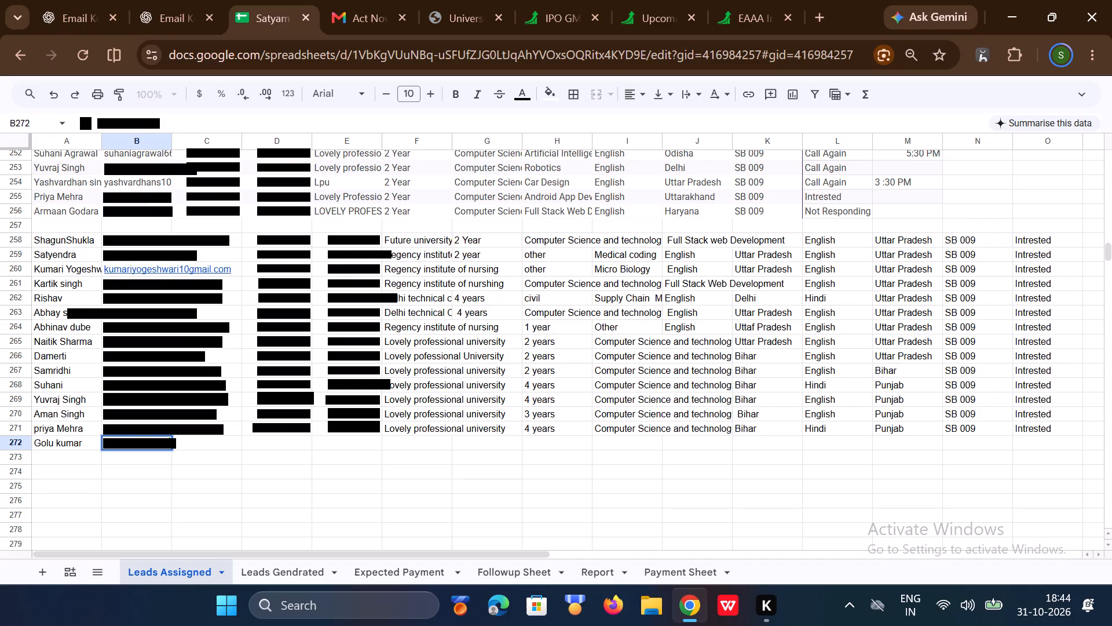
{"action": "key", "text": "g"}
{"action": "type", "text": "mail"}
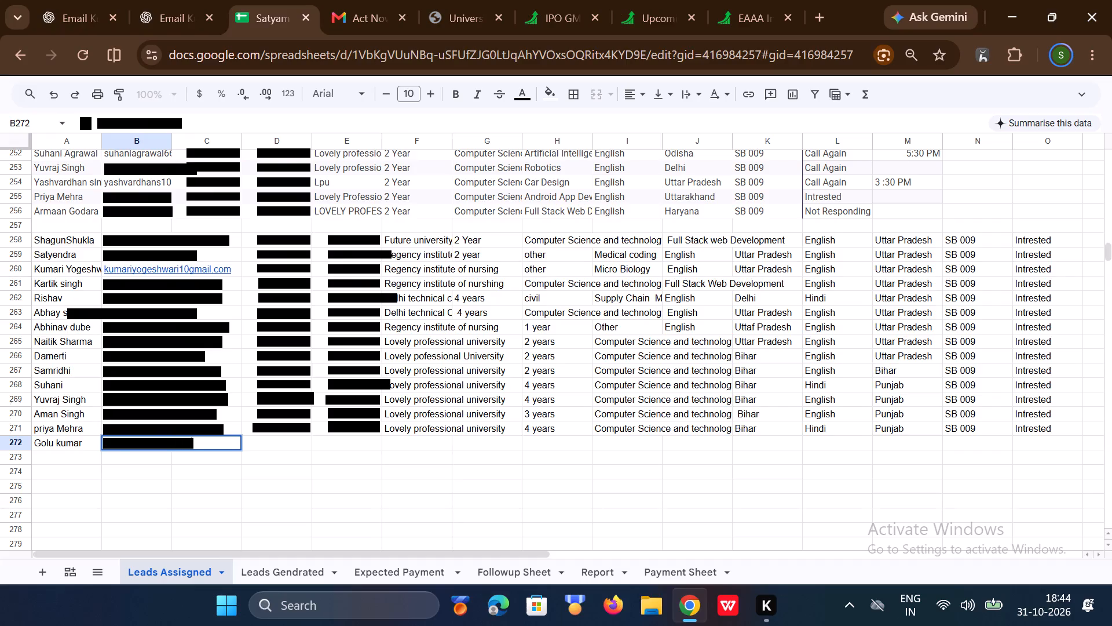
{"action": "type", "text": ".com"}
Open cell D272 in the new lead's row for entry.
{"action": "left_click_drag", "start_coordinate": [248, 446], "coordinate": [262, 441]}
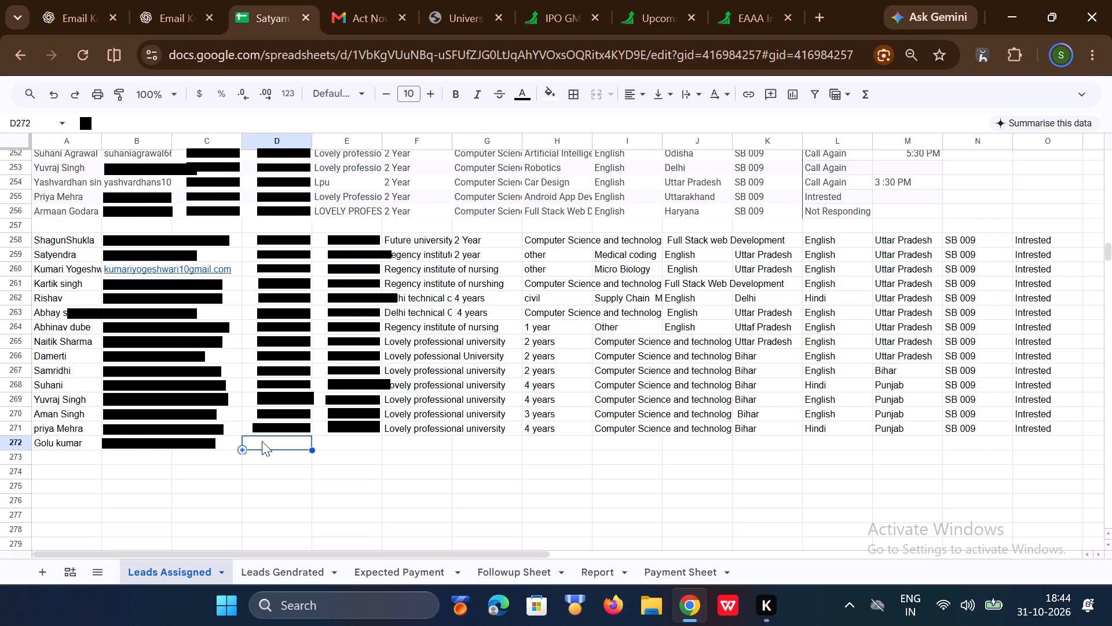
{"action": "double_click", "coordinate": [262, 441]}
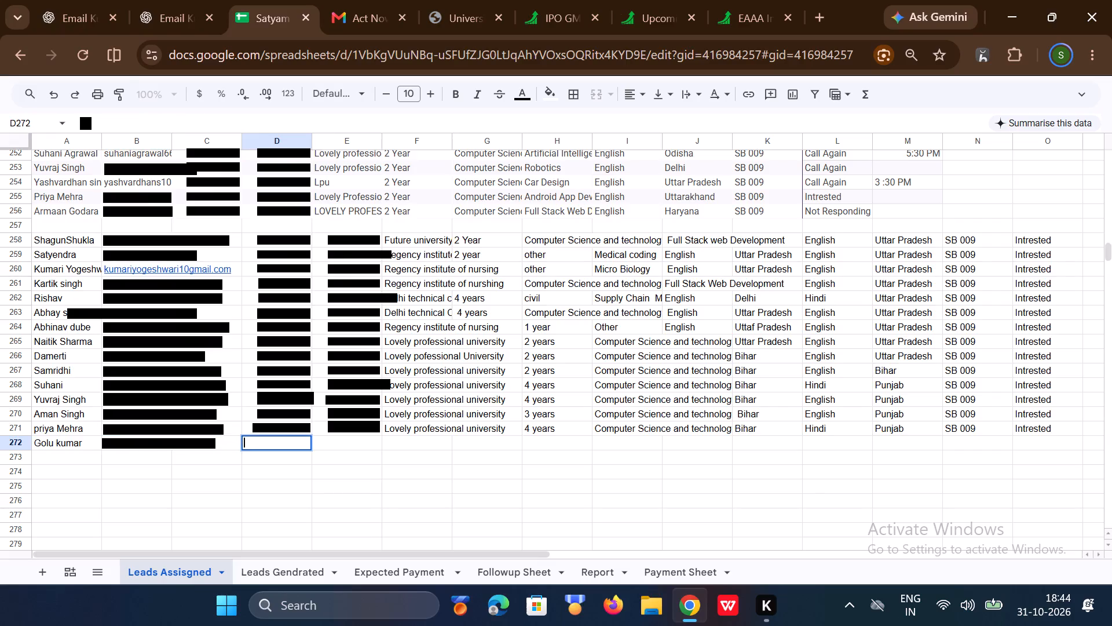
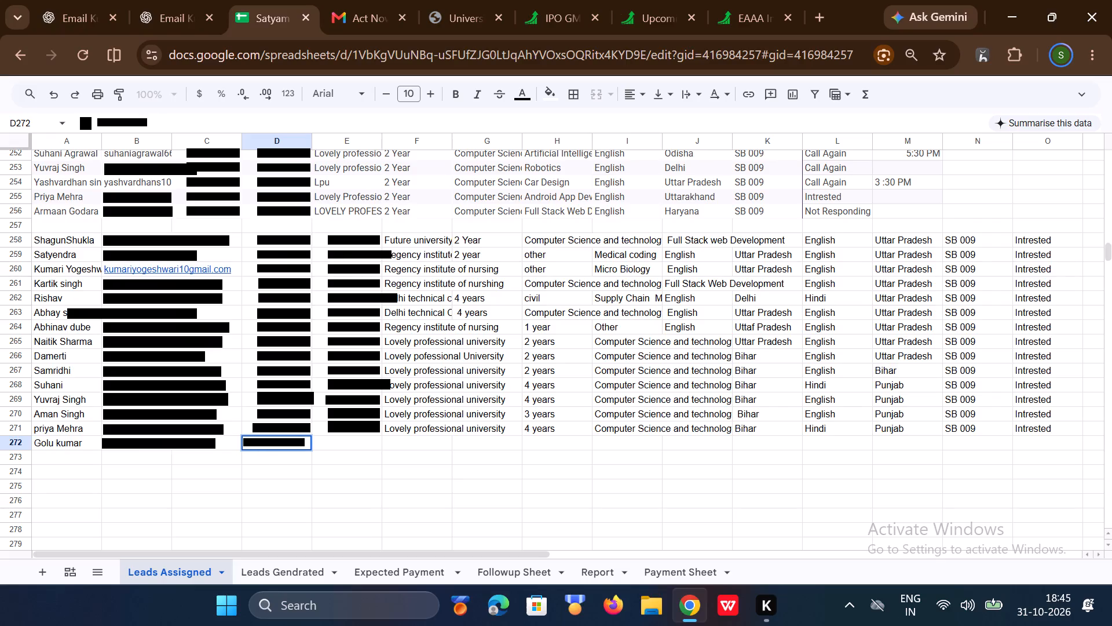
Correct the contact number in cell D272 of the new lead's row.
{"action": "key", "text": "BackSpace"}
{"action": "key", "text": "BackSpace"}
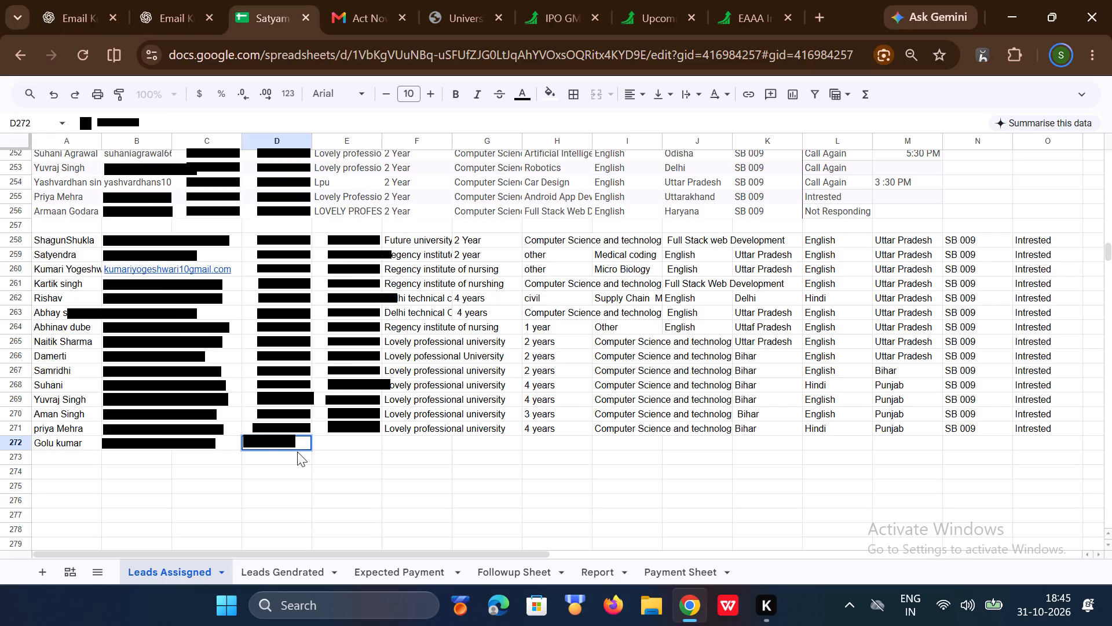
{"action": "left_click", "coordinate": [291, 436]}
{"action": "left_click", "coordinate": [291, 443]}
{"action": "key", "text": "6"}
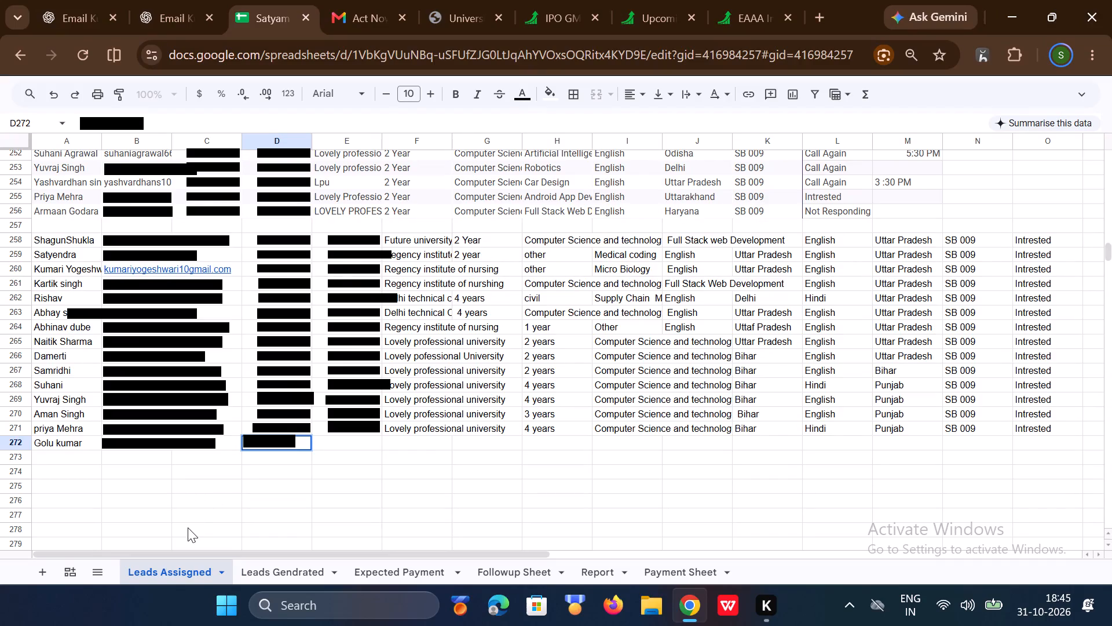
Open cell E272 in the new lead's row for entry.
{"action": "double_click", "coordinate": [329, 439]}
{"action": "double_click", "coordinate": [329, 439]}
{"action": "left_click", "coordinate": [329, 439]}
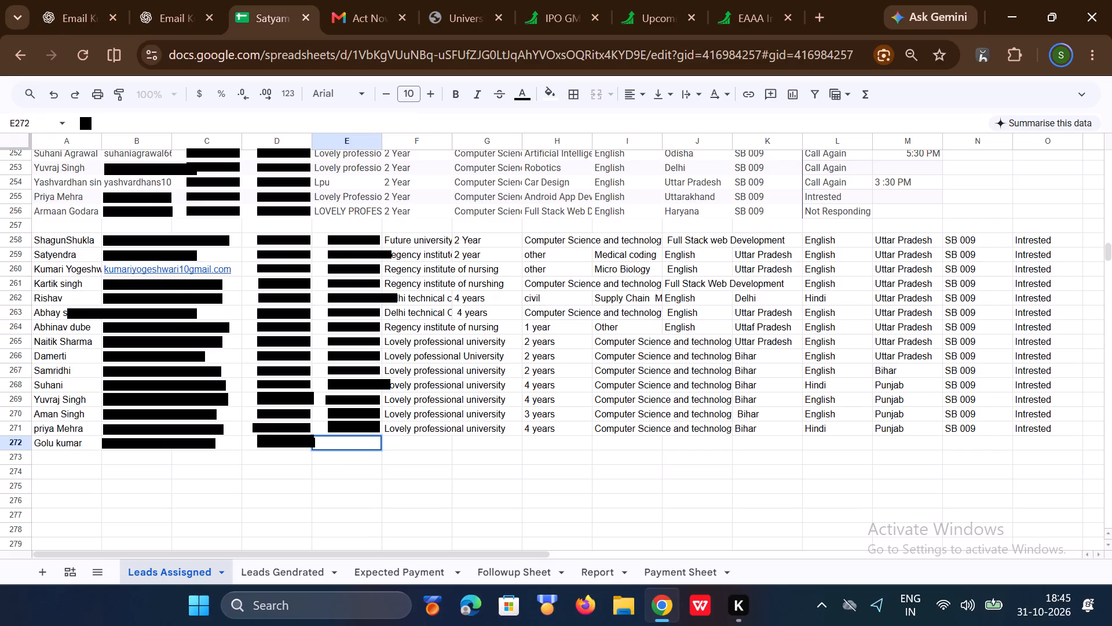
{"action": "left_click", "coordinate": [341, 444]}
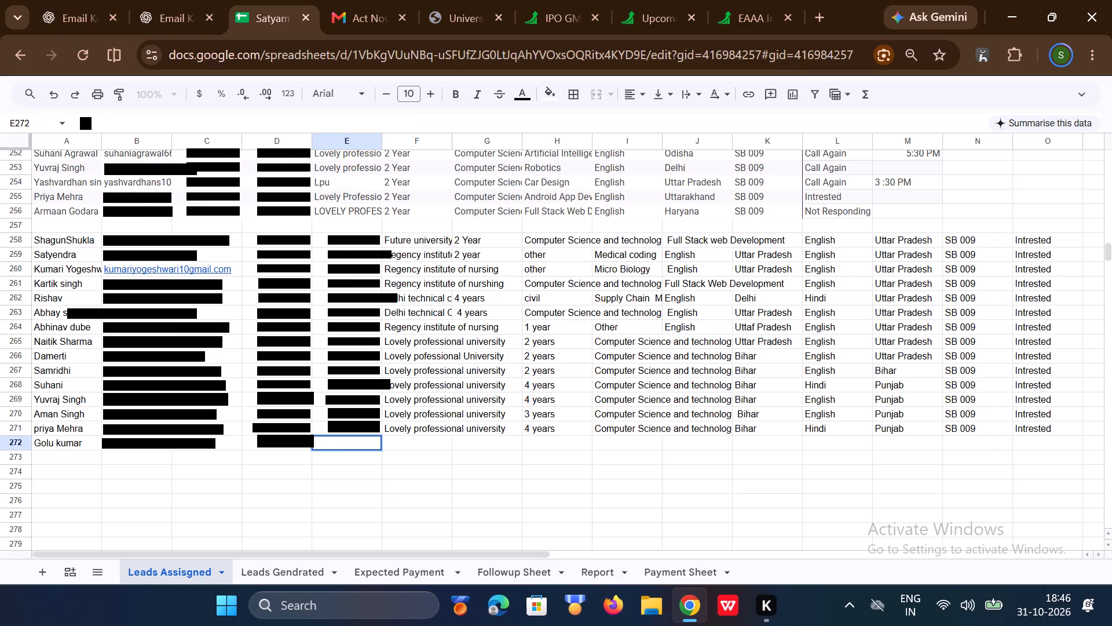
{"action": "left_click", "coordinate": [341, 444]}
{"action": "double_click", "coordinate": [341, 444]}
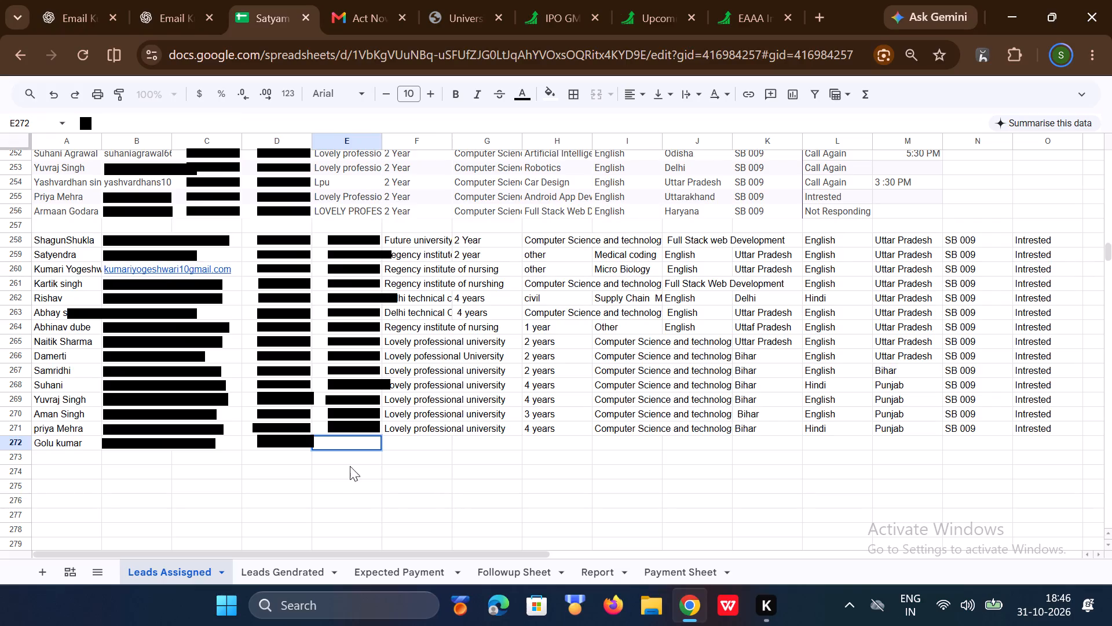
{"action": "left_click", "coordinate": [350, 476]}
{"action": "double_click", "coordinate": [355, 444]}
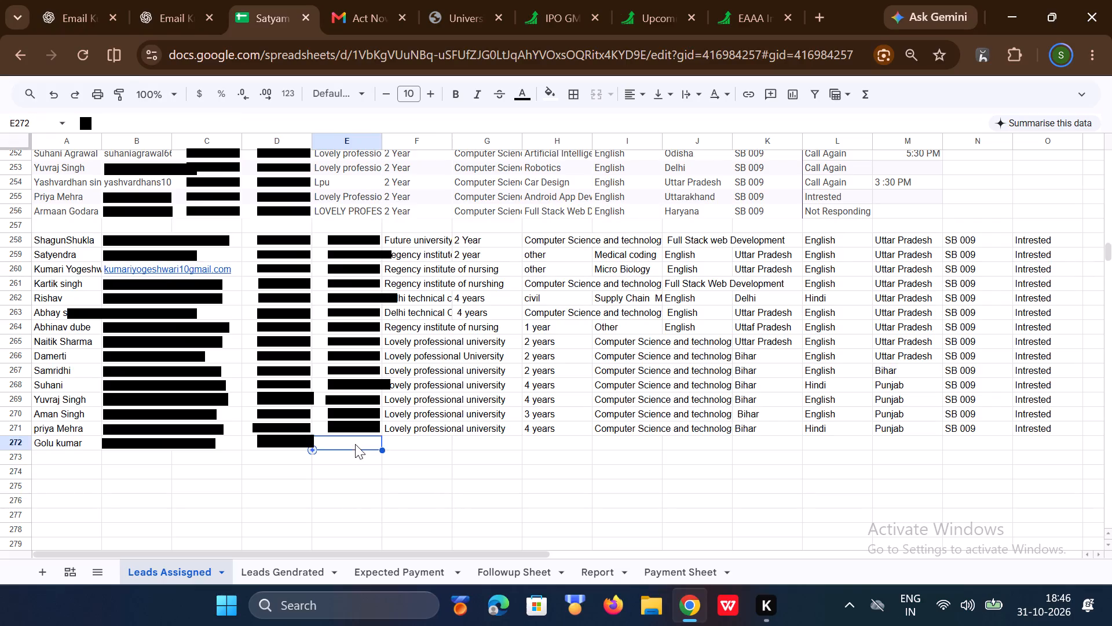
{"action": "double_click", "coordinate": [355, 444]}
{"action": "double_click", "coordinate": [336, 439]}
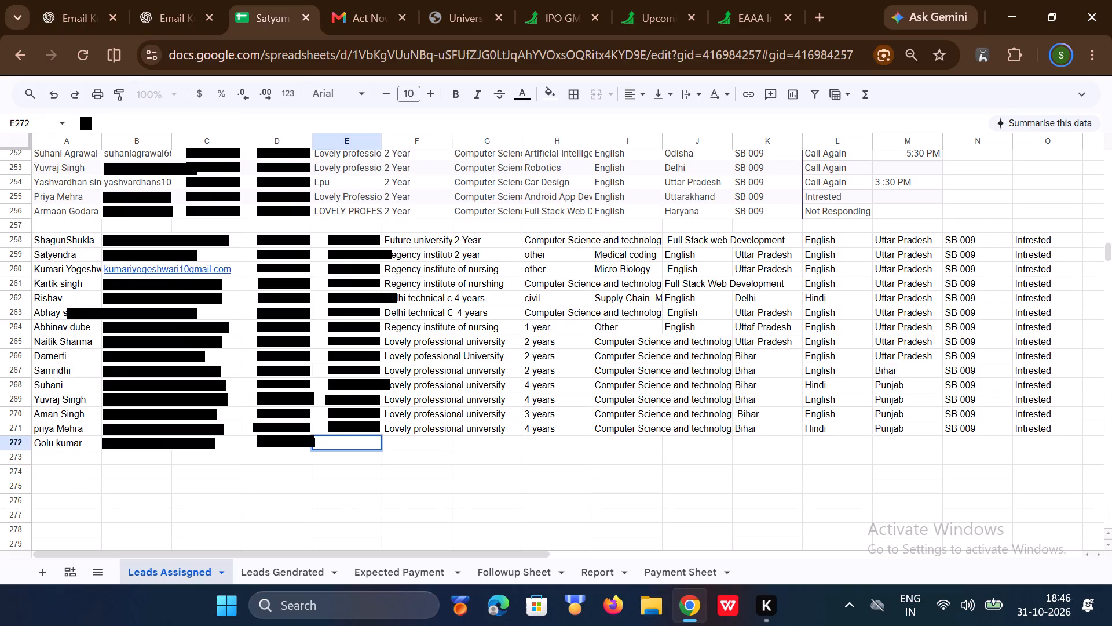
{"action": "left_click", "coordinate": [336, 439]}
{"action": "triple_click", "coordinate": [336, 439]}
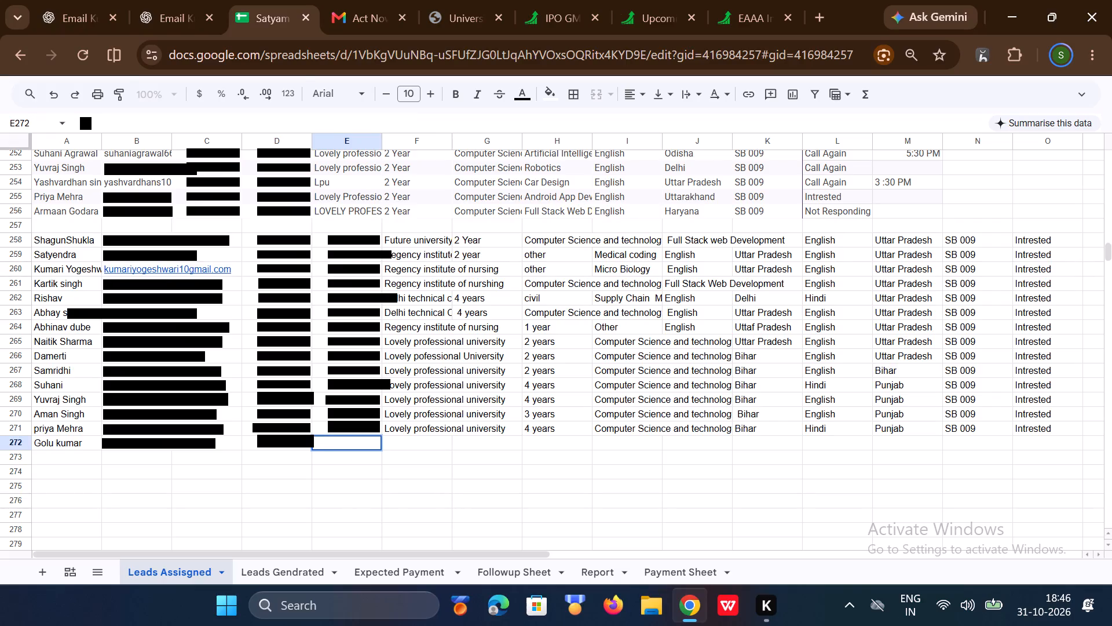
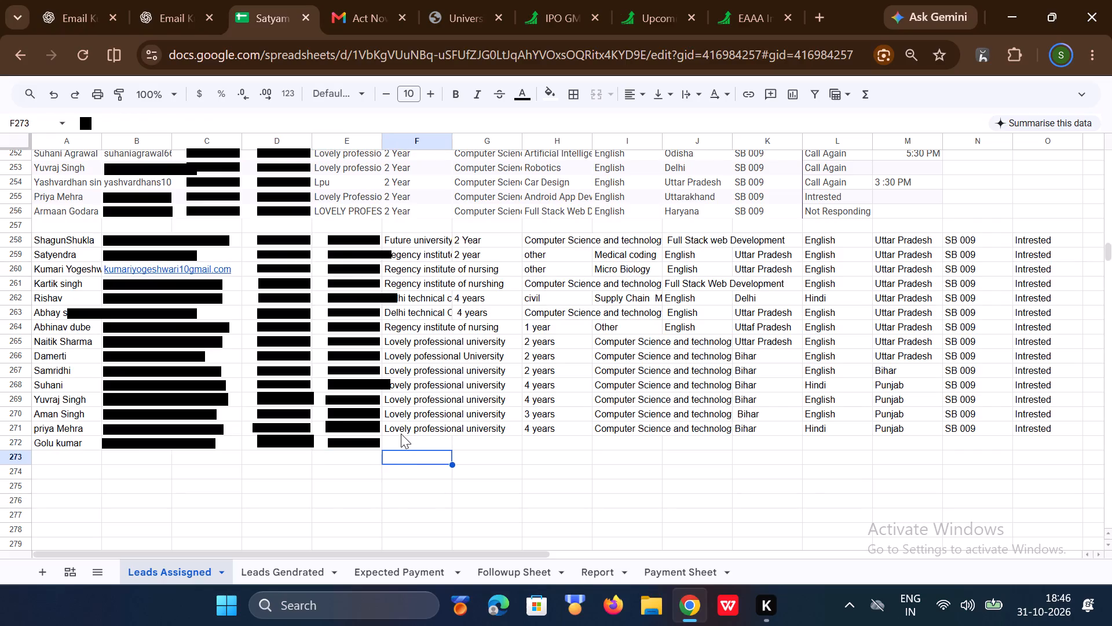
Enter "Lovely professional university" in cell F272 of the new lead's row.
{"action": "left_click", "coordinate": [403, 436]}
{"action": "triple_click", "coordinate": [403, 439]}
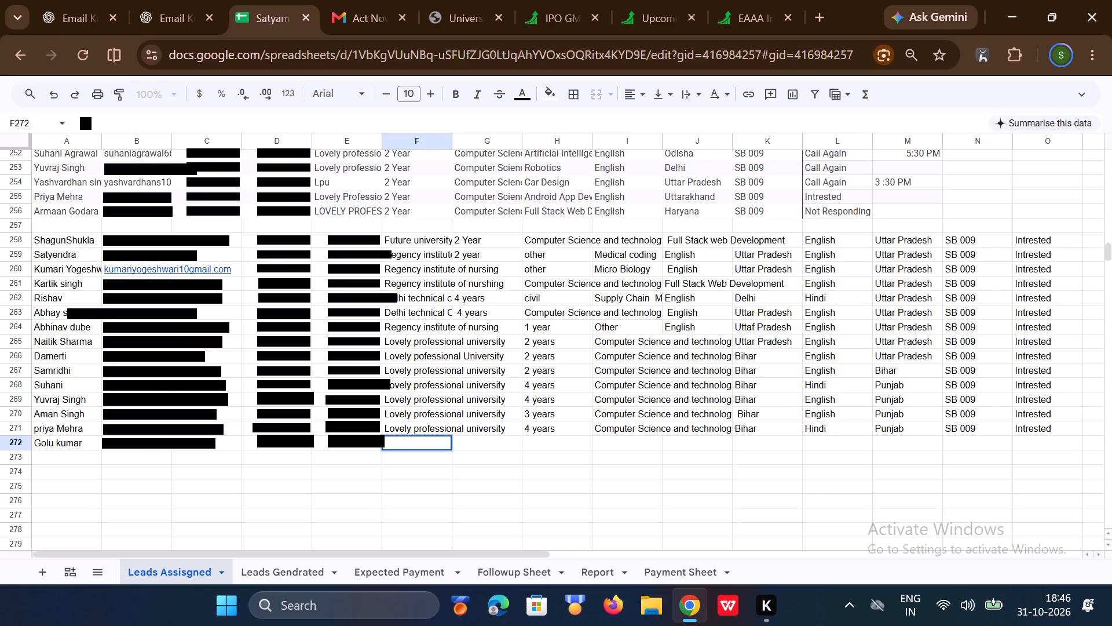
{"action": "key", "text": "shift+l"}
{"action": "key", "text": "o"}
{"action": "type", "text": "vely"}
{"action": "key", "text": "space"}
{"action": "type", "text": "profess"}
{"action": "type", "text": "ional"}
{"action": "key", "text": "space"}
{"action": "type", "text": "university"}
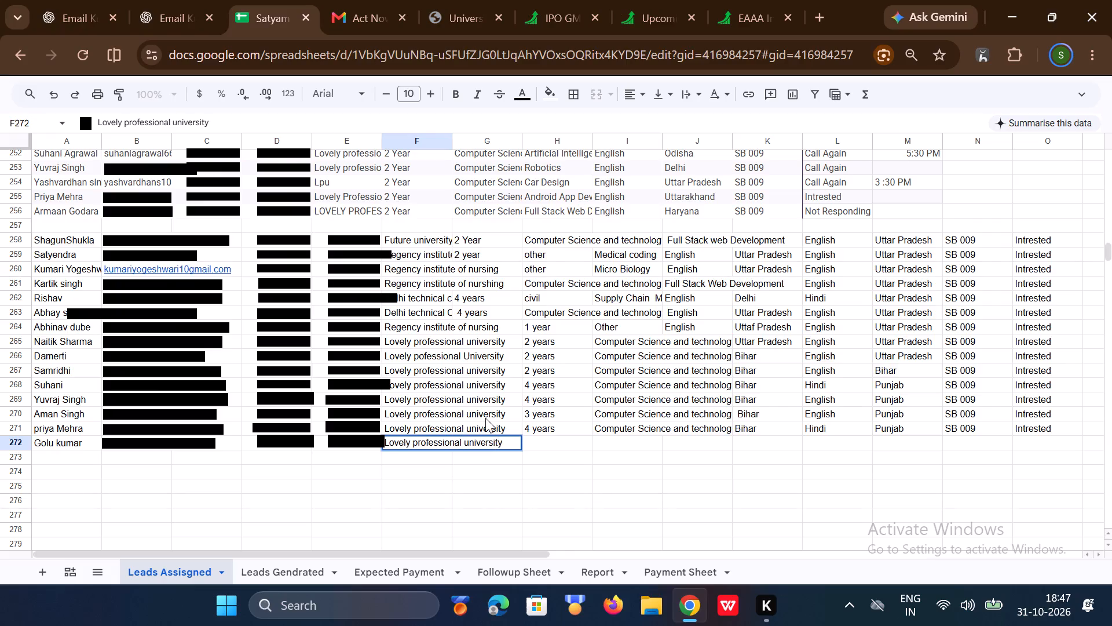
Enter "3rd years" as the year of study in cell H272 of the new lead's row.
{"action": "double_click", "coordinate": [562, 439]}
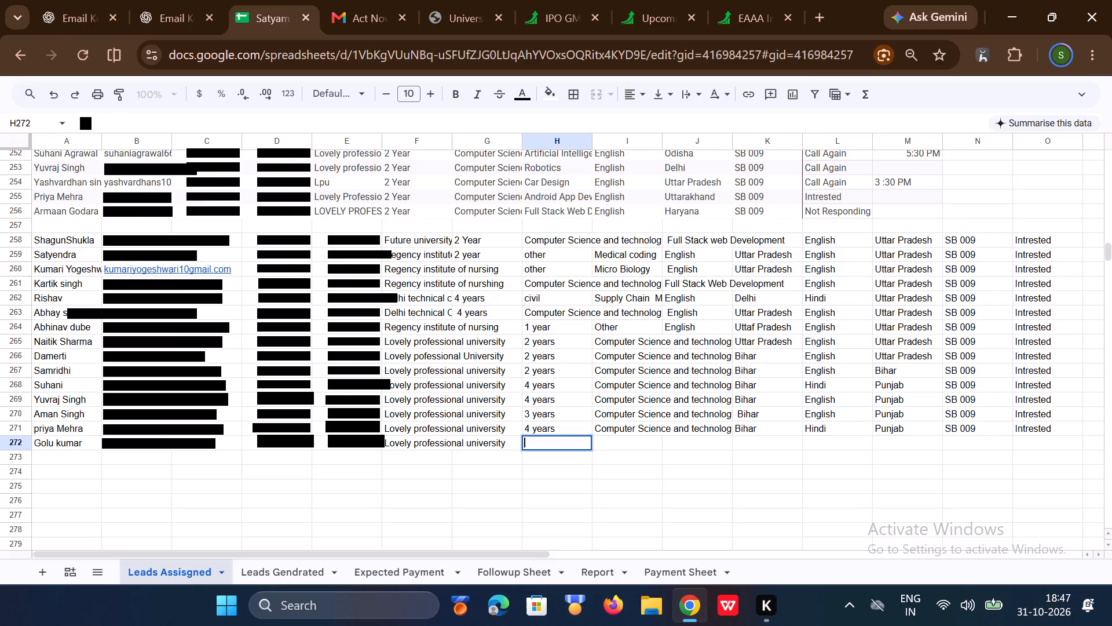
{"action": "key", "text": "3"}
{"action": "key", "text": "r"}
{"action": "type", "text": "d"}
{"action": "key", "text": "space"}
{"action": "type", "text": "ye"}
{"action": "type", "text": "ars"}
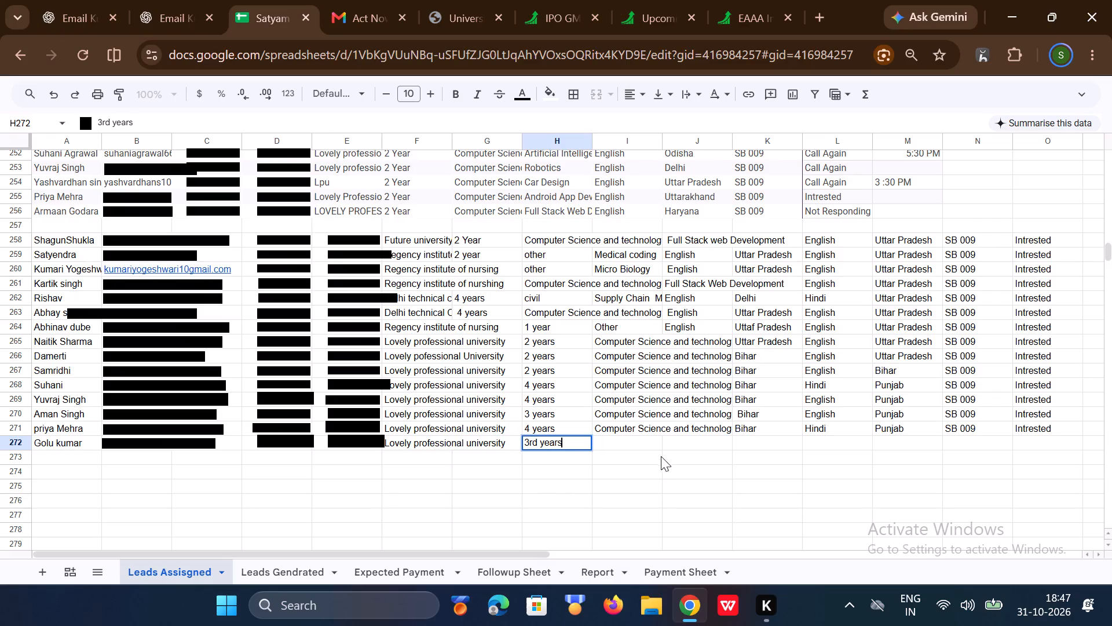
Enter "Computer Science and technology" in cell I272 of the new lead's row.
{"action": "double_click", "coordinate": [617, 451]}
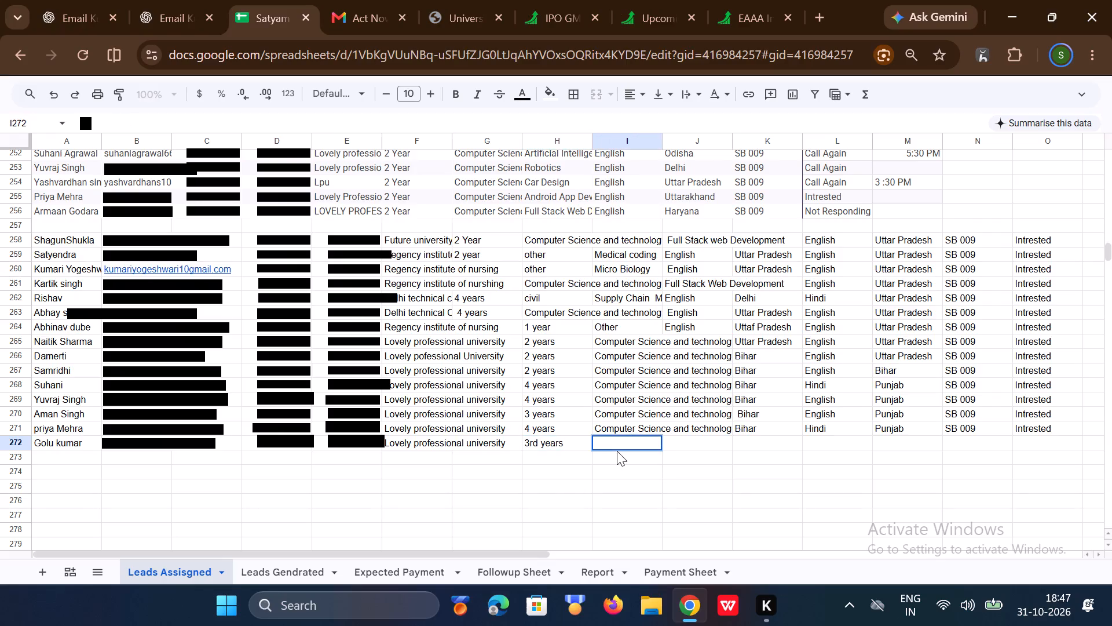
{"action": "key", "text": "shift+c"}
{"action": "type", "text": "omp"}
{"action": "key", "text": "u"}
{"action": "type", "text": "ter"}
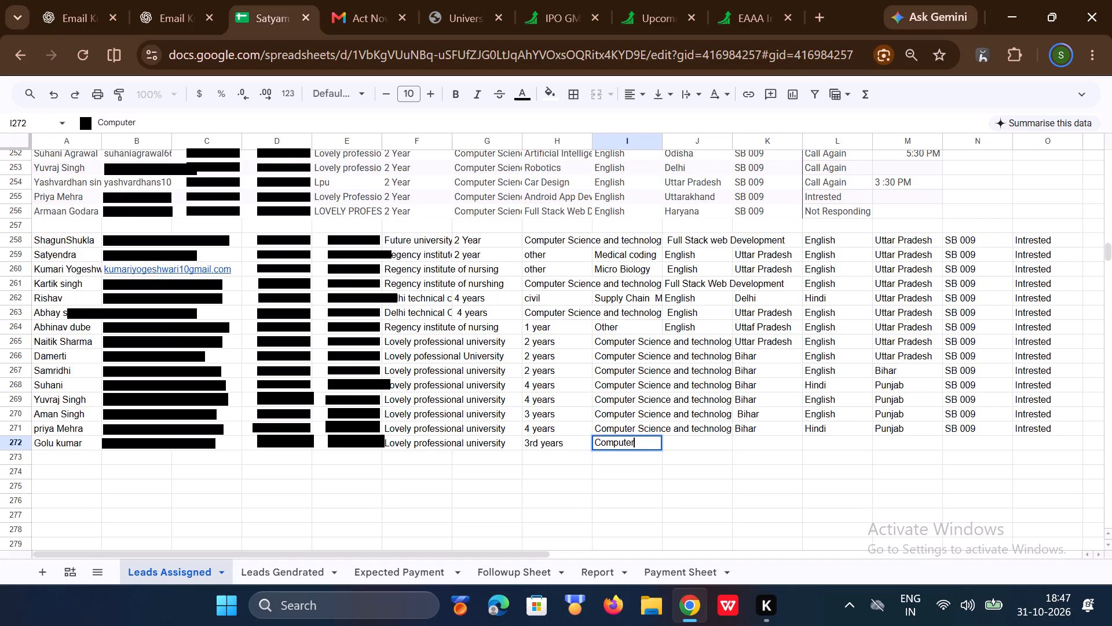
{"action": "key", "text": "space"}
{"action": "type", "text": "Sc"}
{"action": "type", "text": "ien"}
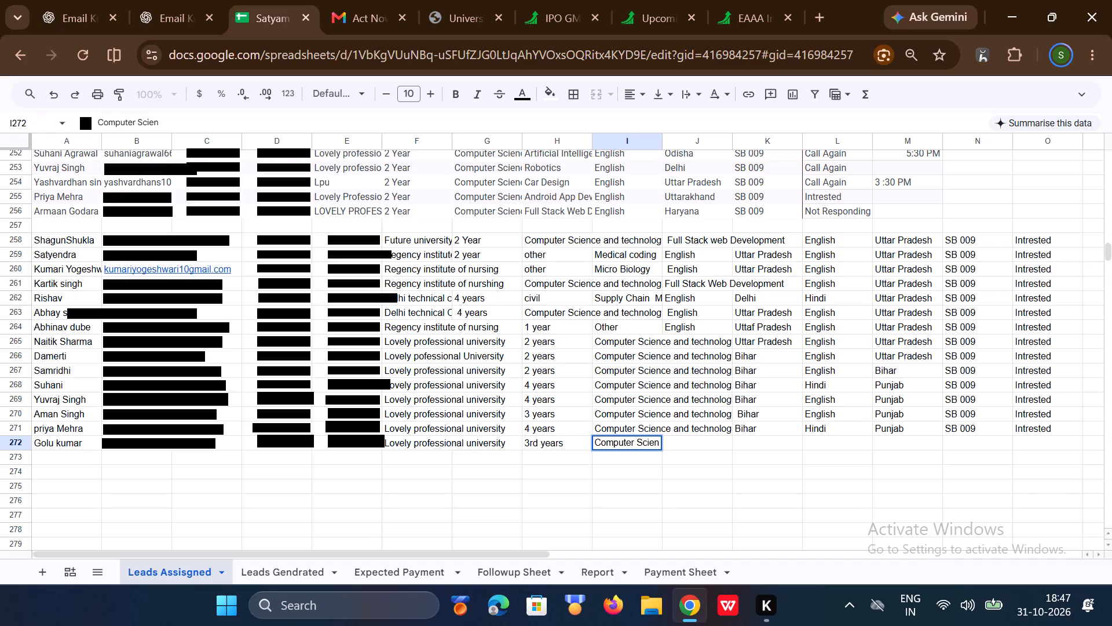
{"action": "type", "text": "ce"}
{"action": "key", "text": "space"}
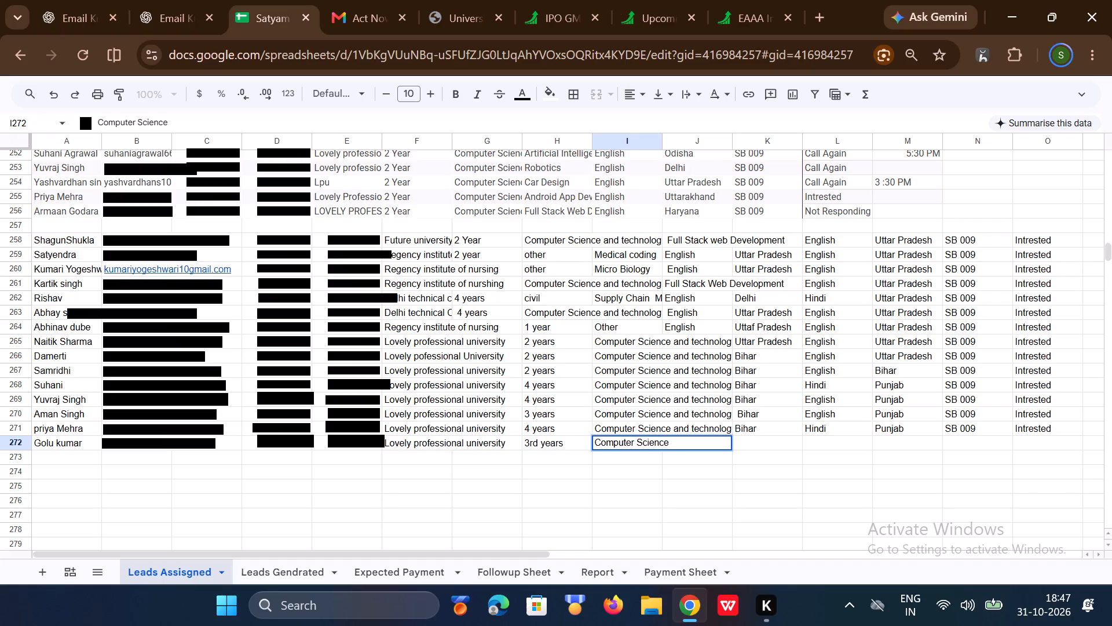
{"action": "type", "text": "and"}
{"action": "key", "text": "space"}
{"action": "type", "text": "tec"}
{"action": "type", "text": "hnolo"}
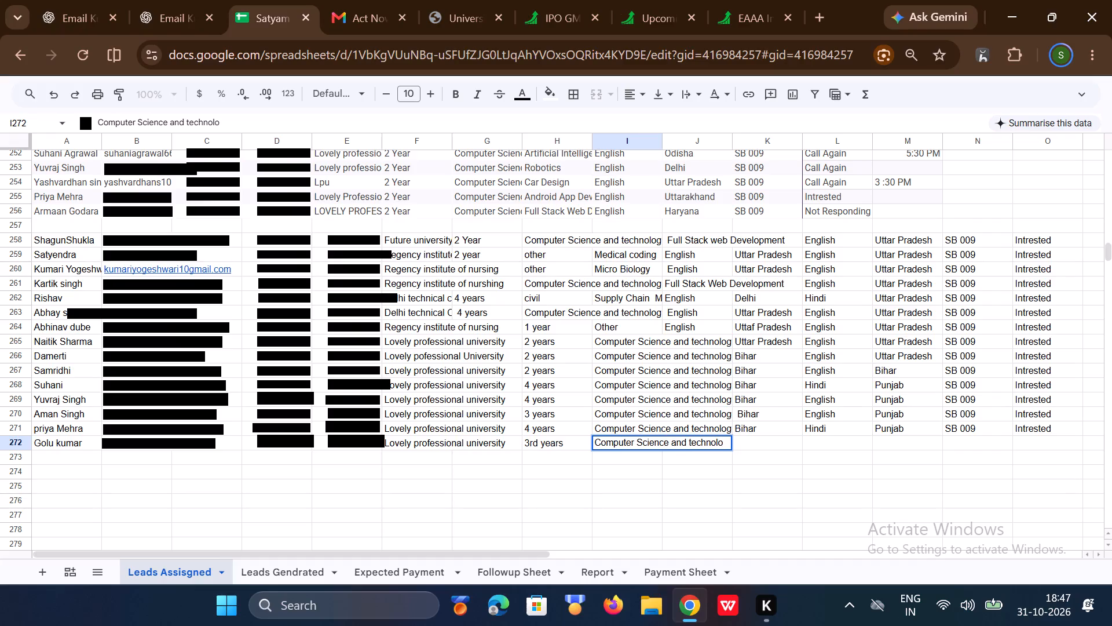
{"action": "key", "text": "h"}
{"action": "key", "text": "BackSpace"}
{"action": "type", "text": "gu"}
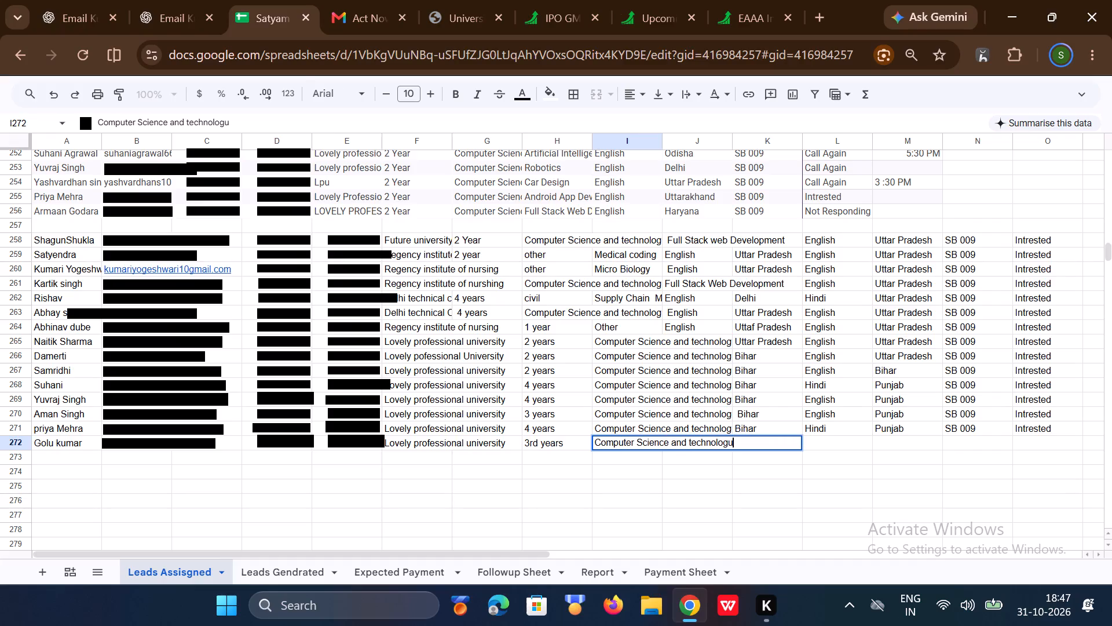
{"action": "key", "text": "BackSpace"}
{"action": "key", "text": "y"}
{"action": "key", "text": "space"}
{"action": "type", "text": "b"}
{"action": "key", "text": "BackSpace"}
{"action": "key", "text": "BackSpace"}
{"action": "left_click", "coordinate": [638, 498]}
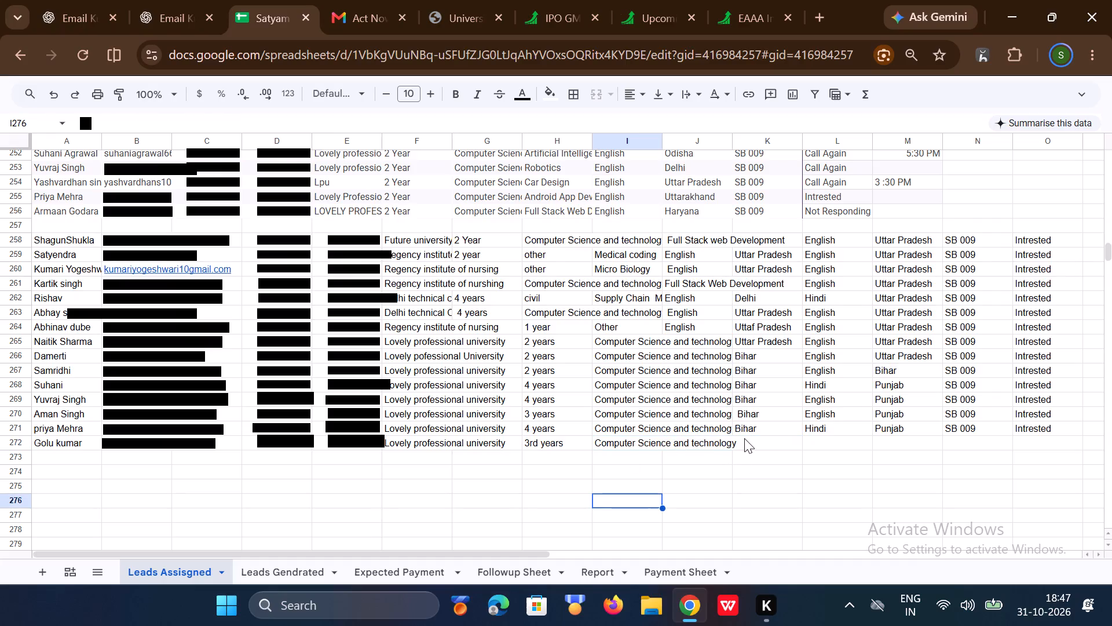
Enter "Bihar" in cell K272 of the new lead's row.
{"action": "double_click", "coordinate": [744, 438]}
{"action": "key", "text": "space"}
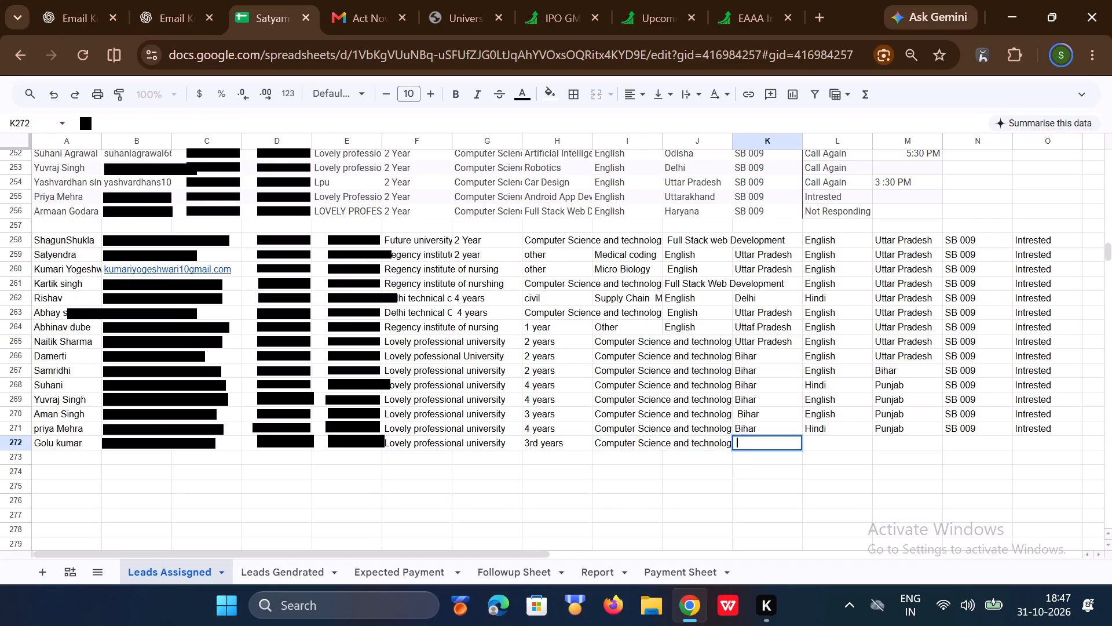
{"action": "key", "text": "shift+b"}
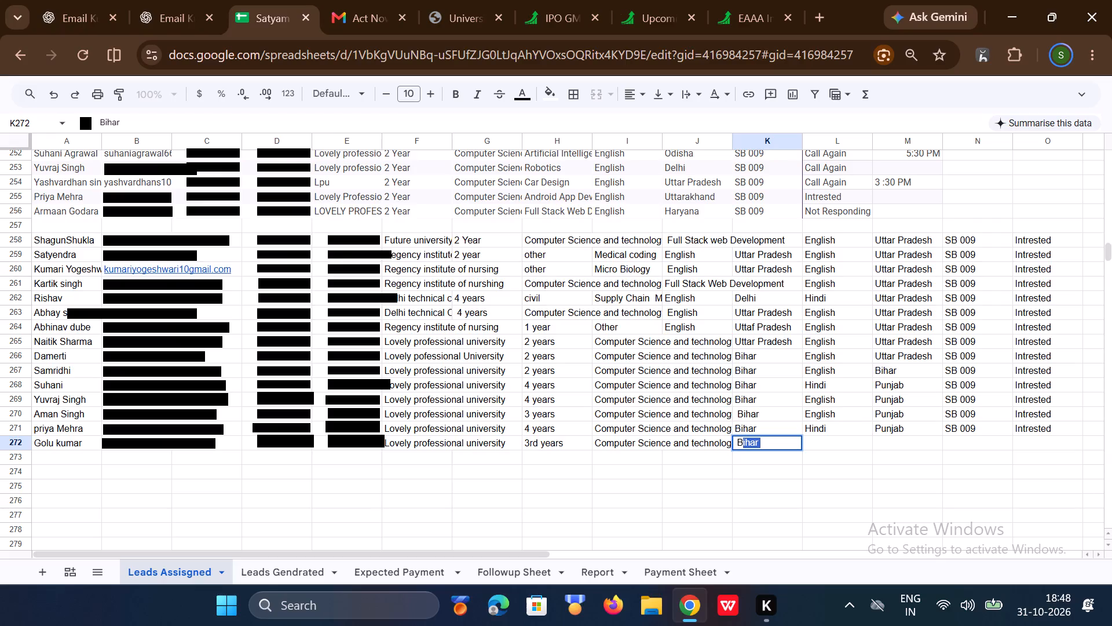
{"action": "type", "text": "ihar"}
Enter "Hindi" as the language in cell L272 of the new lead's row.
{"action": "triple_click", "coordinate": [838, 448]}
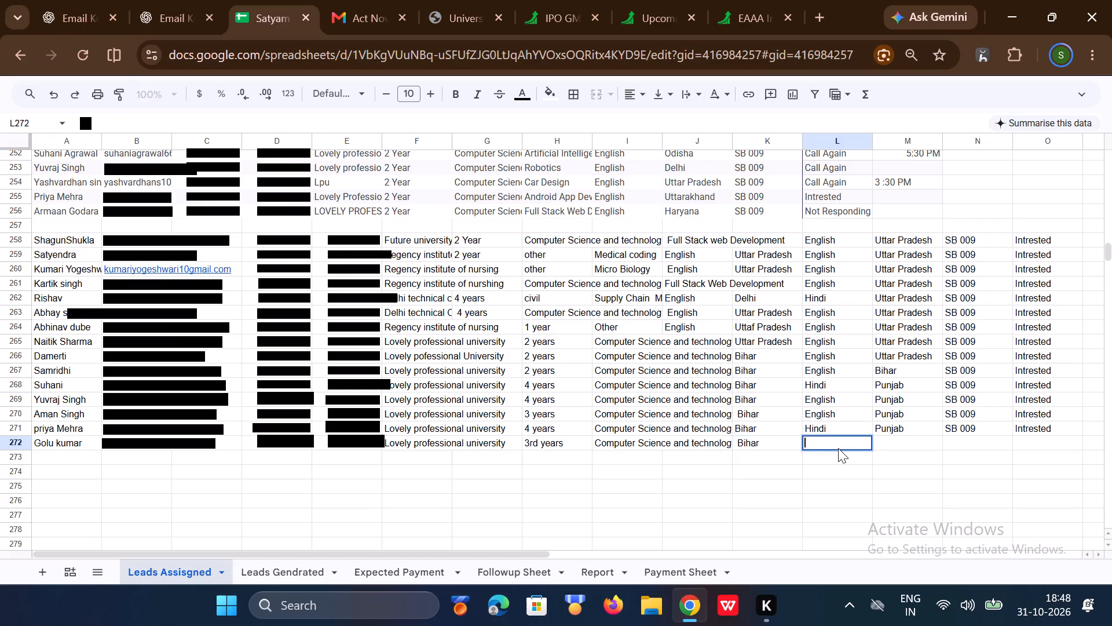
{"action": "left_click", "coordinate": [838, 448]}
{"action": "double_click", "coordinate": [831, 449]}
{"action": "double_click", "coordinate": [842, 407]}
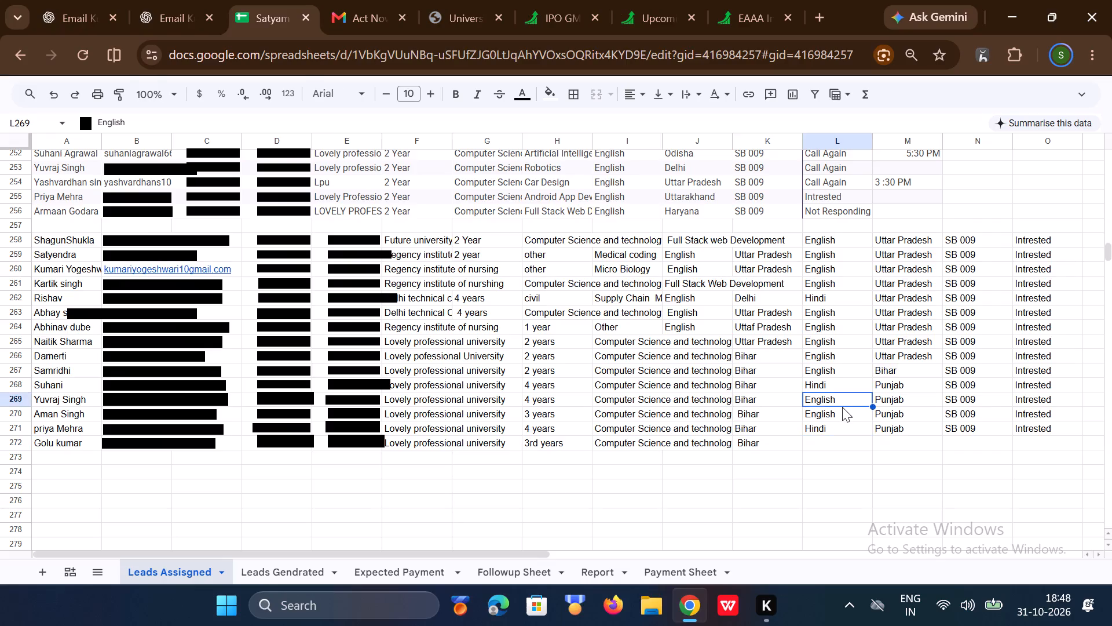
{"action": "double_click", "coordinate": [832, 436]}
{"action": "double_click", "coordinate": [832, 441]}
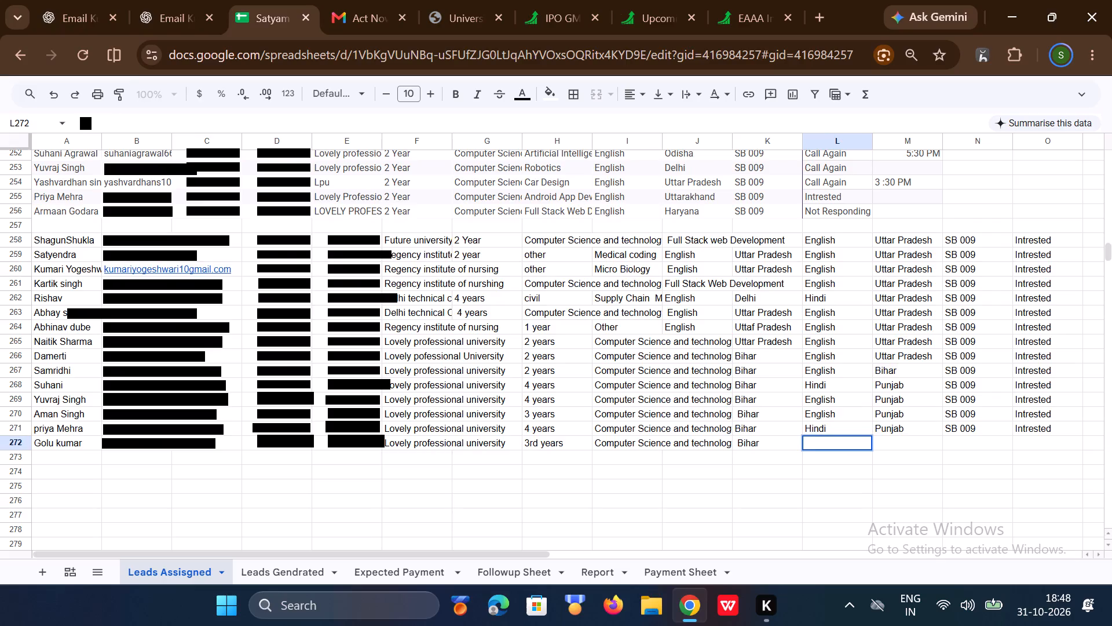
{"action": "key", "text": "shift+d"}
{"action": "key", "text": "BackSpace"}
{"action": "key", "text": "shift+h"}
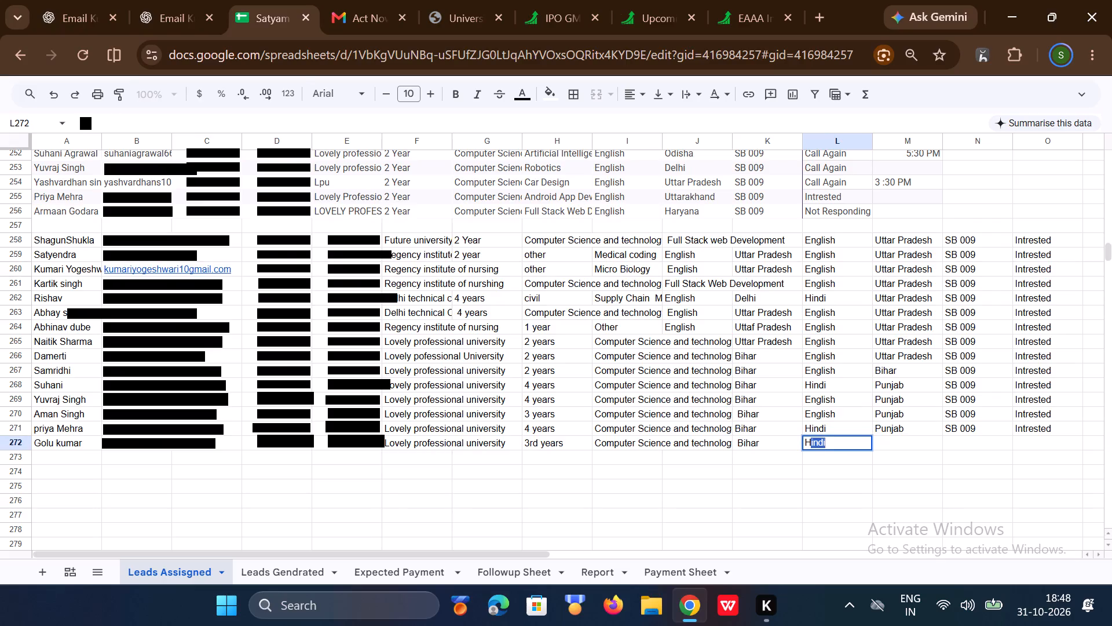
{"action": "type", "text": "indi"}
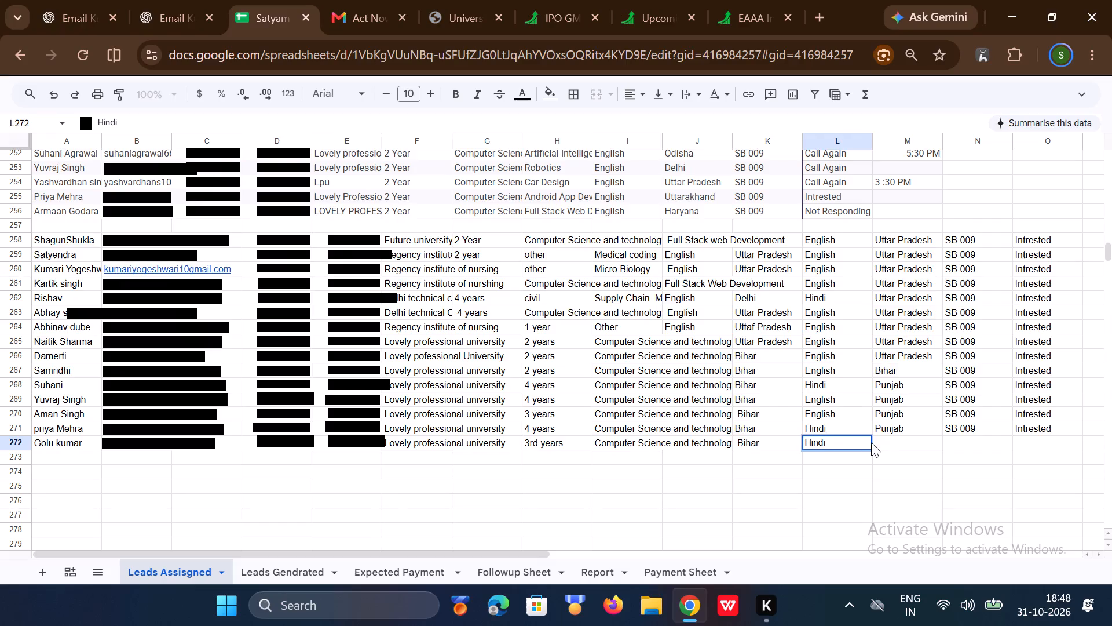
Enter "Punjab" in cell M272 of the new lead's row.
{"action": "double_click", "coordinate": [887, 445]}
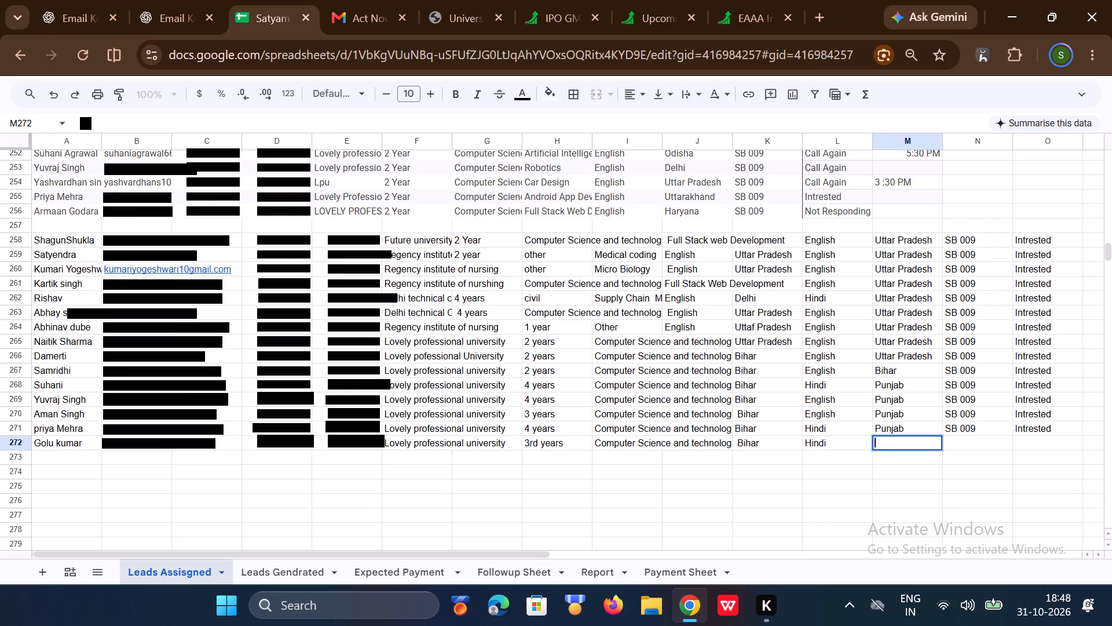
{"action": "left_click", "coordinate": [911, 443]}
{"action": "key", "text": "shift+p"}
{"action": "type", "text": "unjab"}
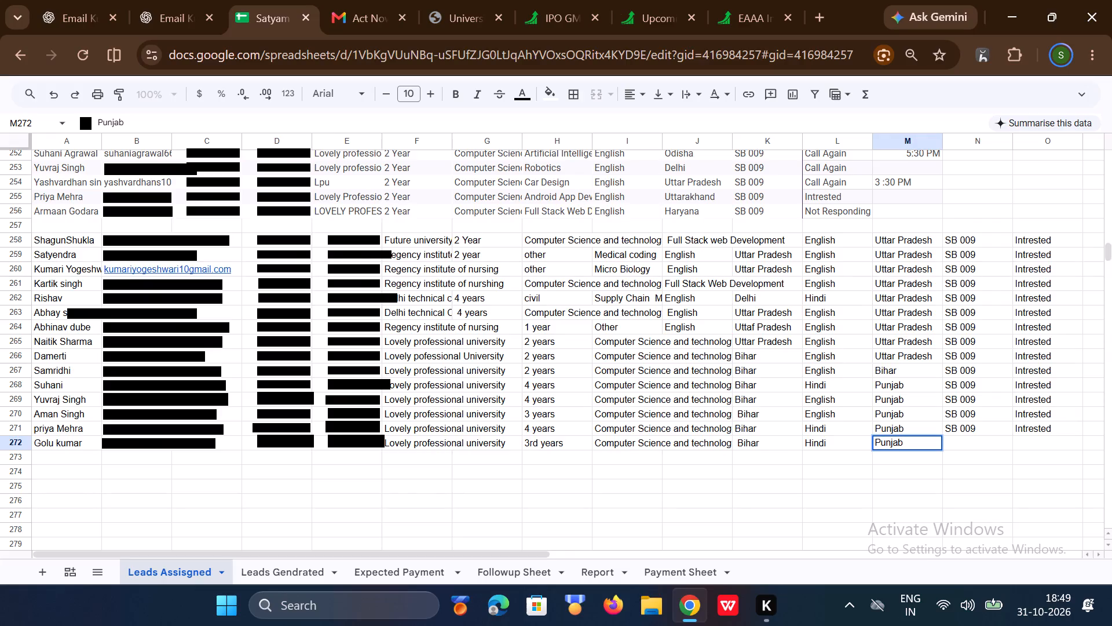
{"action": "key", "text": "space"}
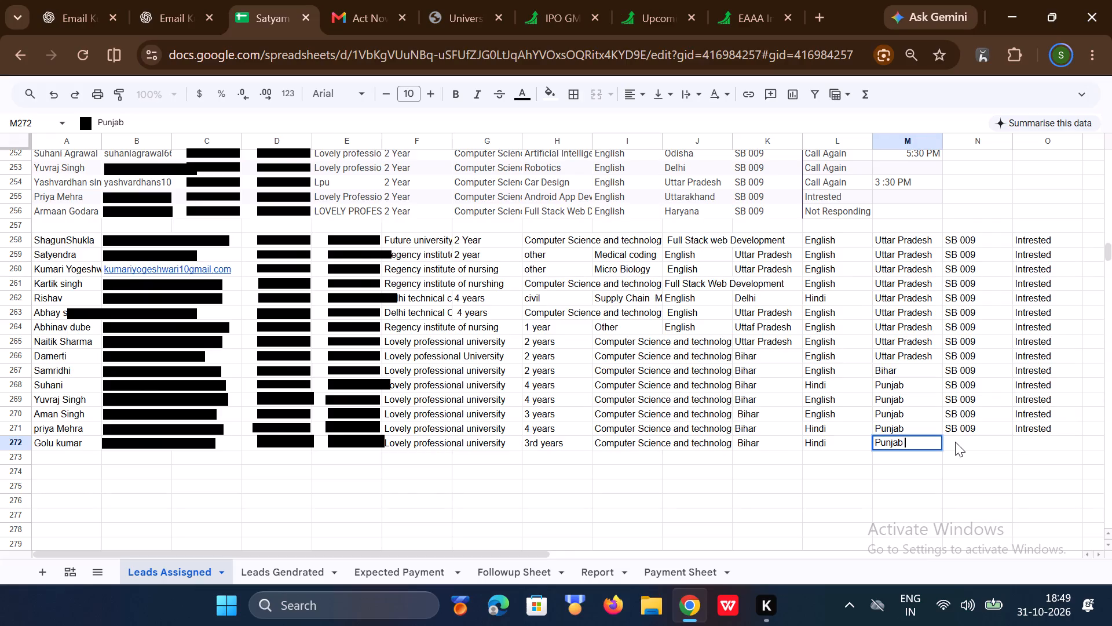
Enter the code "SB 009" in cell N272 of the new lead's row.
{"action": "double_click", "coordinate": [955, 442]}
{"action": "double_click", "coordinate": [955, 442]}
{"action": "left_click", "coordinate": [955, 442]}
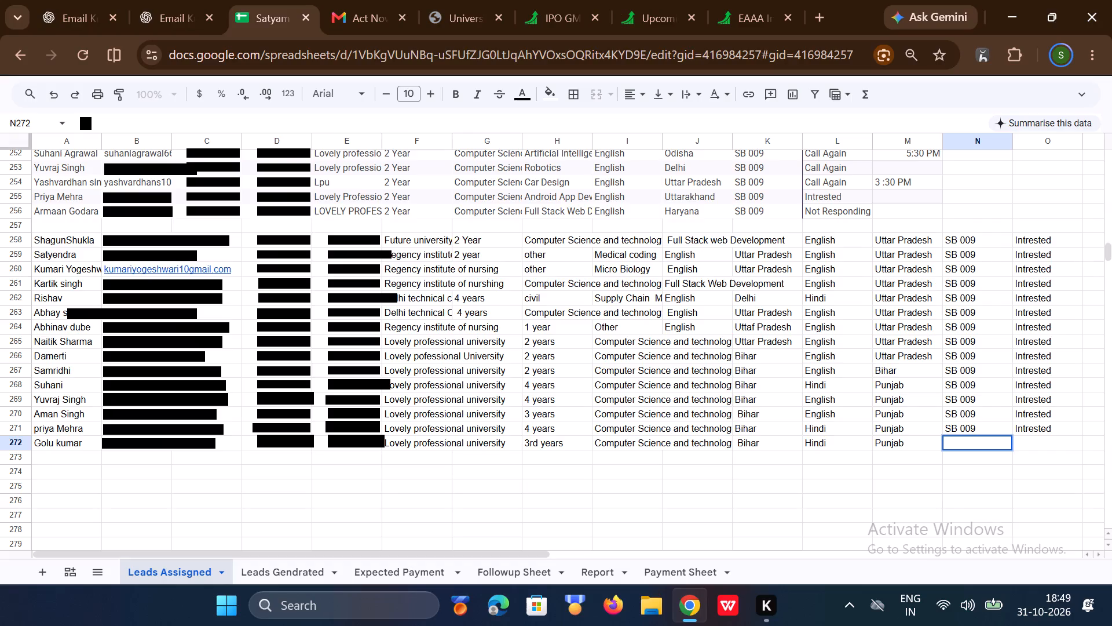
{"action": "key", "text": "shift+s"}
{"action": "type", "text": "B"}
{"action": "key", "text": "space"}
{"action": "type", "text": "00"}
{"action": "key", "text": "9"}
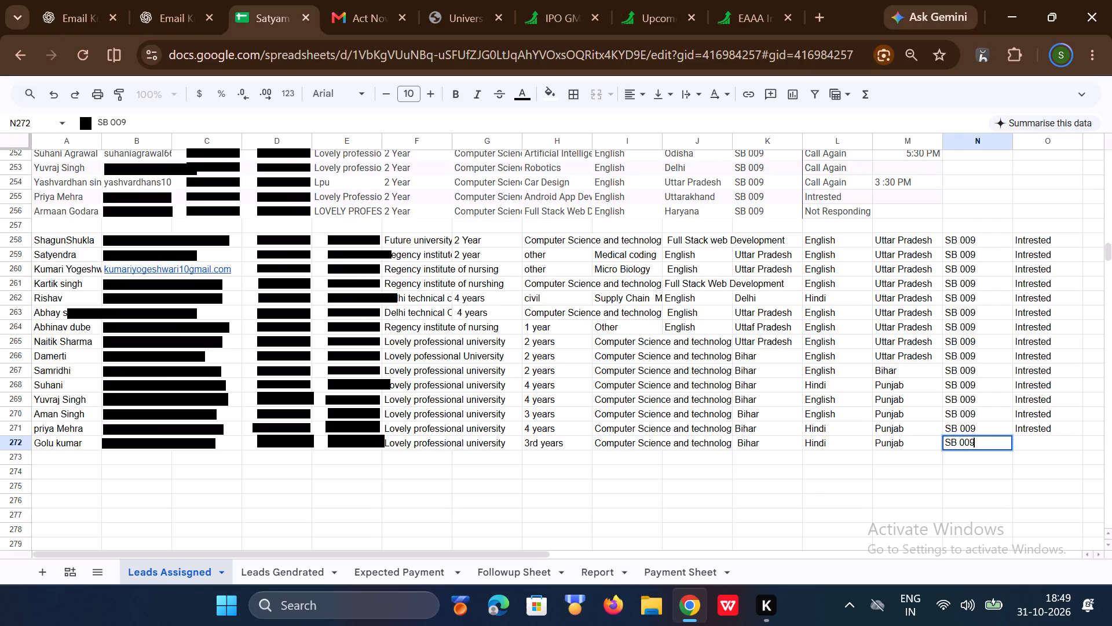
Enter the status "Intrested" in cell O272 of the new lead's row.
{"action": "triple_click", "coordinate": [1033, 445]}
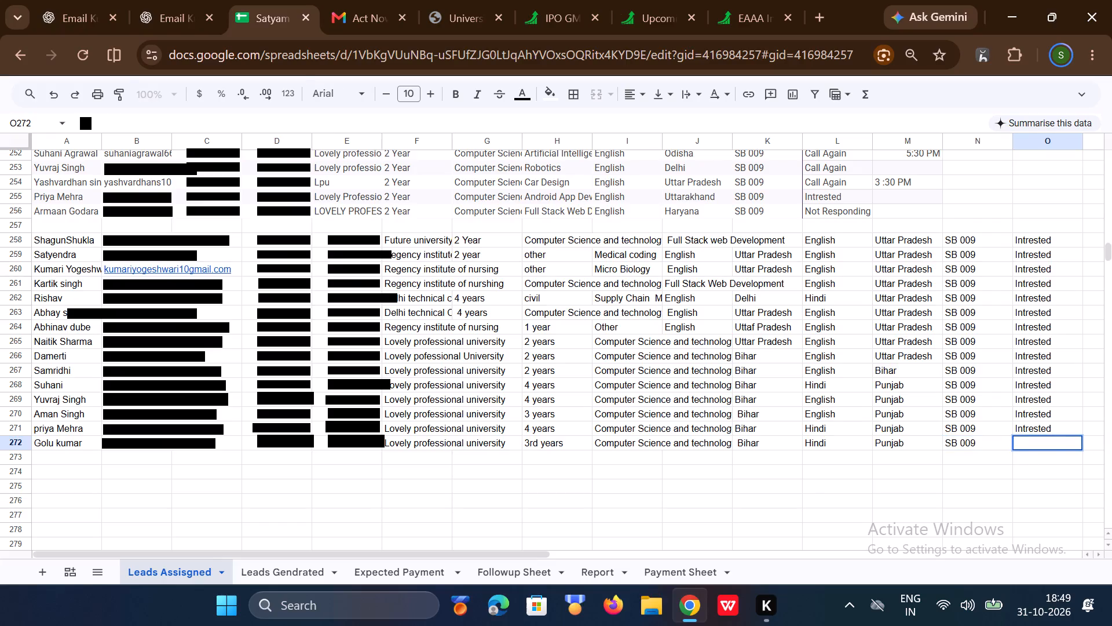
{"action": "key", "text": "shift+i"}
{"action": "type", "text": "ntre"}
{"action": "type", "text": "ted"}
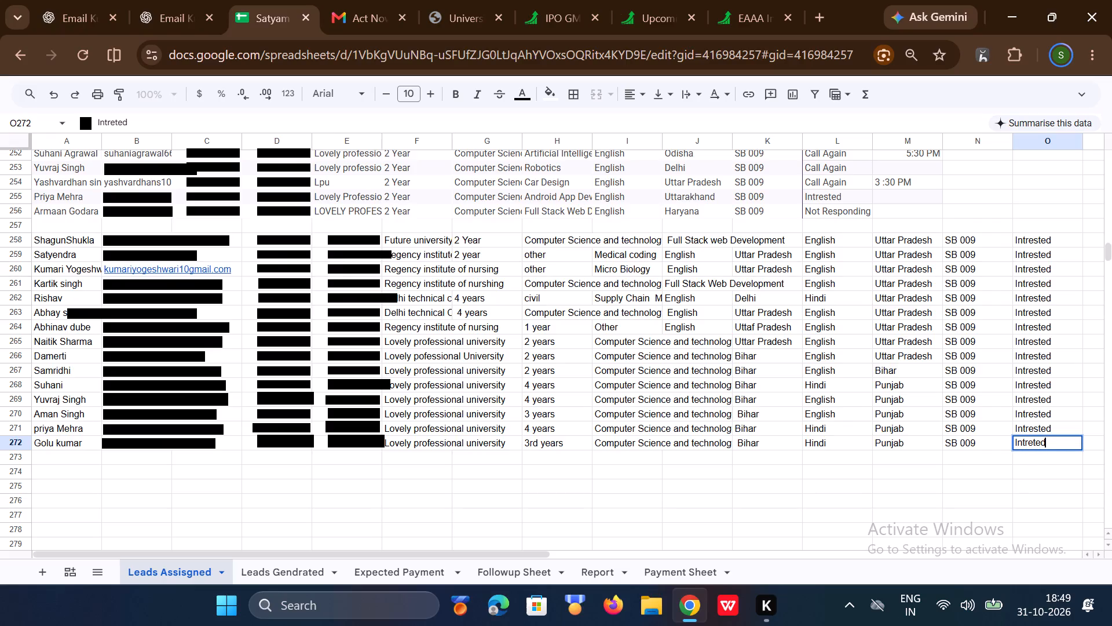
{"action": "left_click", "coordinate": [1031, 446]}
{"action": "key", "text": "s"}
{"action": "left_click", "coordinate": [900, 487]}
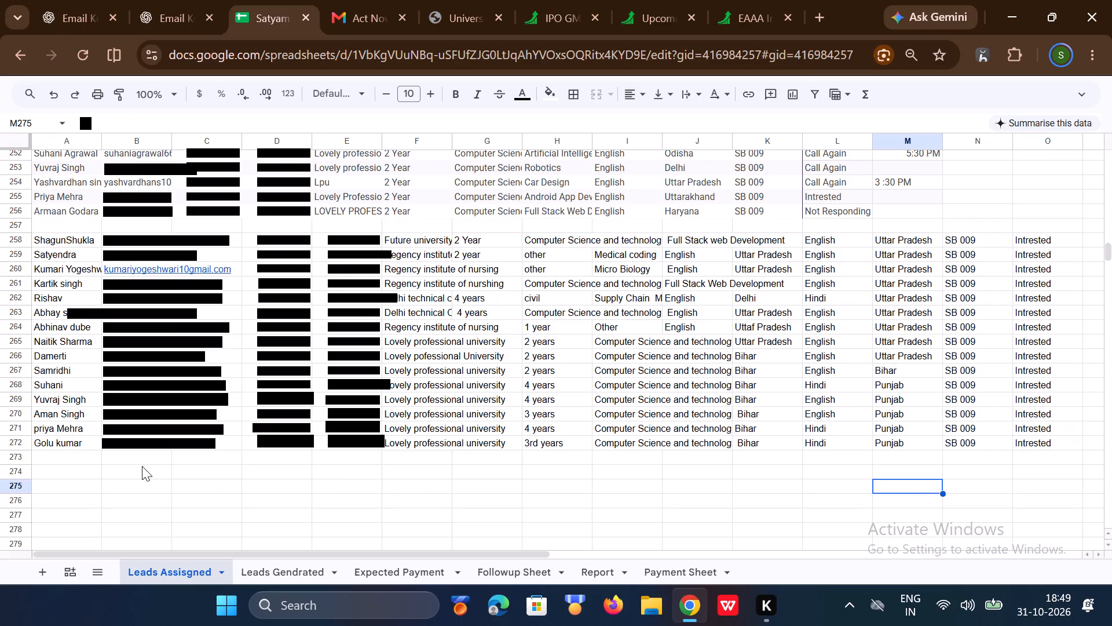
Select cell A273, the first cell of the empty row below the last lead, for a new lead entry.
{"action": "scroll", "coordinate": [142, 466], "scroll_direction": "right", "scroll_amount": 1}
{"action": "left_click", "coordinate": [51, 460]}
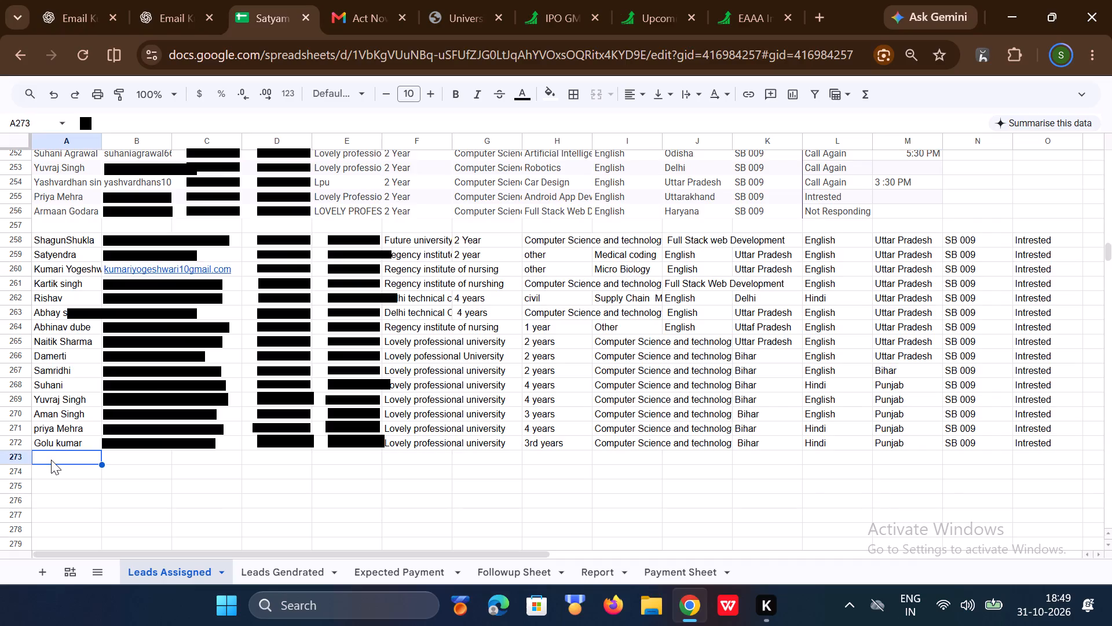
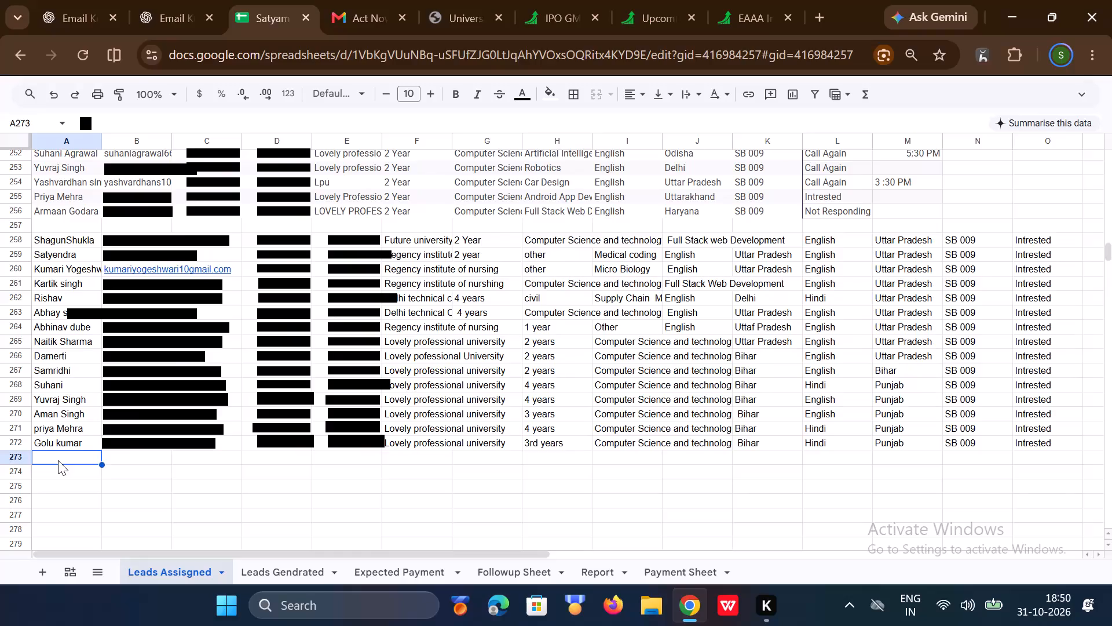
Enter the new lead's full name in cell A273, directly below the last lead in the list.
{"action": "double_click", "coordinate": [58, 460]}
{"action": "left_click", "coordinate": [58, 460]}
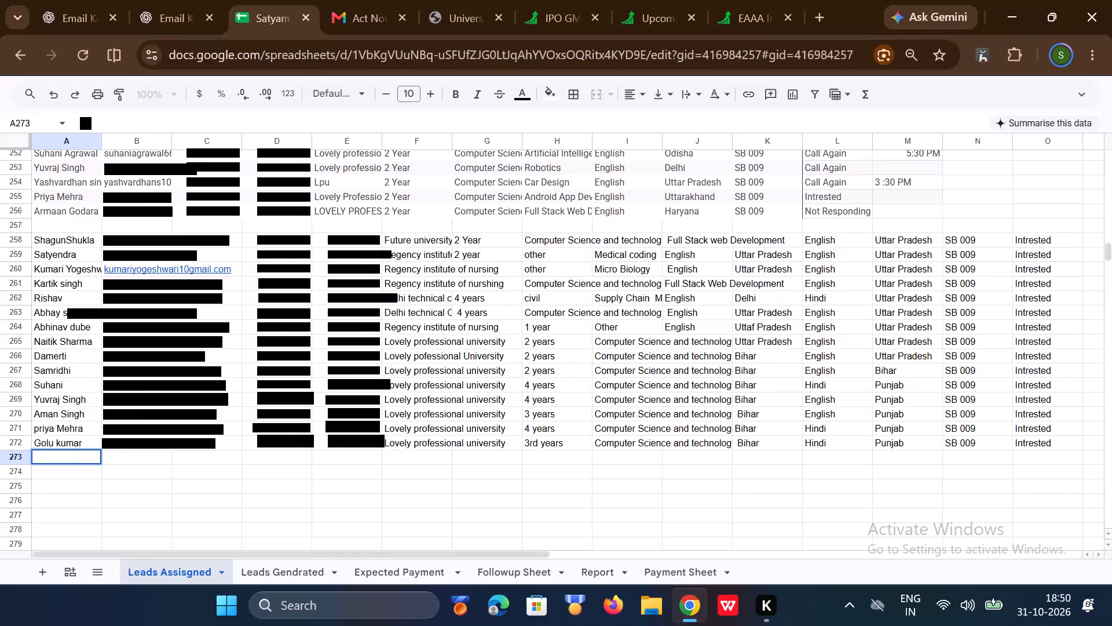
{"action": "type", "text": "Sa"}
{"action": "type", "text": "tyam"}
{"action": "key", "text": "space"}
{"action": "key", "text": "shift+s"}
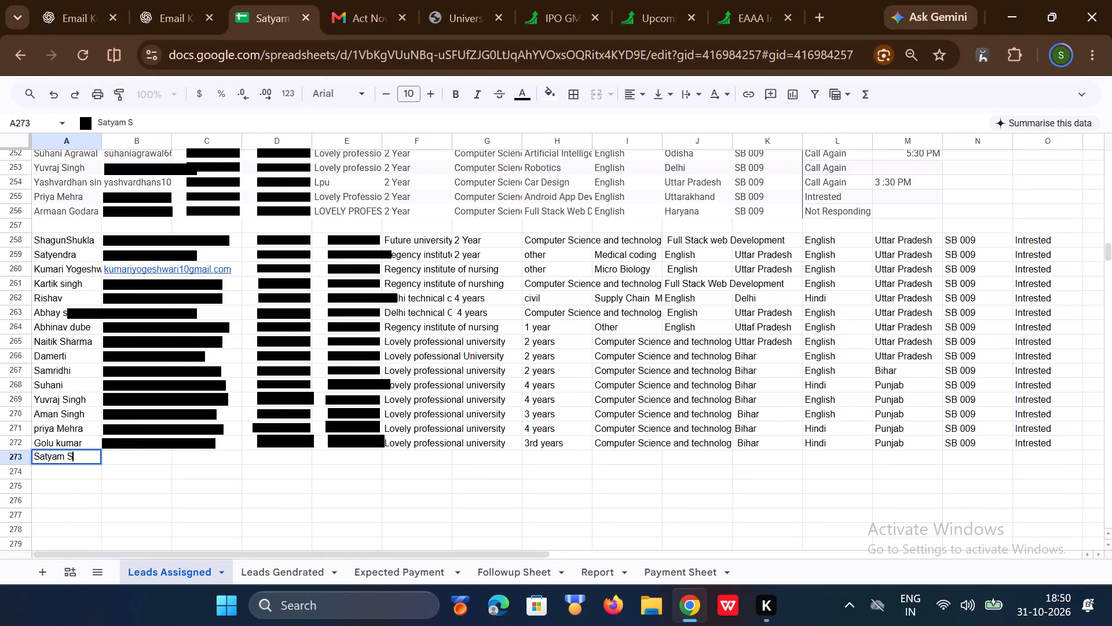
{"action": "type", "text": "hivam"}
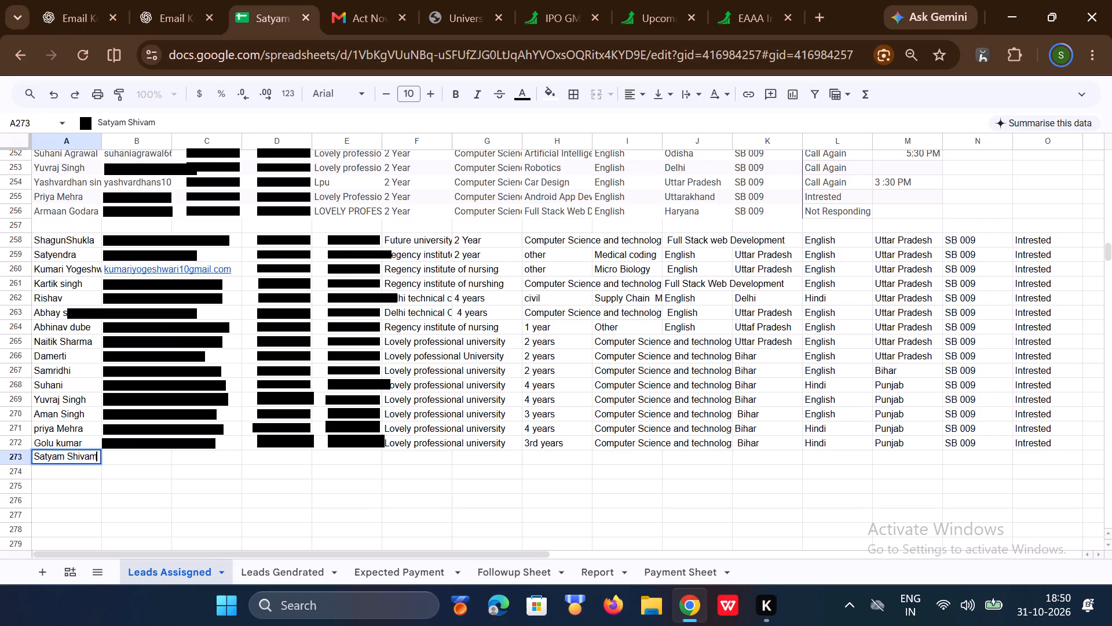
Open cell B273, beside the new lead's name, for the e-mail address entry.
{"action": "double_click", "coordinate": [115, 452]}
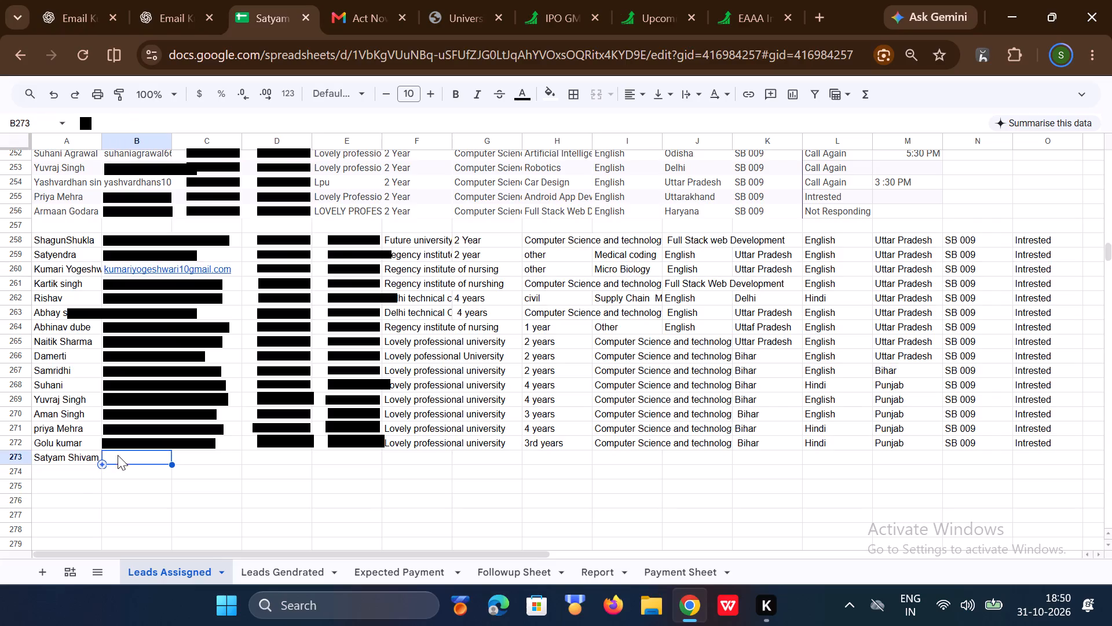
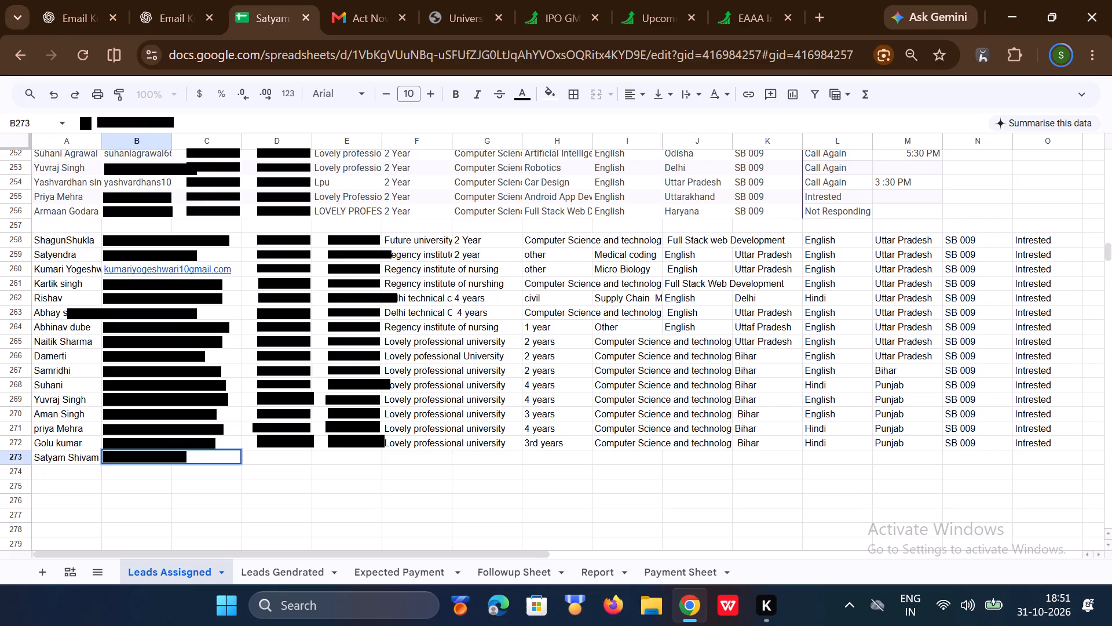
Enter the new lead's e-mail address in cell B273, correcting its digits before the domain.
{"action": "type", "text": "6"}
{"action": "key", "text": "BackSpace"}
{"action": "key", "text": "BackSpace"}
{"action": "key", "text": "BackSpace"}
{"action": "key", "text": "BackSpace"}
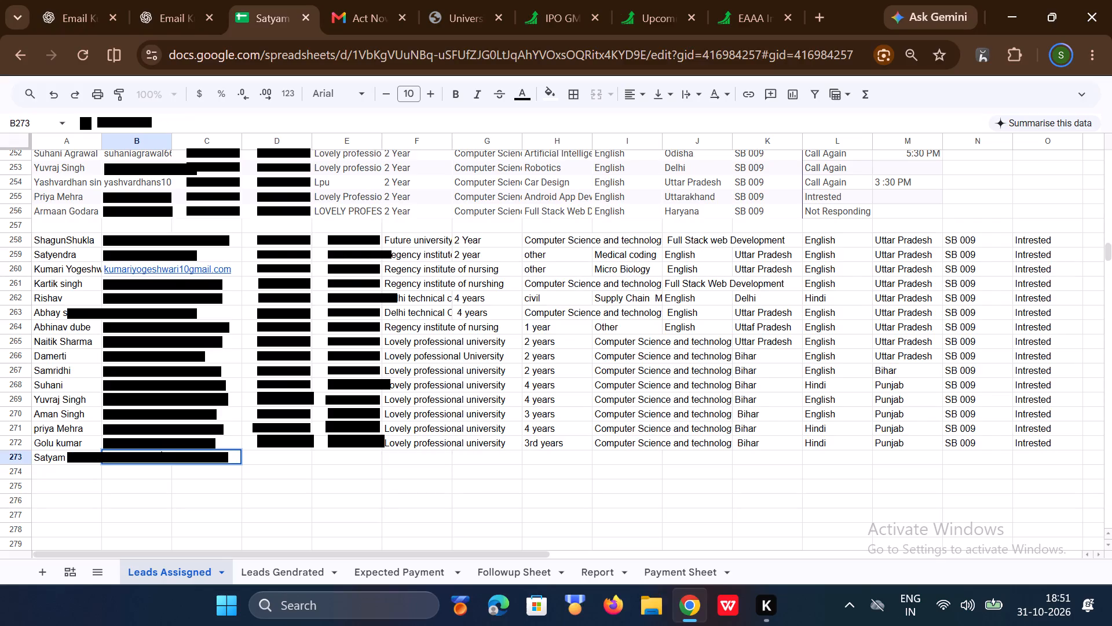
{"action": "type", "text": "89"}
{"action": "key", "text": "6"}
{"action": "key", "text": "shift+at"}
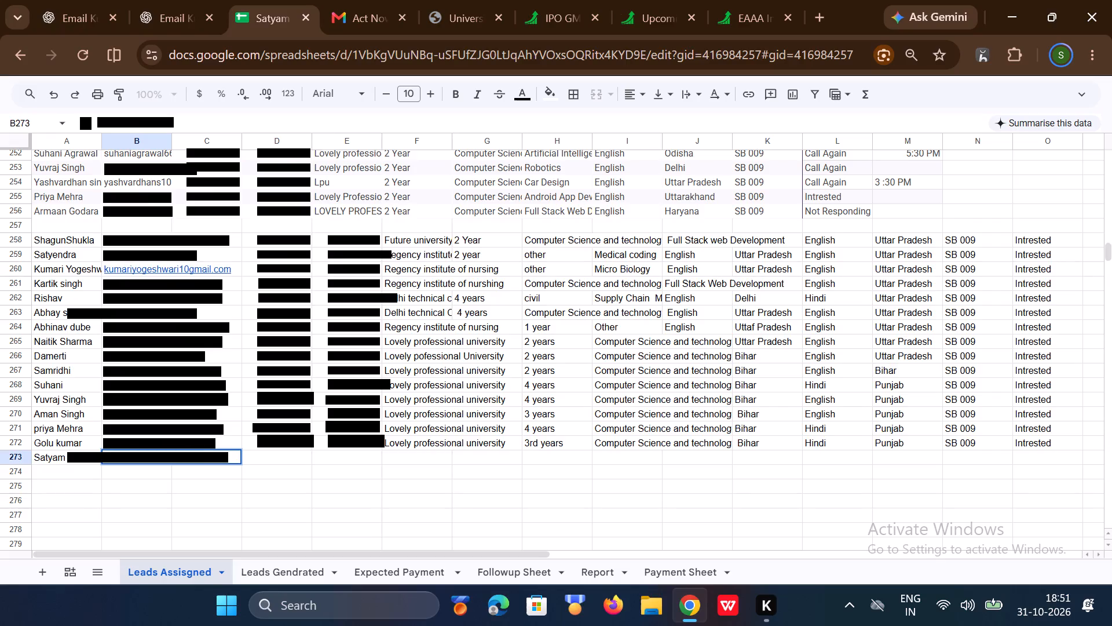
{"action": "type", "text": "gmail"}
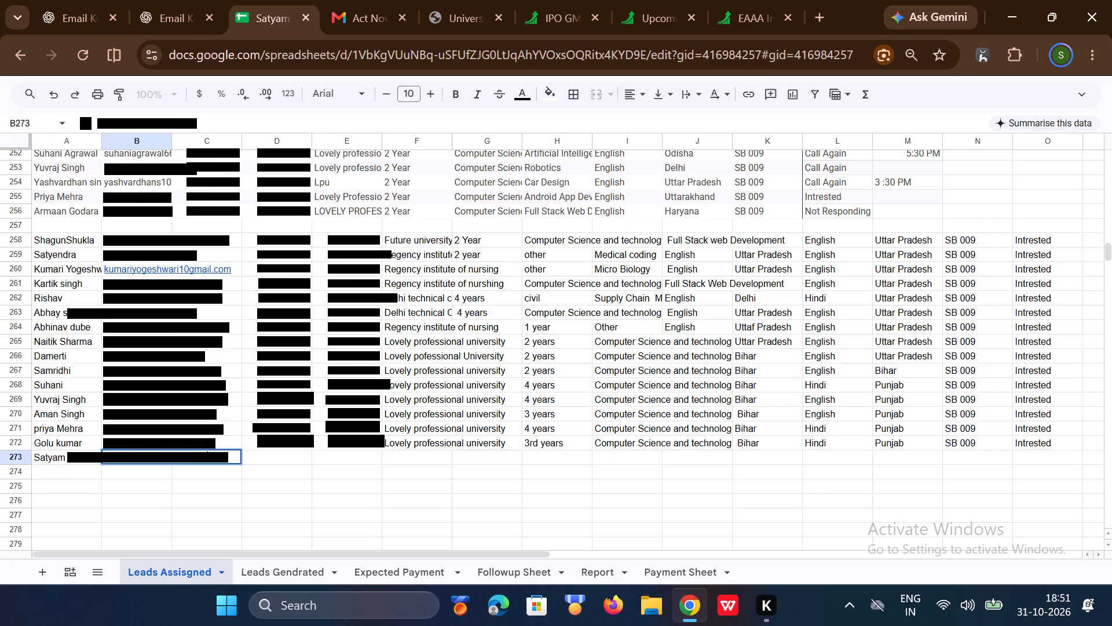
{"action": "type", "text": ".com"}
Open cell D273 in the new lead's row for entering the next contact detail.
{"action": "double_click", "coordinate": [276, 457]}
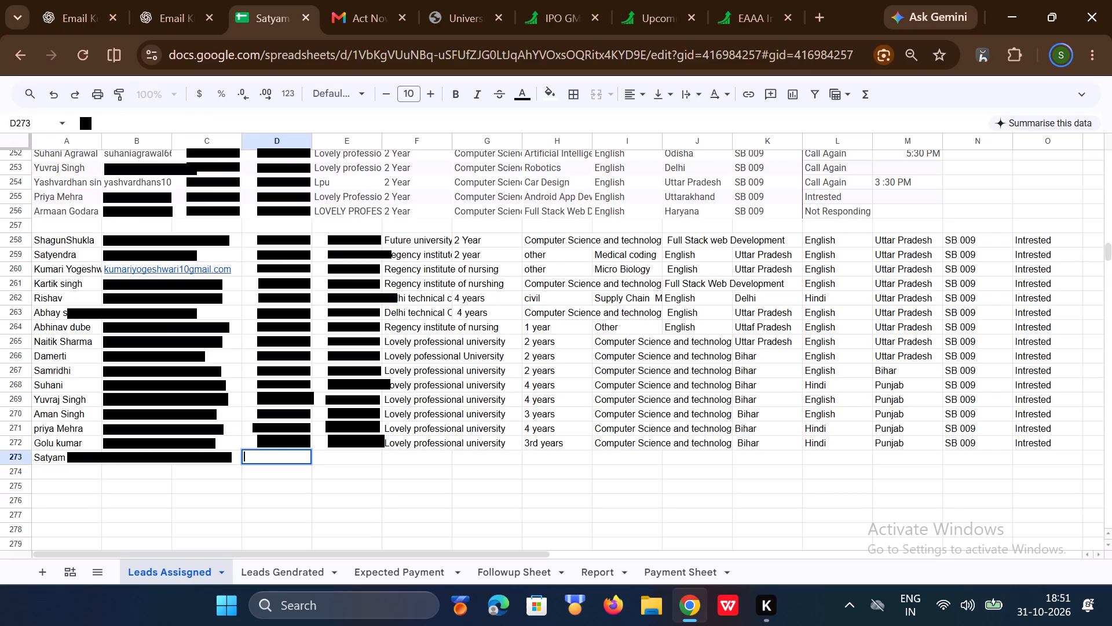
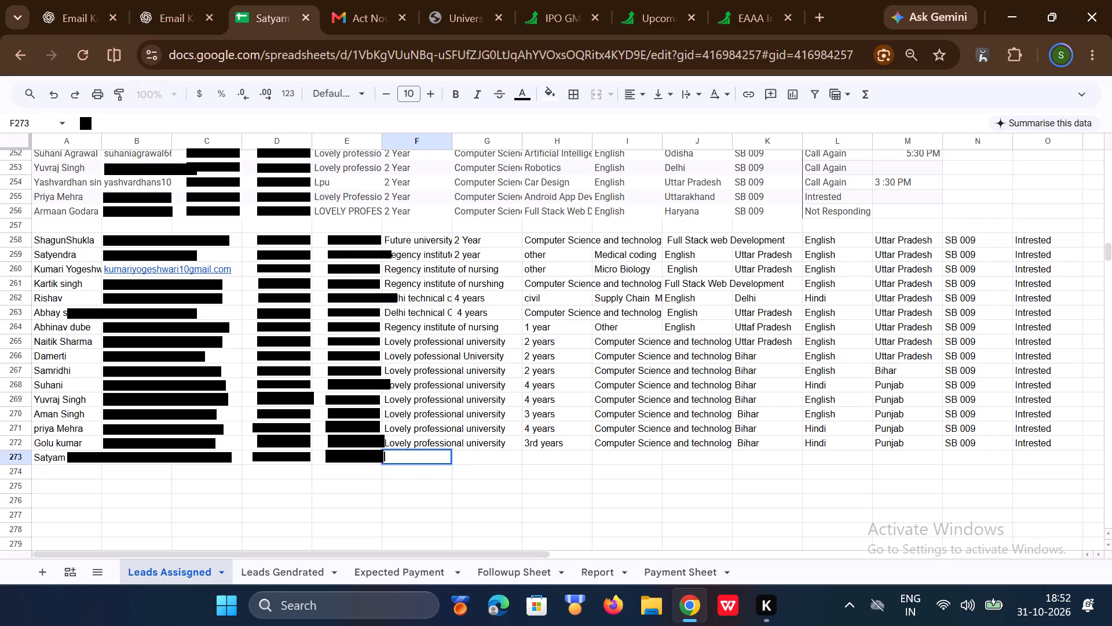
Enter "Lovely professional university" as the new lead's college in cell F273.
{"action": "type", "text": "Lo"}
{"action": "key", "text": "v"}
{"action": "key", "text": "e"}
{"action": "type", "text": "ly"}
{"action": "key", "text": "space"}
{"action": "type", "text": "pro"}
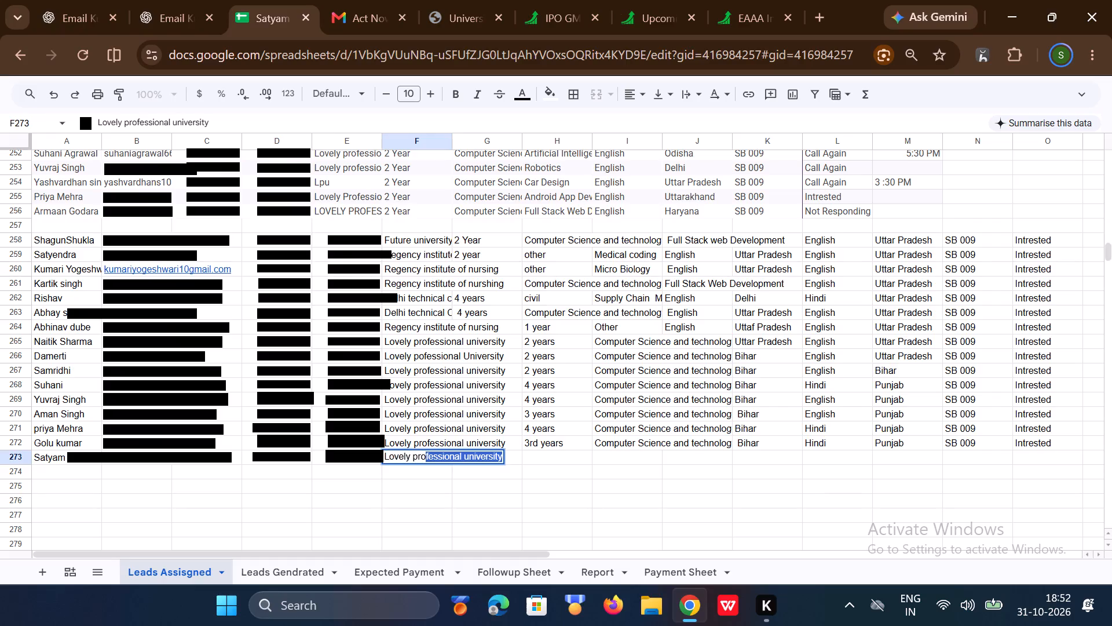
{"action": "type", "text": "fe"}
{"action": "key", "text": "s"}
{"action": "type", "text": "sional"}
{"action": "key", "text": "space"}
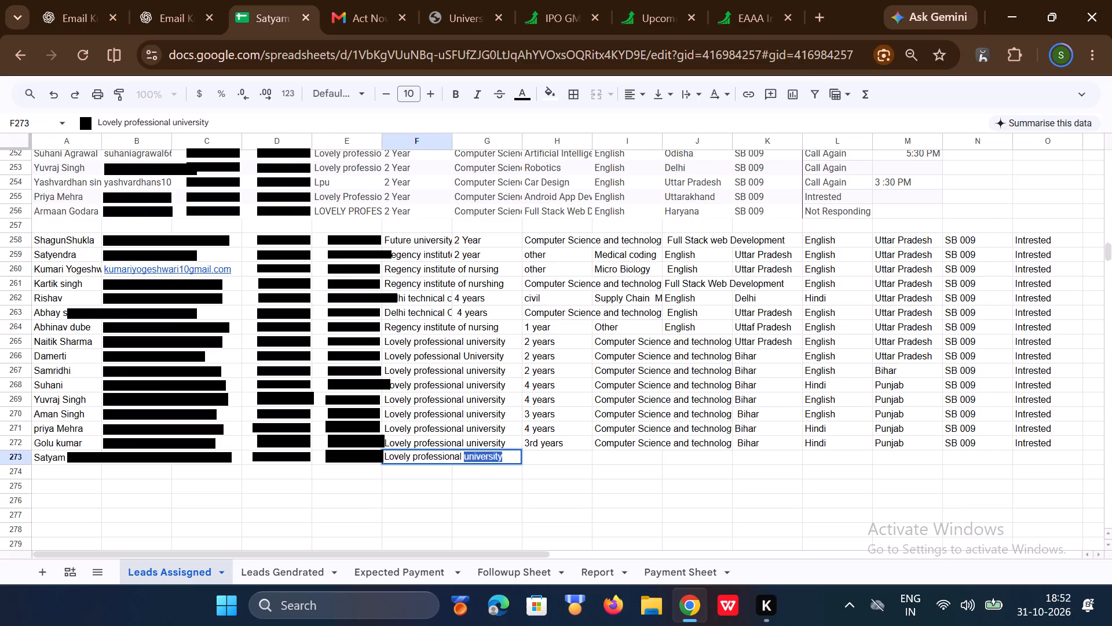
{"action": "type", "text": "uni"}
{"action": "type", "text": "ver"}
{"action": "type", "text": "sity"}
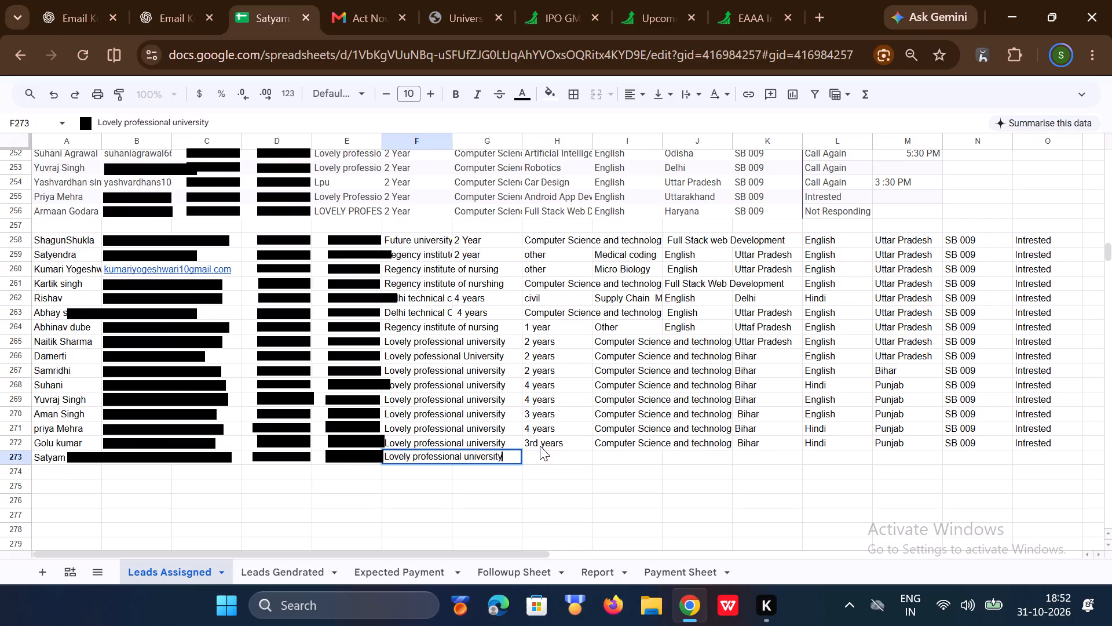
Open cell H273, in the new lead's row, for the year-of-study entry.
{"action": "double_click", "coordinate": [542, 459]}
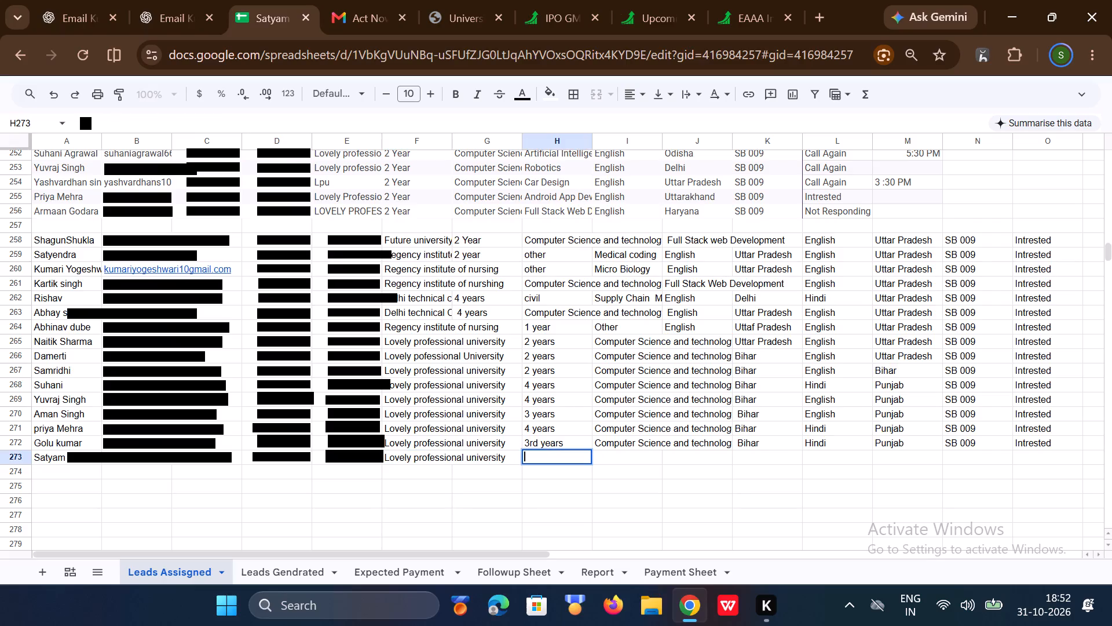
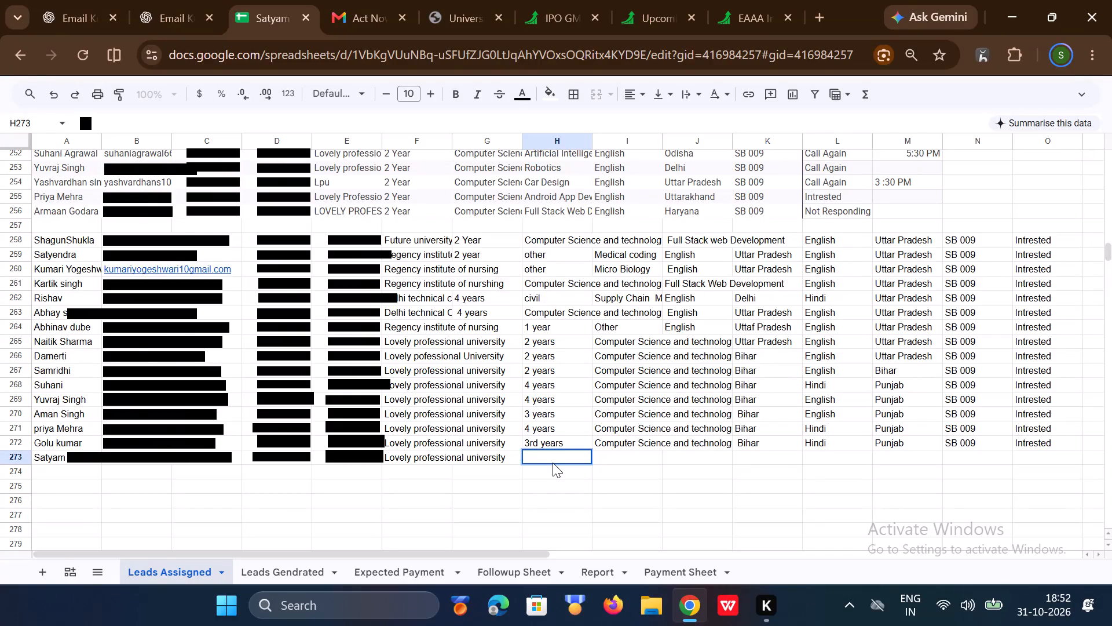
Enter "4 year" as the new lead's year of study in cell H273.
{"action": "key", "text": "shift+dollar"}
{"action": "key", "text": "BackSpace"}
{"action": "type", "text": "4"}
{"action": "key", "text": "space"}
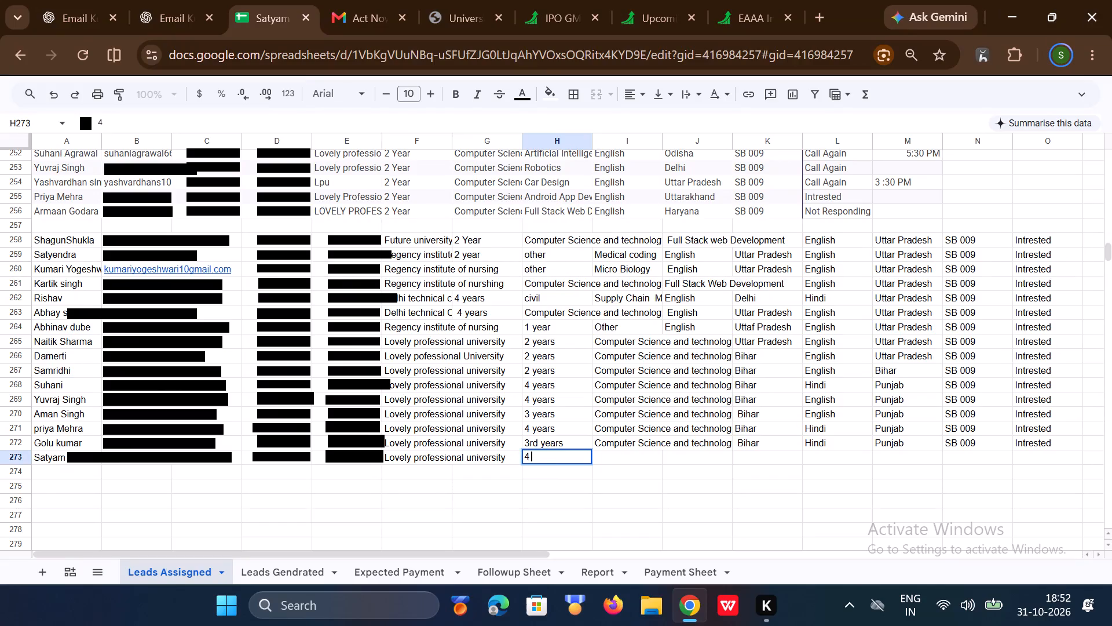
{"action": "type", "text": "th"}
{"action": "key", "text": "BackSpace"}
{"action": "key", "text": "BackSpace"}
{"action": "key", "text": "BackSpace"}
{"action": "key", "text": "space"}
{"action": "type", "text": "year"}
{"action": "type", "text": "s\\"}
{"action": "key", "text": "BackSpace"}
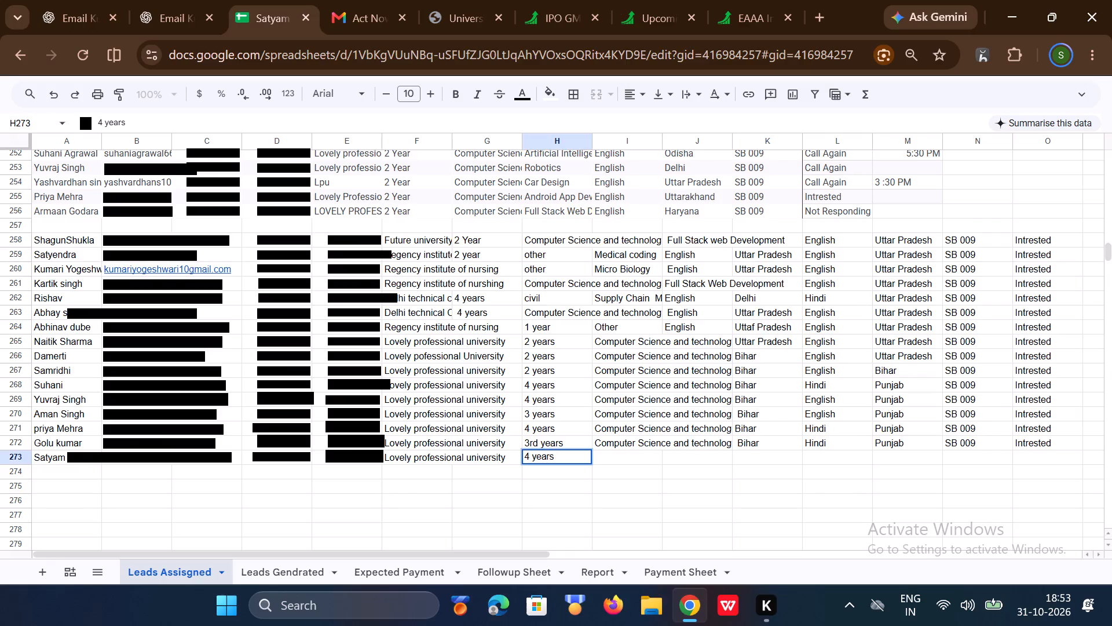
{"action": "key", "text": "BackSpace"}
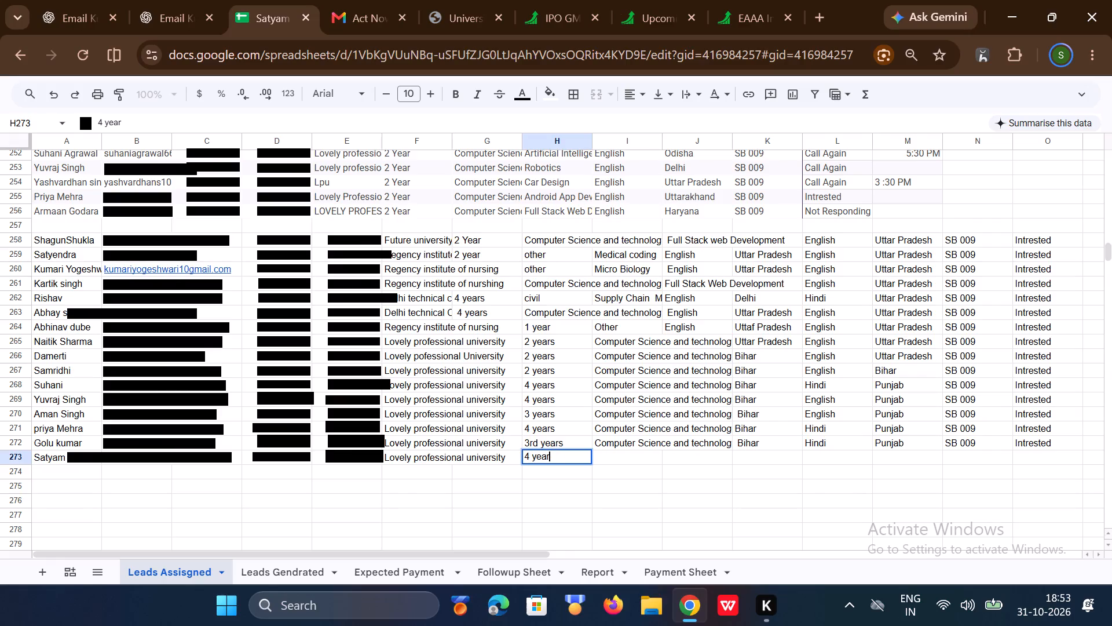
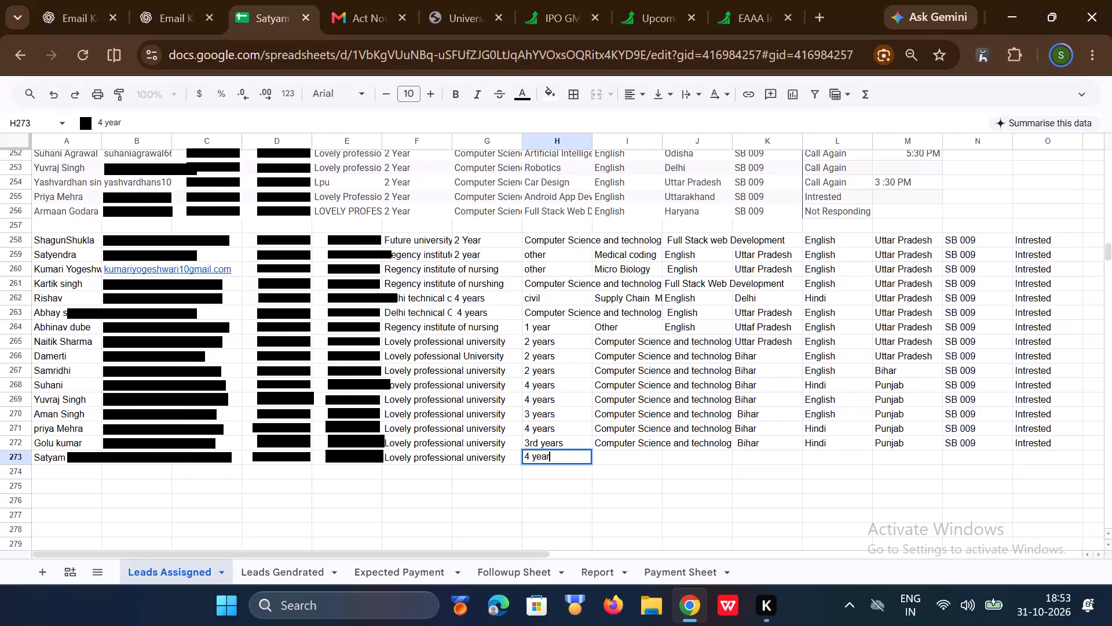
Complete the new lead's year of study in cell H273 so it reads "4 years".
{"action": "key", "text": "s"}
Enter "Computer Science and technology" as the new lead's field of study in cell I273.
{"action": "double_click", "coordinate": [634, 453]}
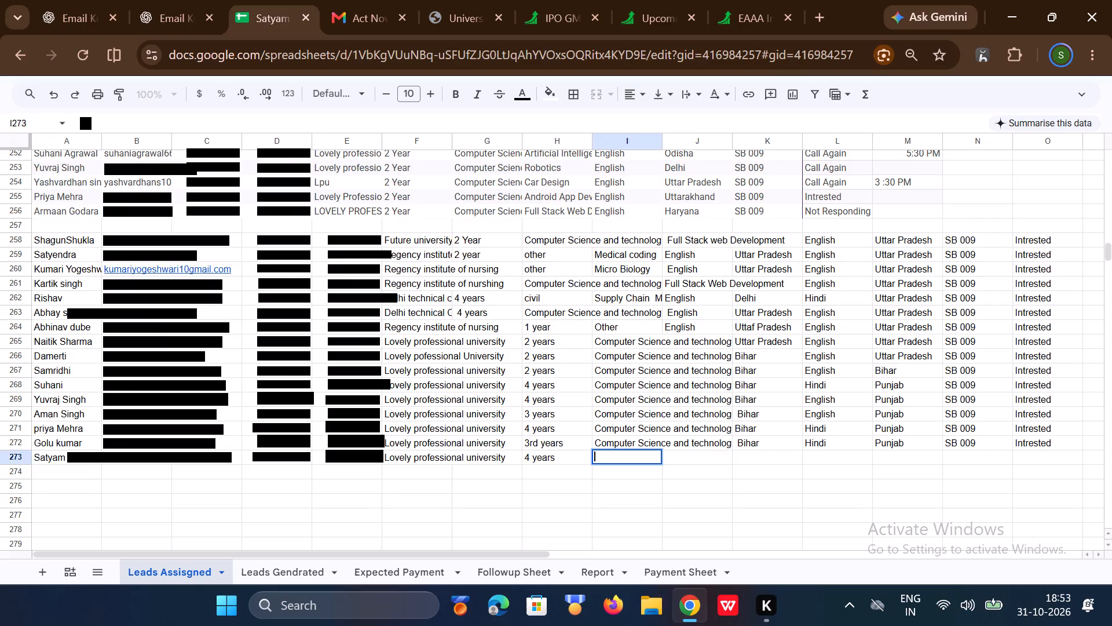
{"action": "triple_click", "coordinate": [634, 453]}
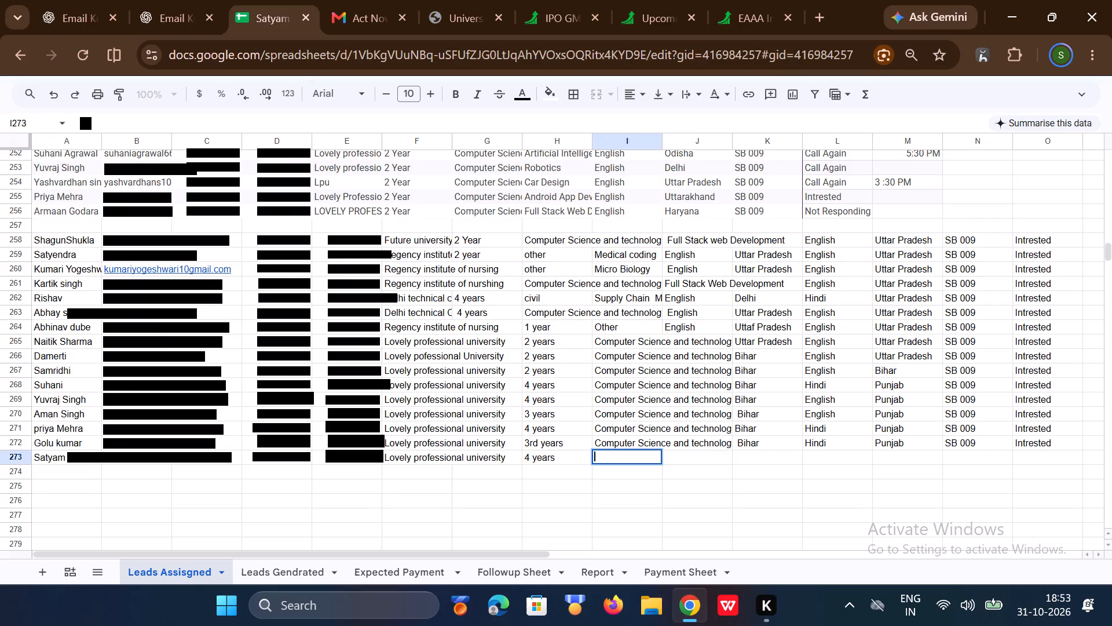
{"action": "double_click", "coordinate": [634, 453]}
{"action": "key", "text": "shift+c"}
{"action": "key", "text": "o"}
{"action": "type", "text": "mputer"}
{"action": "key", "text": "space"}
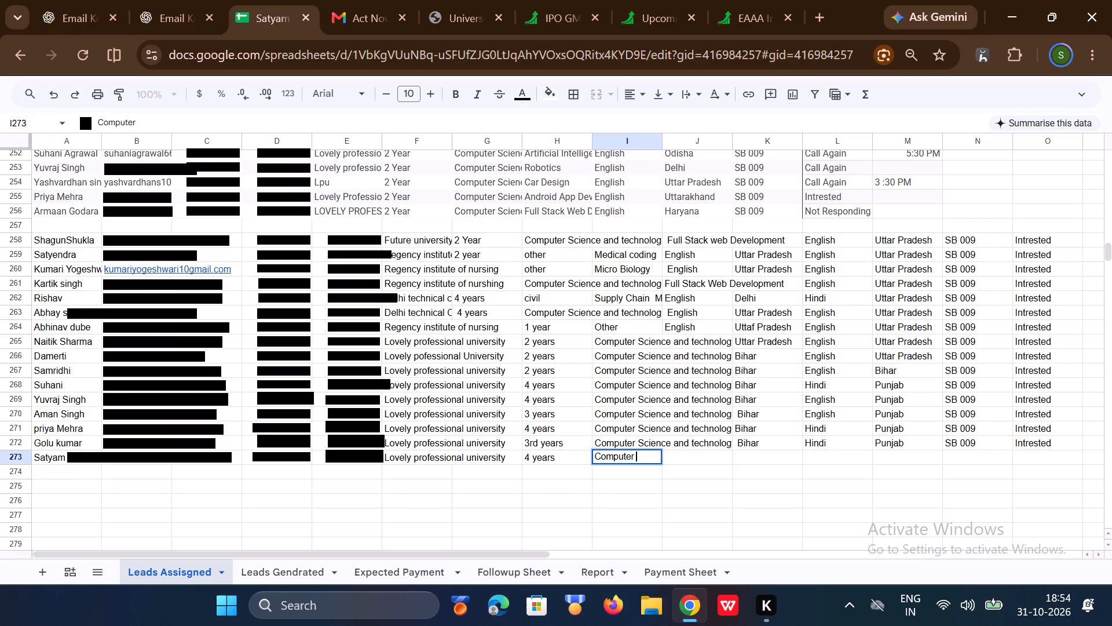
{"action": "type", "text": "Scie"}
{"action": "type", "text": "nce"}
{"action": "key", "text": "space"}
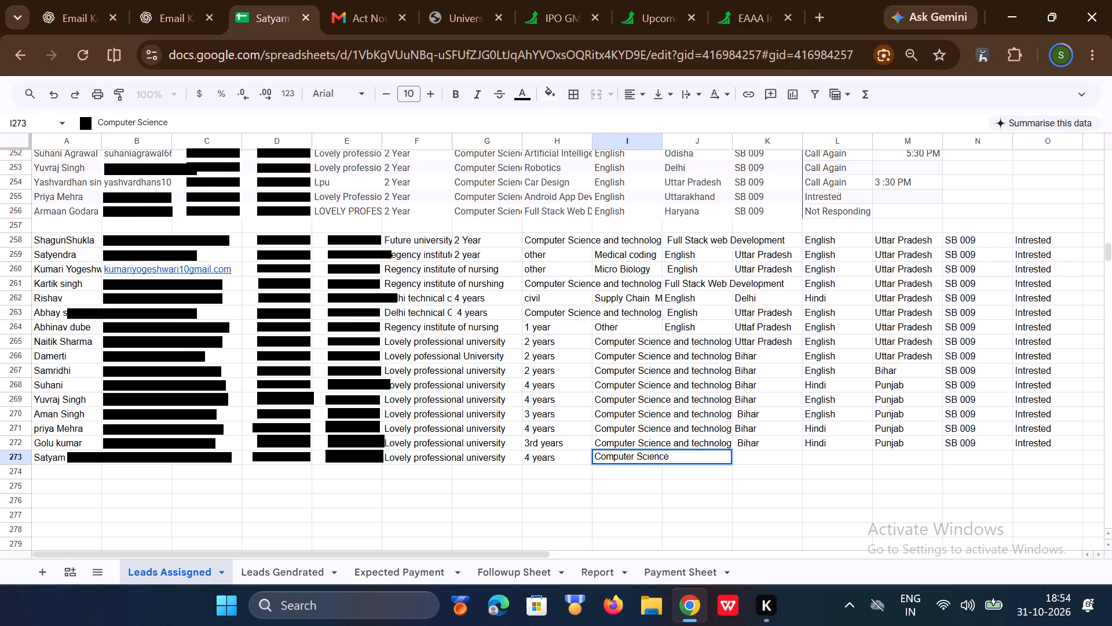
{"action": "type", "text": "an"}
{"action": "type", "text": "d"}
{"action": "key", "text": "space"}
{"action": "type", "text": "tech"}
{"action": "type", "text": "nology"}
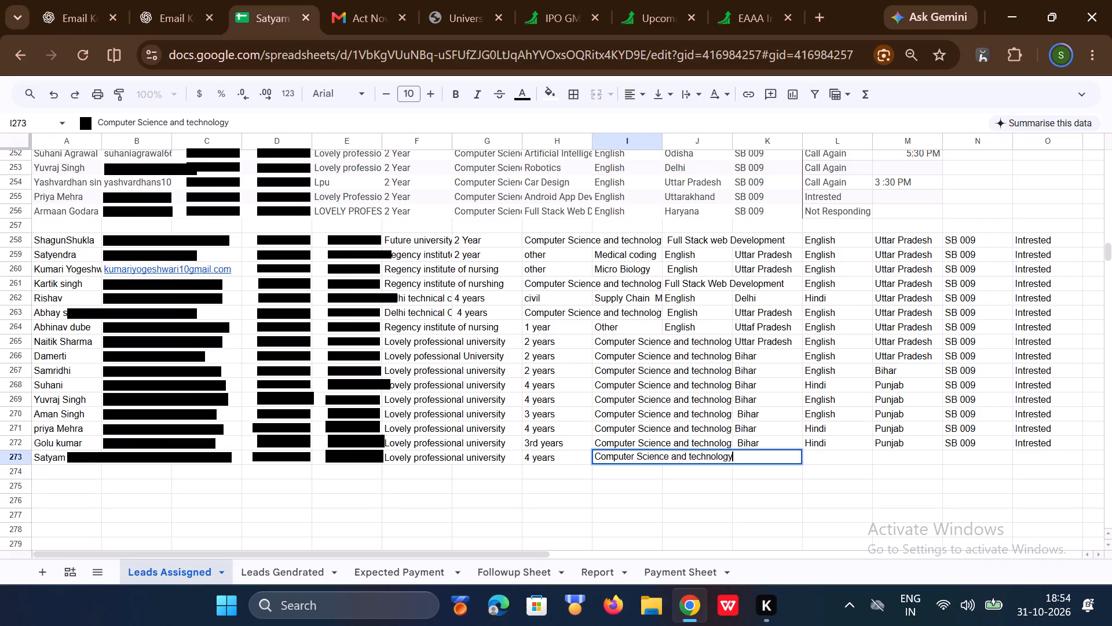
{"action": "key", "text": "space"}
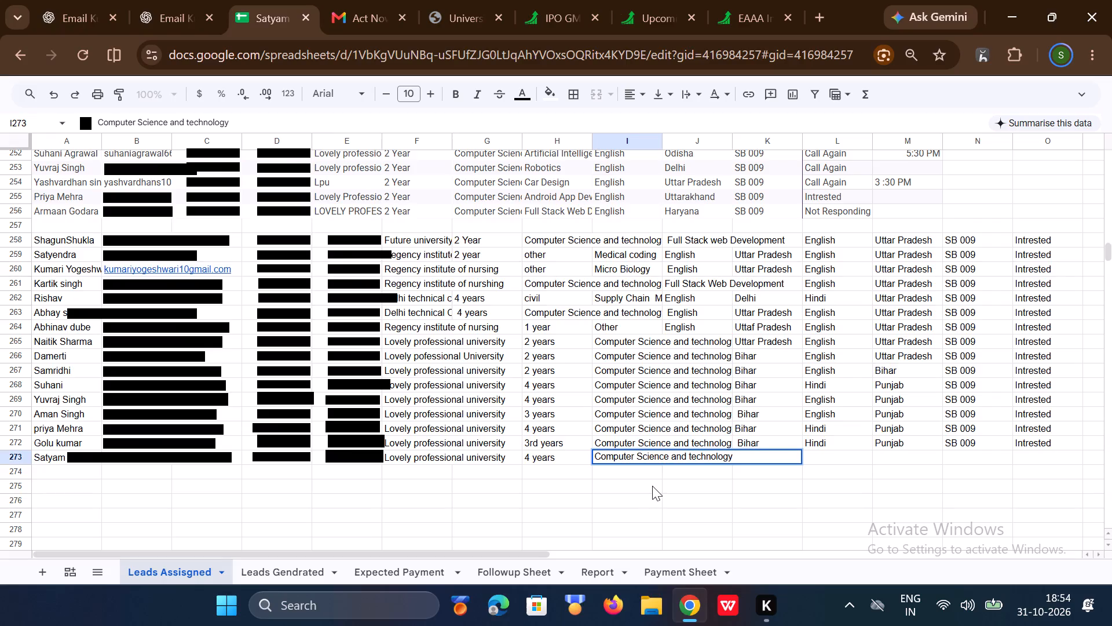
{"action": "left_click", "coordinate": [652, 486]}
Enter "Bihar" as the new lead's state in cell K273.
{"action": "double_click", "coordinate": [771, 460]}
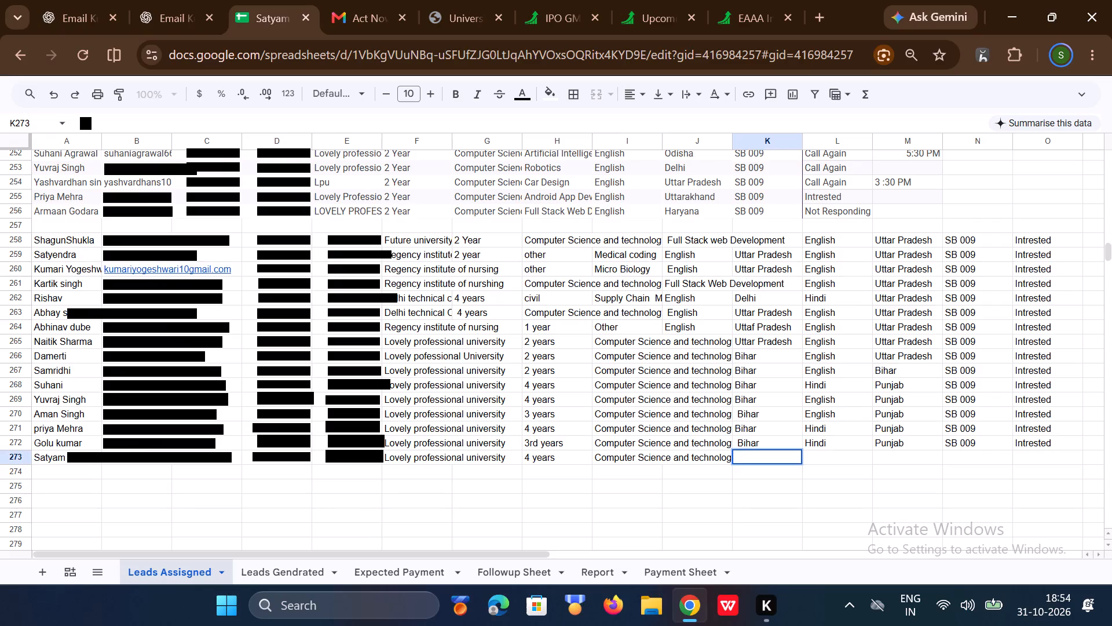
{"action": "key", "text": "space"}
{"action": "key", "text": "space"}
{"action": "key", "text": "BackSpace"}
{"action": "key", "text": "shift+b"}
{"action": "key", "text": "i"}
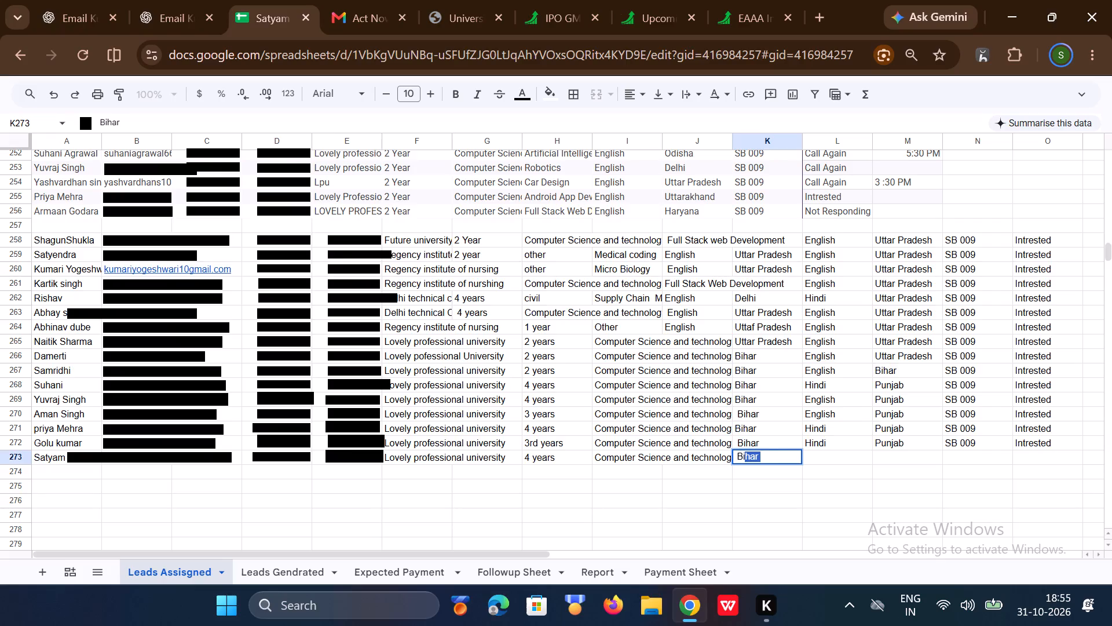
{"action": "key", "text": "h"}
{"action": "type", "text": "ar"}
Enter "Hindi" as the new lead's language in cell L273.
{"action": "double_click", "coordinate": [811, 456]}
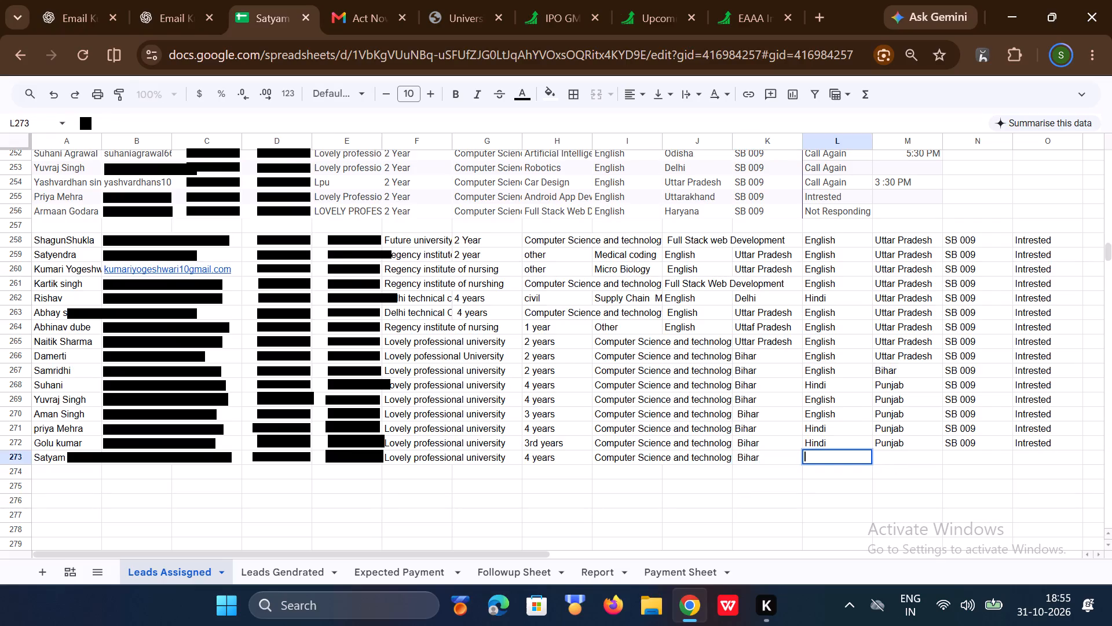
{"action": "type", "text": "Ho"}
{"action": "key", "text": "BackSpace"}
{"action": "type", "text": "indi"}
Enter "Punjab" for the new lead in cell M273.
{"action": "double_click", "coordinate": [902, 456]}
{"action": "left_click", "coordinate": [902, 456]}
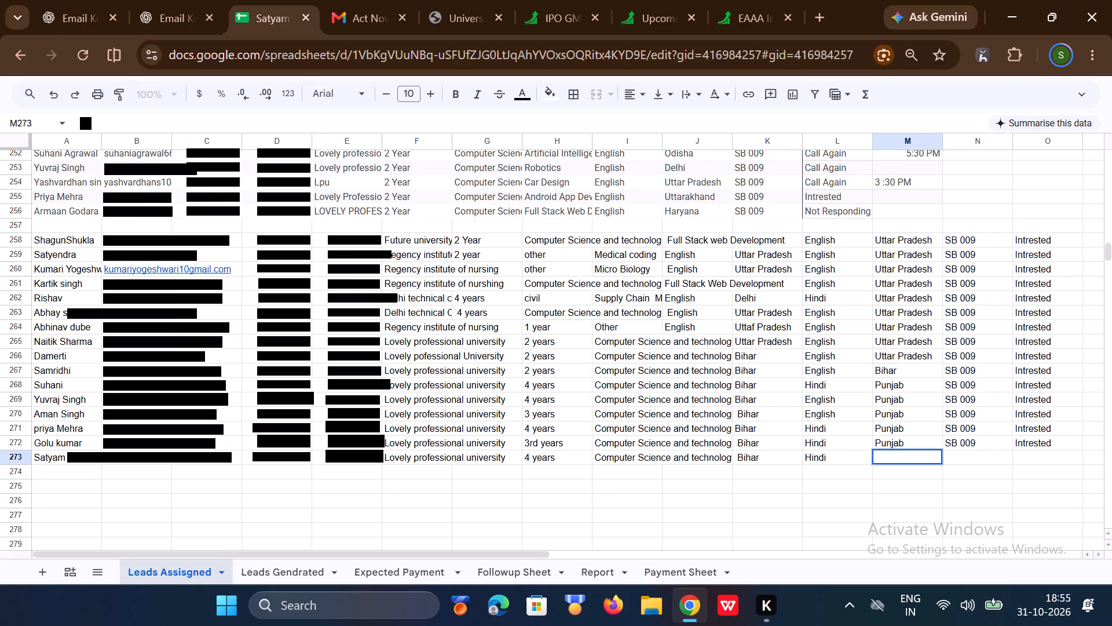
{"action": "key", "text": "shift+p"}
{"action": "type", "text": "unjab"}
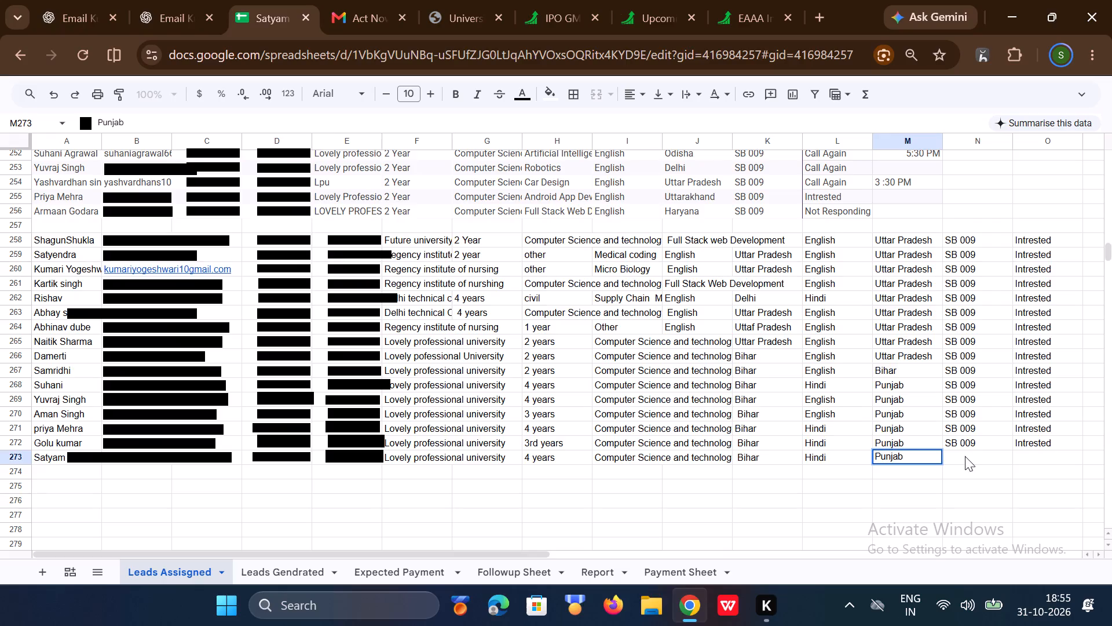
Enter the code "DP 009" for the new lead in cell N273.
{"action": "double_click", "coordinate": [965, 456]}
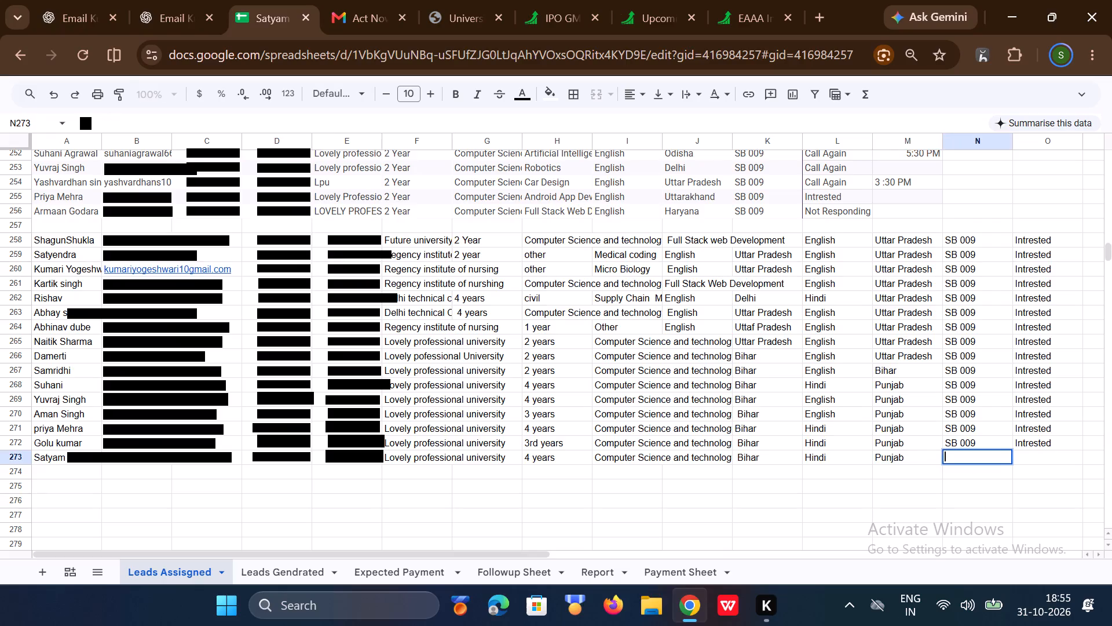
{"action": "key", "text": "shift+d"}
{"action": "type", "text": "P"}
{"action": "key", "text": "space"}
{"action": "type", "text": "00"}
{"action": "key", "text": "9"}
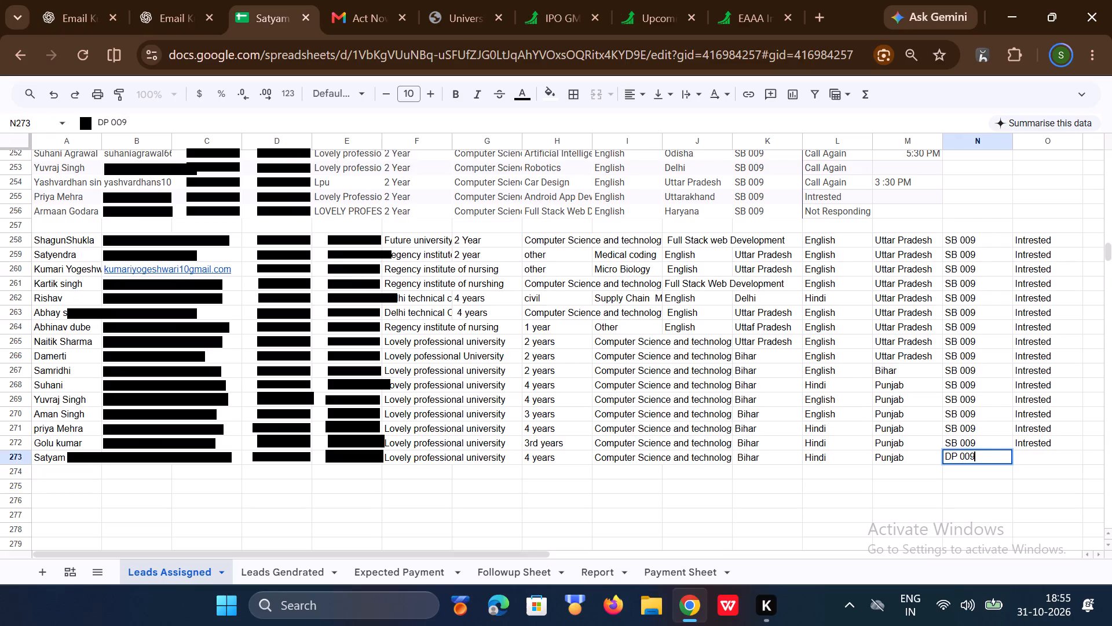
Enter "intrested" as the new lead's status in cell O273.
{"action": "triple_click", "coordinate": [1030, 458]}
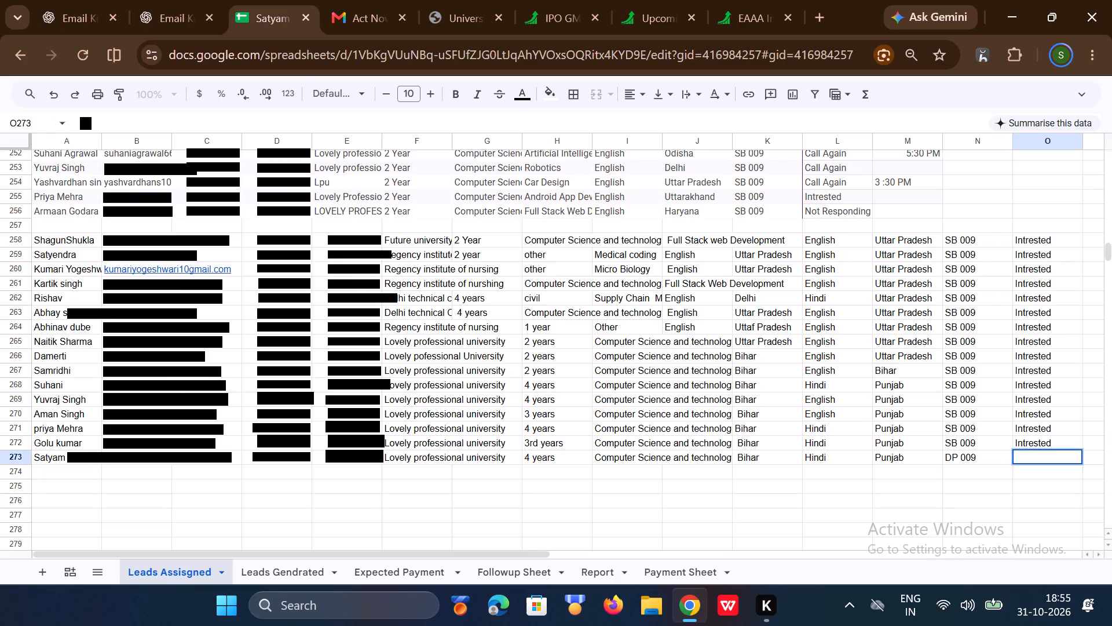
{"action": "left_click", "coordinate": [1030, 458]}
{"action": "type", "text": "intrested"}
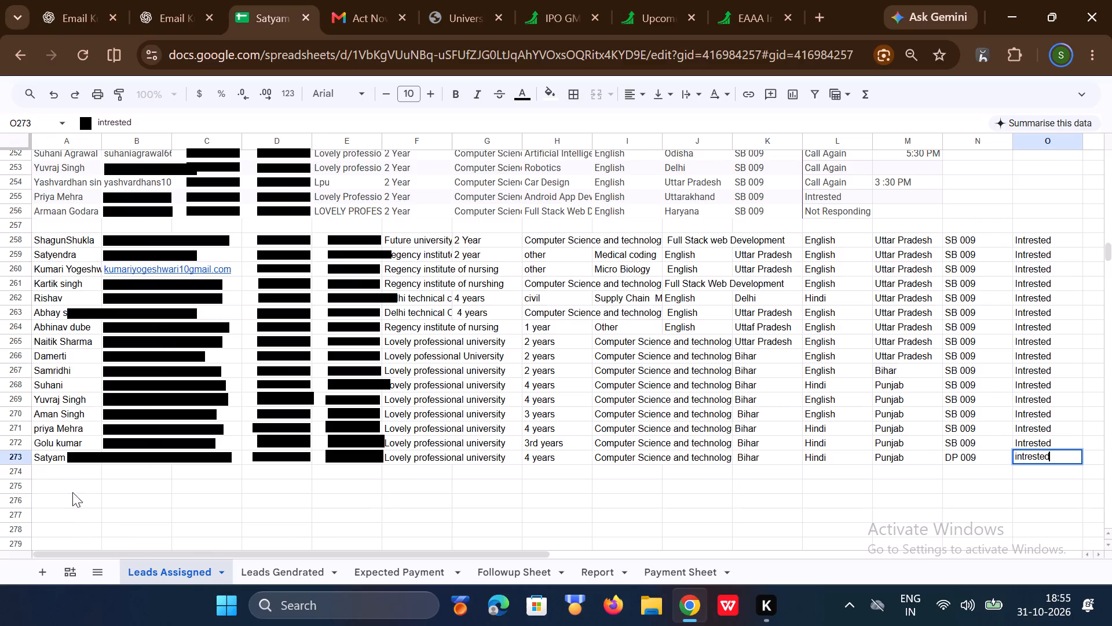
{"action": "double_click", "coordinate": [62, 481]}
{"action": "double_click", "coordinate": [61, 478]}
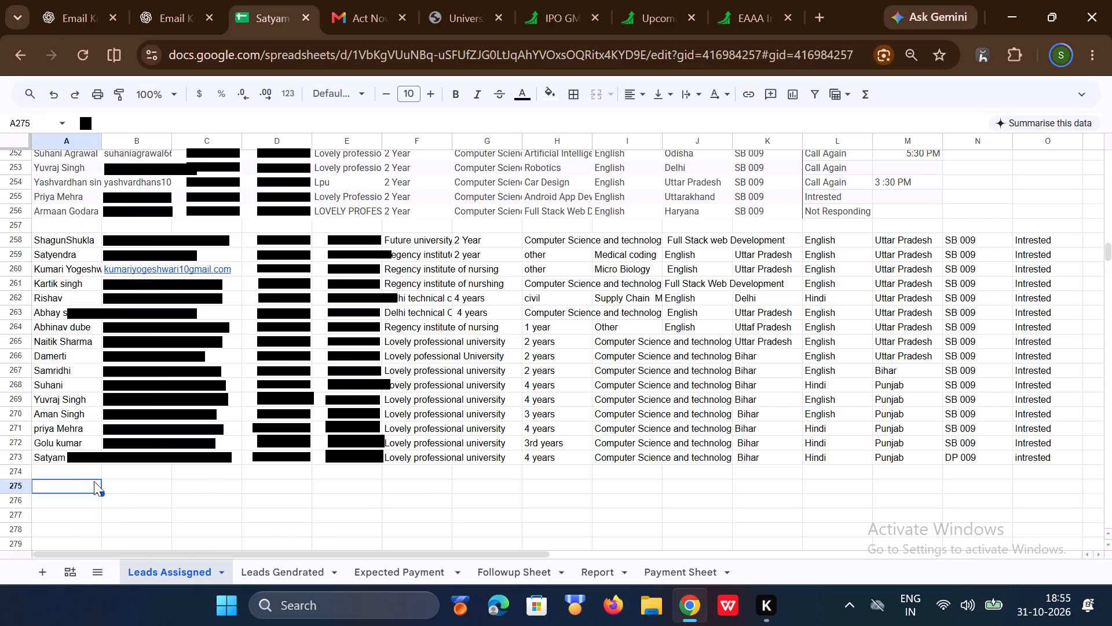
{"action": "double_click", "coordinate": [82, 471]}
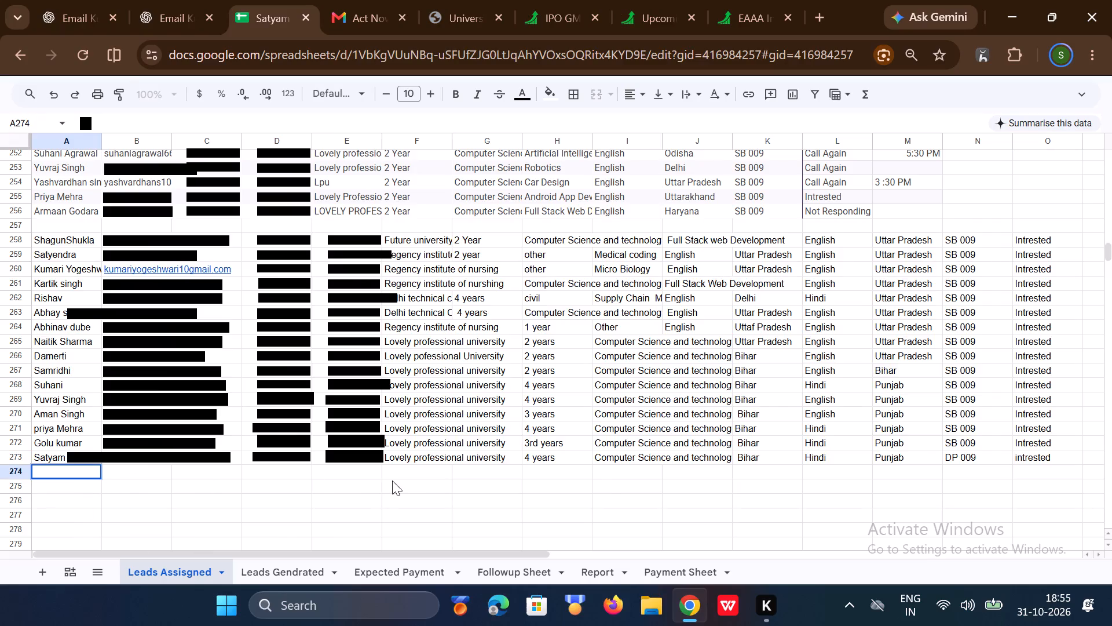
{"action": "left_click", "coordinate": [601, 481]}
Delete one character near the start of the new lead's entry in cell D273.
{"action": "double_click", "coordinate": [257, 454]}
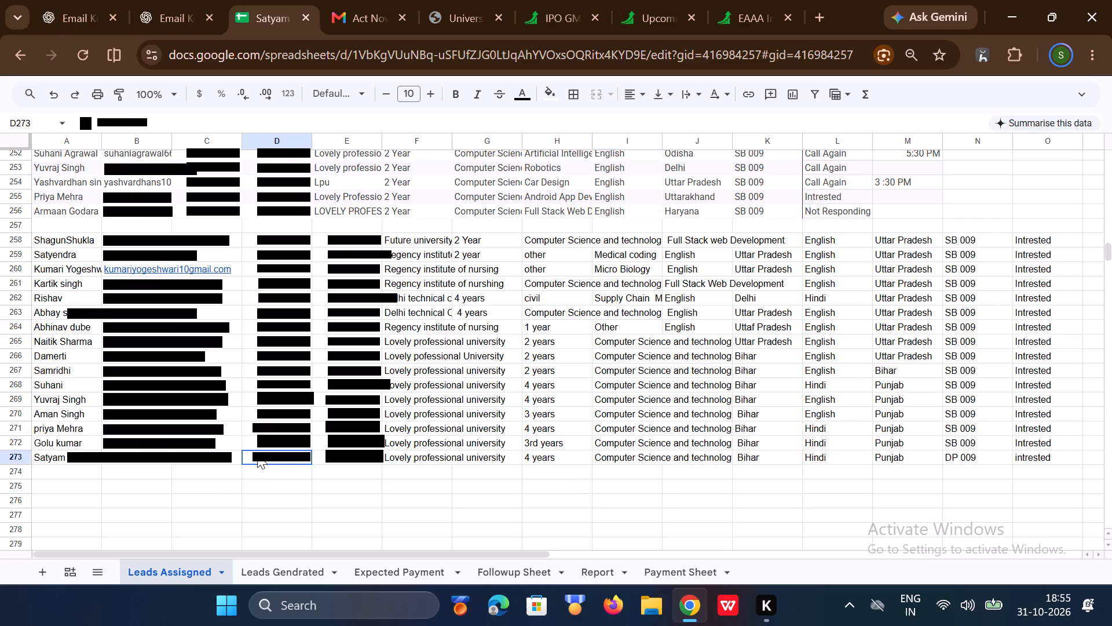
{"action": "left_click", "coordinate": [259, 454]}
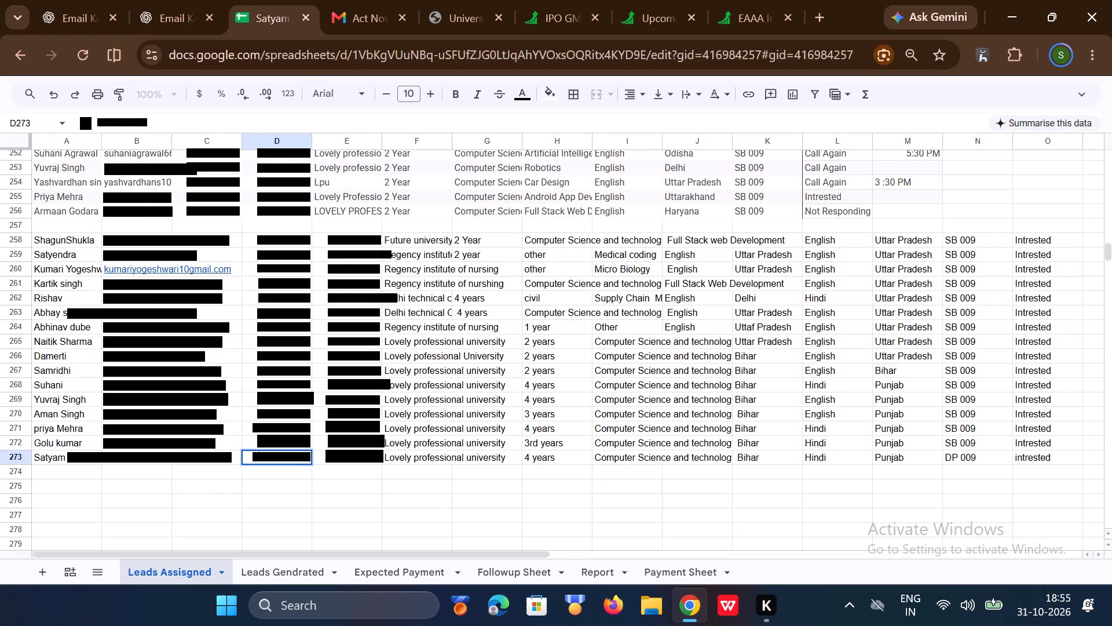
{"action": "left_click", "coordinate": [259, 454]}
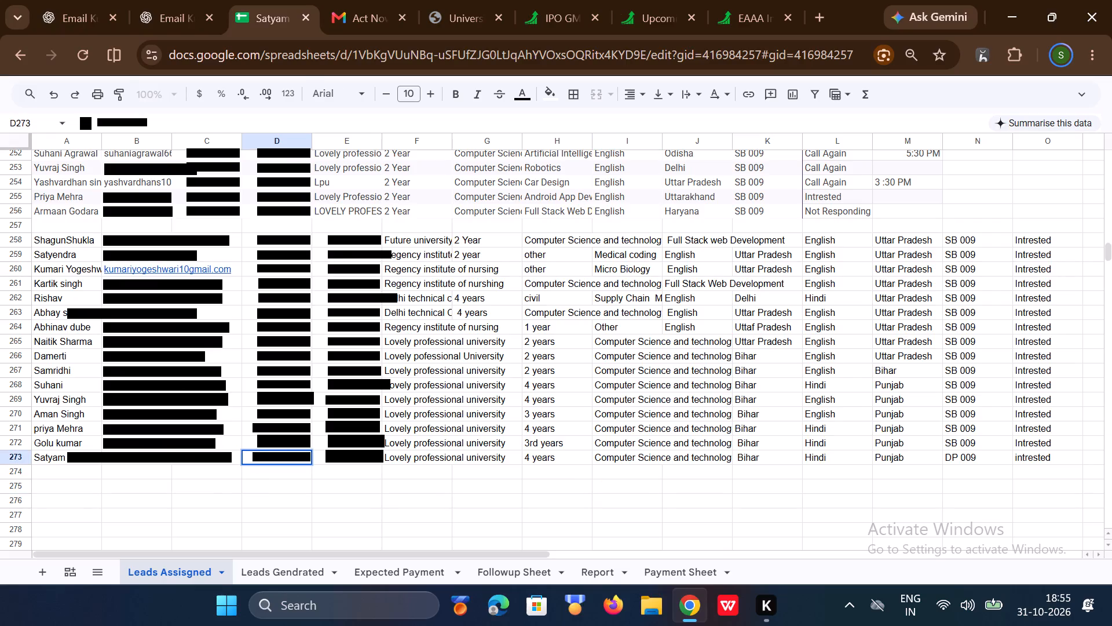
{"action": "left_click", "coordinate": [259, 454]}
{"action": "key", "text": "BackSpace"}
{"action": "left_click", "coordinate": [316, 523]}
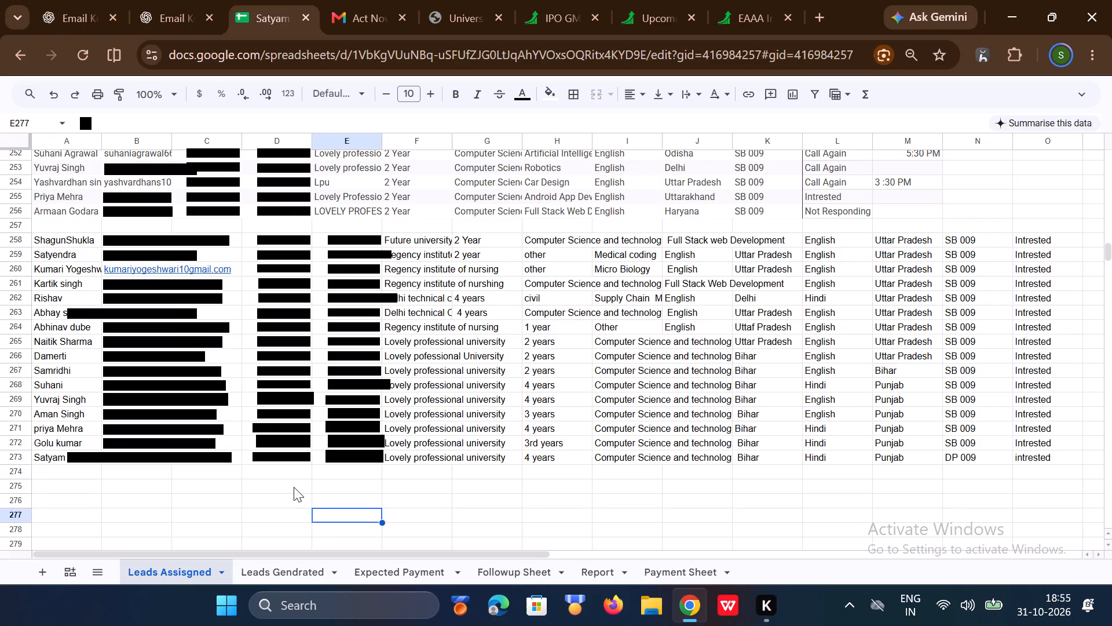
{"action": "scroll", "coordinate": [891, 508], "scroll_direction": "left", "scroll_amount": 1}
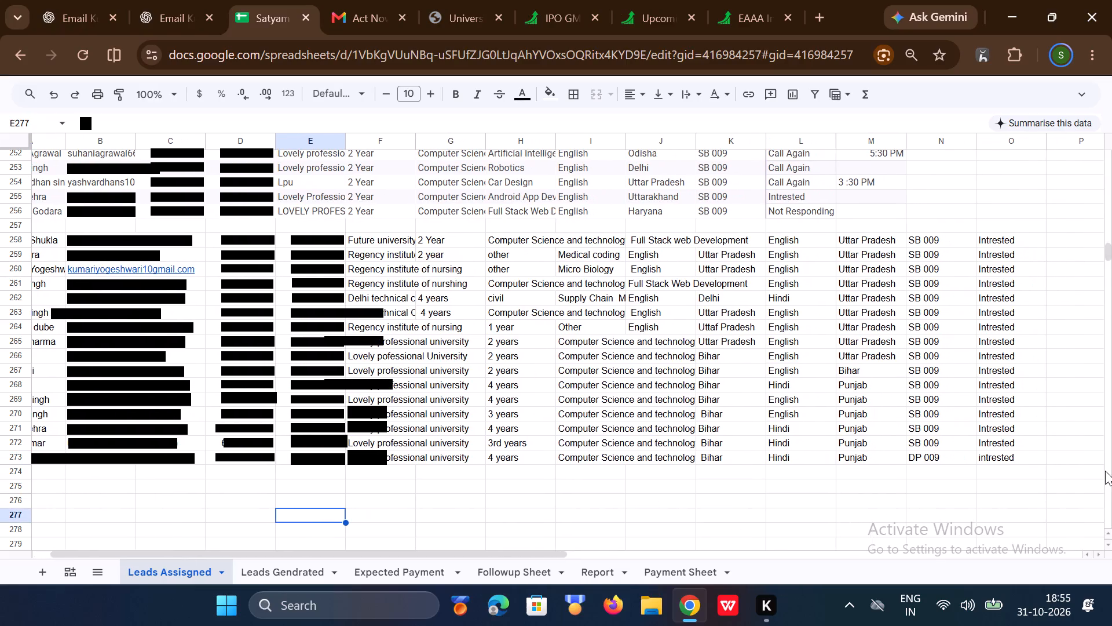
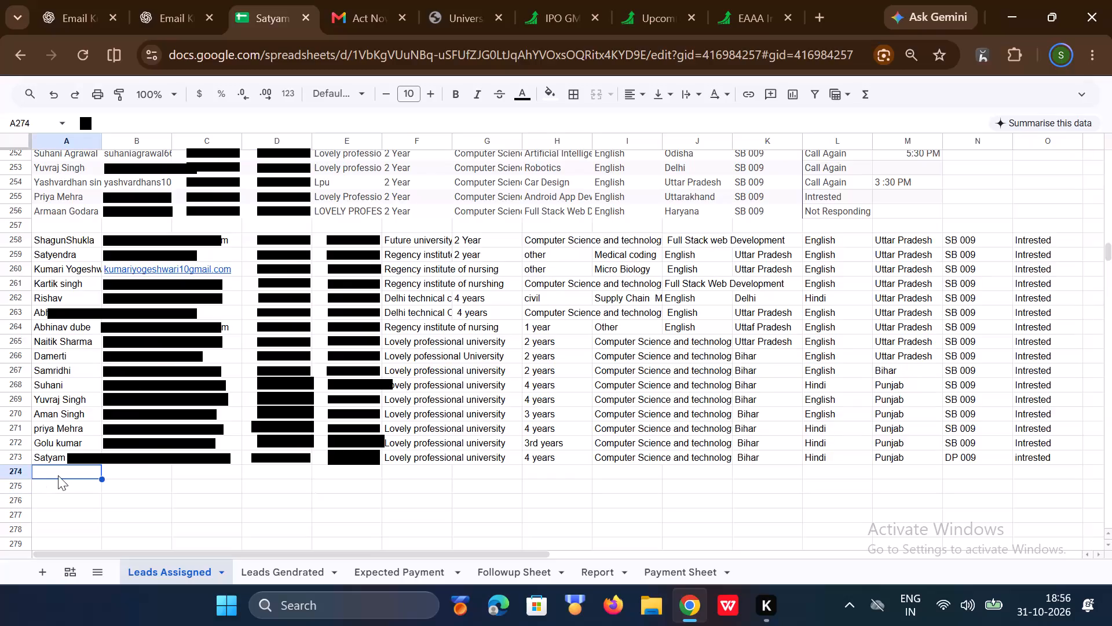
Enter the next lead's full name in cell A274, directly below the row 273 lead.
{"action": "double_click", "coordinate": [58, 475]}
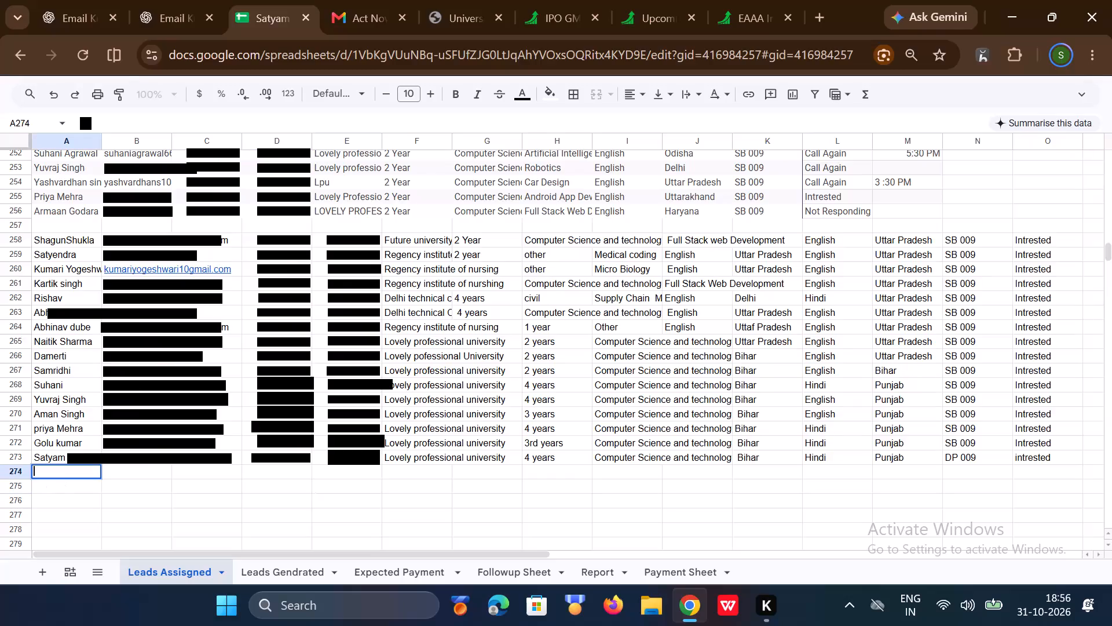
{"action": "left_click", "coordinate": [58, 475]}
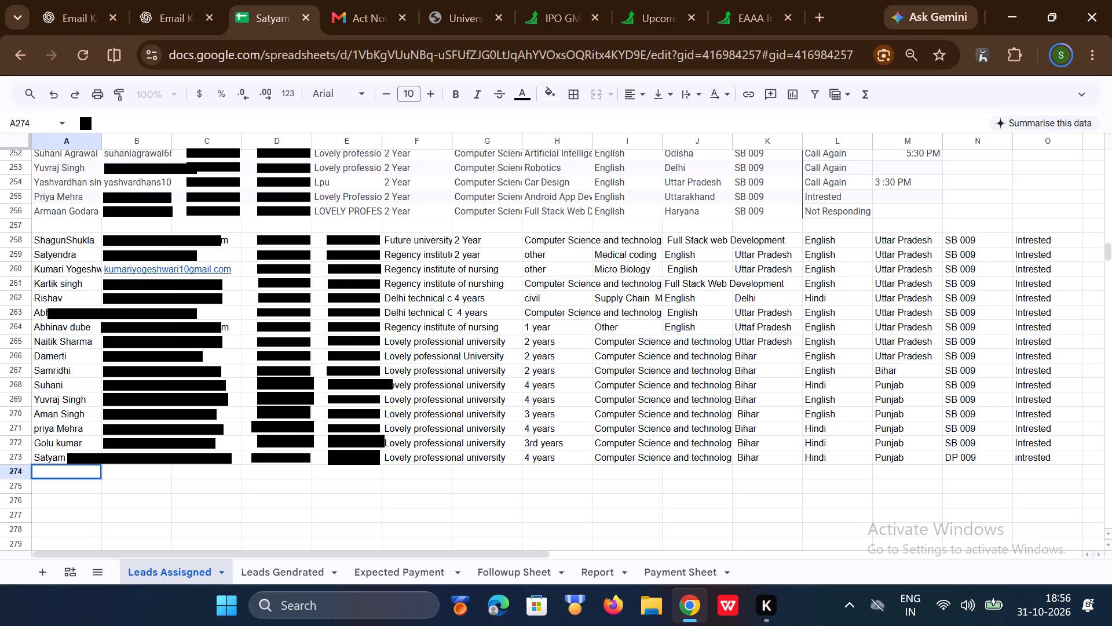
{"action": "left_click", "coordinate": [58, 475]}
{"action": "double_click", "coordinate": [58, 475]}
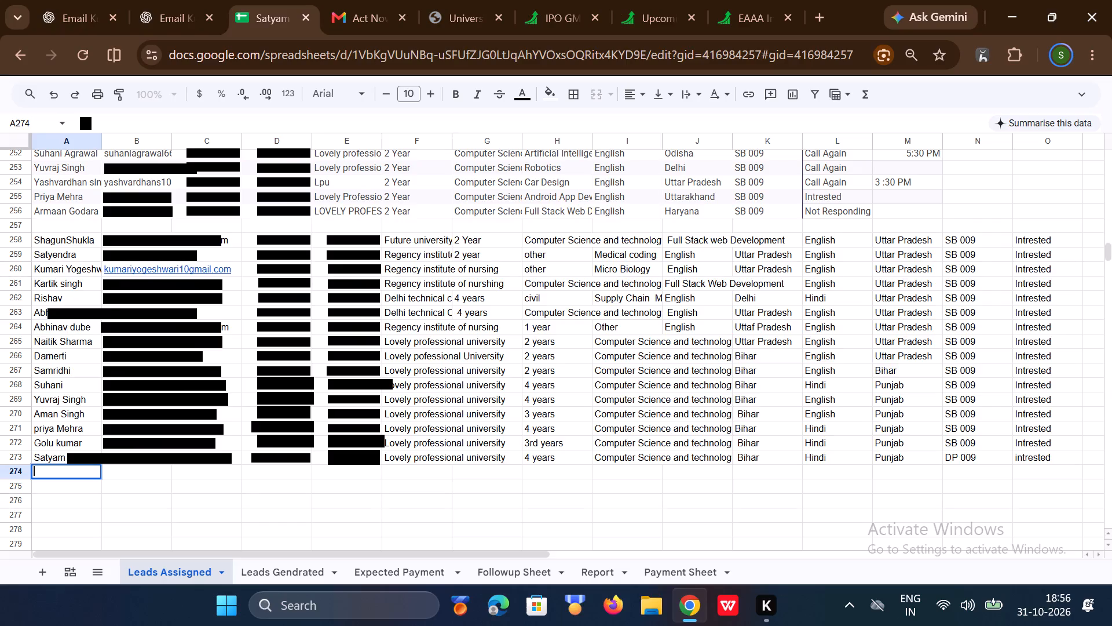
{"action": "left_click", "coordinate": [58, 475]}
{"action": "double_click", "coordinate": [58, 475]}
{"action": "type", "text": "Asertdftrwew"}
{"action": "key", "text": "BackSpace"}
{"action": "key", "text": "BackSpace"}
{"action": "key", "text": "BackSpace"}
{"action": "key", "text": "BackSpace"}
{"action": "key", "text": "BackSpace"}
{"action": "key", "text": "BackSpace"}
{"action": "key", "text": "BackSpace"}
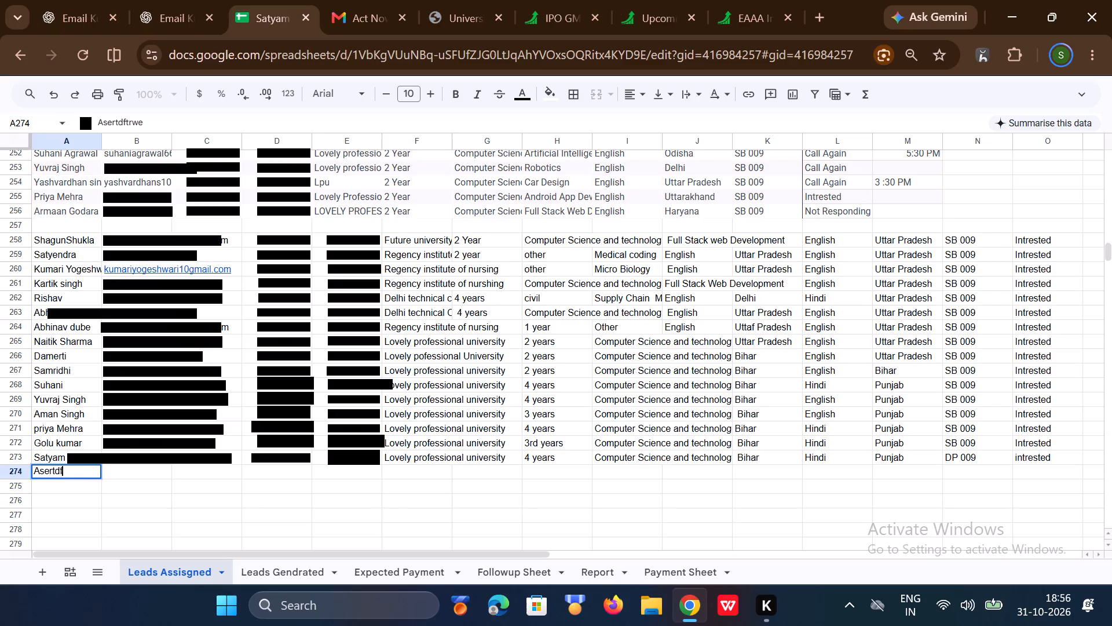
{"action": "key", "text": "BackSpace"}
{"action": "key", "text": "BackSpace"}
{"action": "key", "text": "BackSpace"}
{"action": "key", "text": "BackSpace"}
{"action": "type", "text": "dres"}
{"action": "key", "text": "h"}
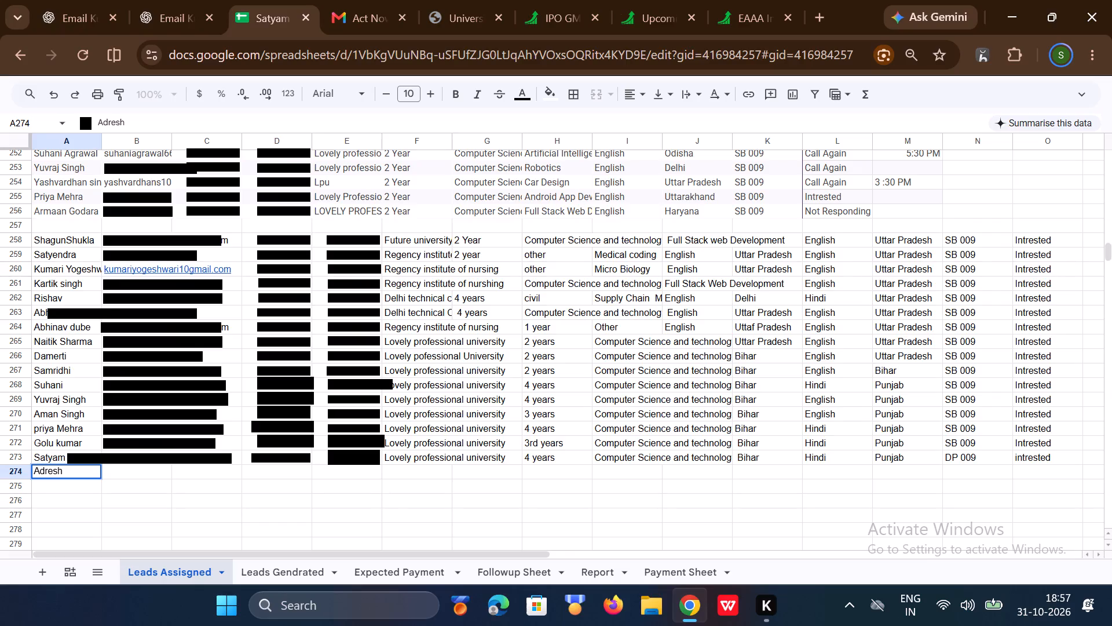
{"action": "left_click", "coordinate": [58, 475]}
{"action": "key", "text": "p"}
{"action": "key", "text": "BackSpace"}
{"action": "key", "text": "Right"}
{"action": "key", "text": "Right"}
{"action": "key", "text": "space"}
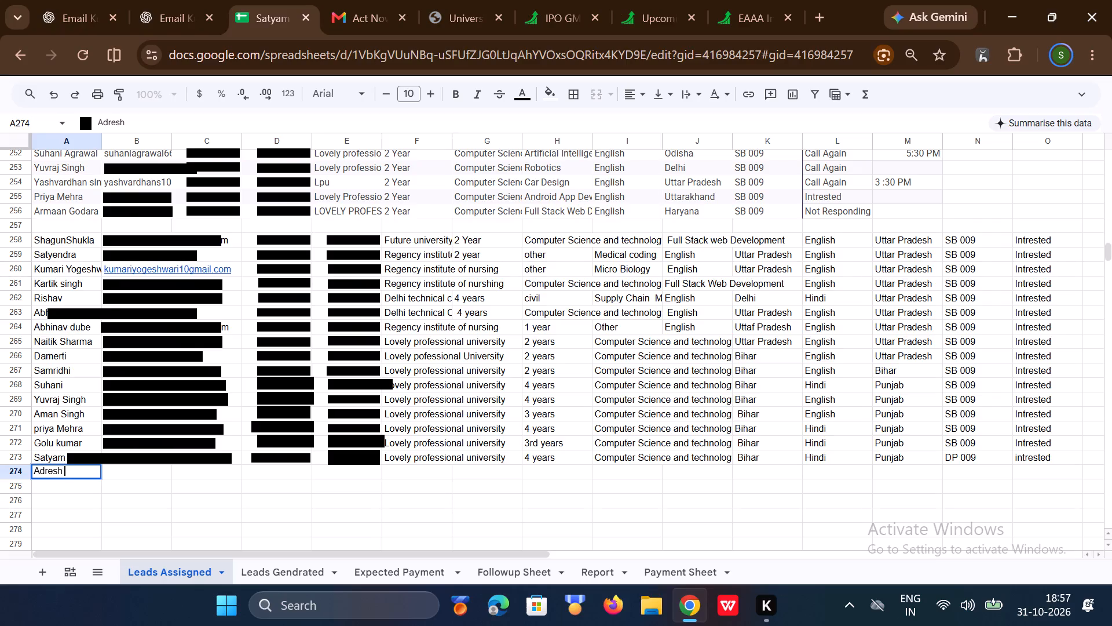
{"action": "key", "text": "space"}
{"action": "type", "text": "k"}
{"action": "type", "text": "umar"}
{"action": "double_click", "coordinate": [467, 485]}
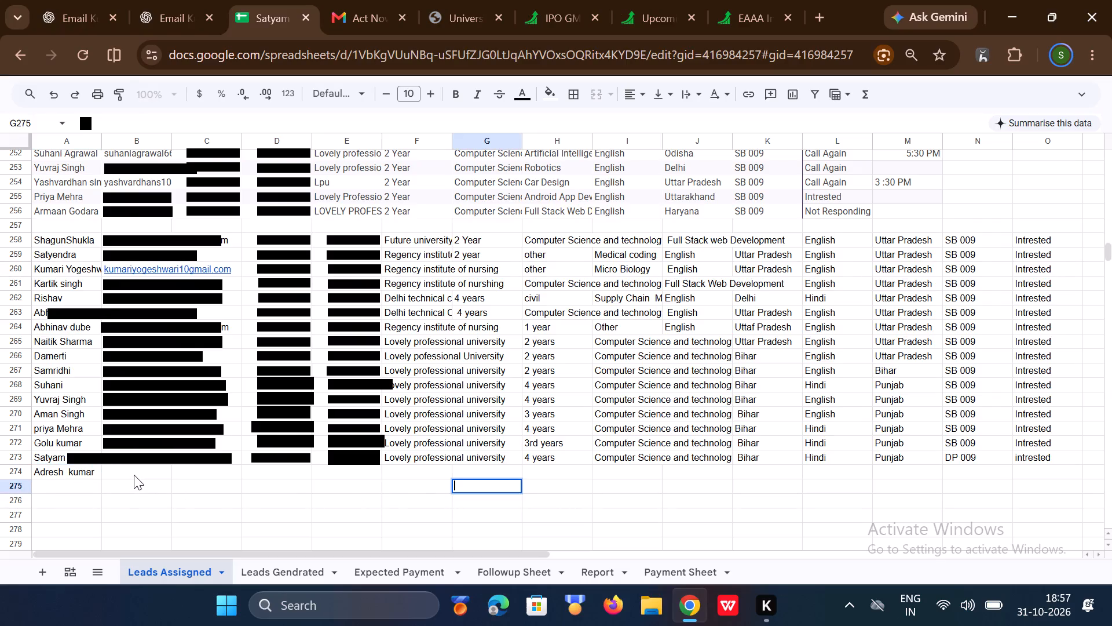
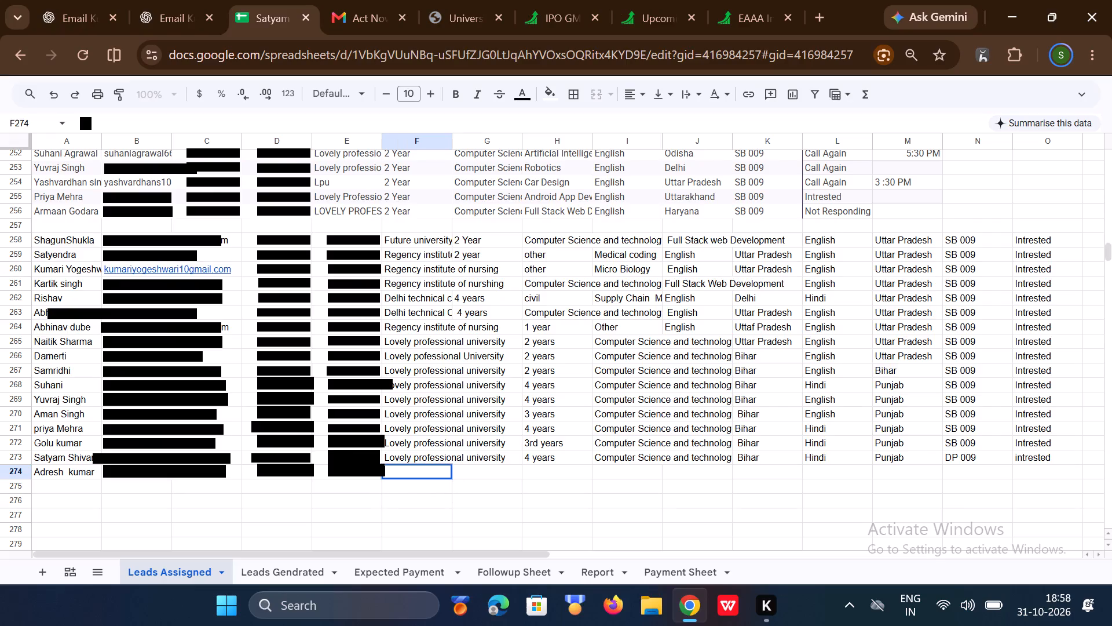
Enter "Lovely professional university" as the new lead's university in cell F274.
{"action": "type", "text": "Lo"}
{"action": "type", "text": "ve"}
{"action": "type", "text": "ly"}
{"action": "key", "text": "space"}
{"action": "type", "text": "pr"}
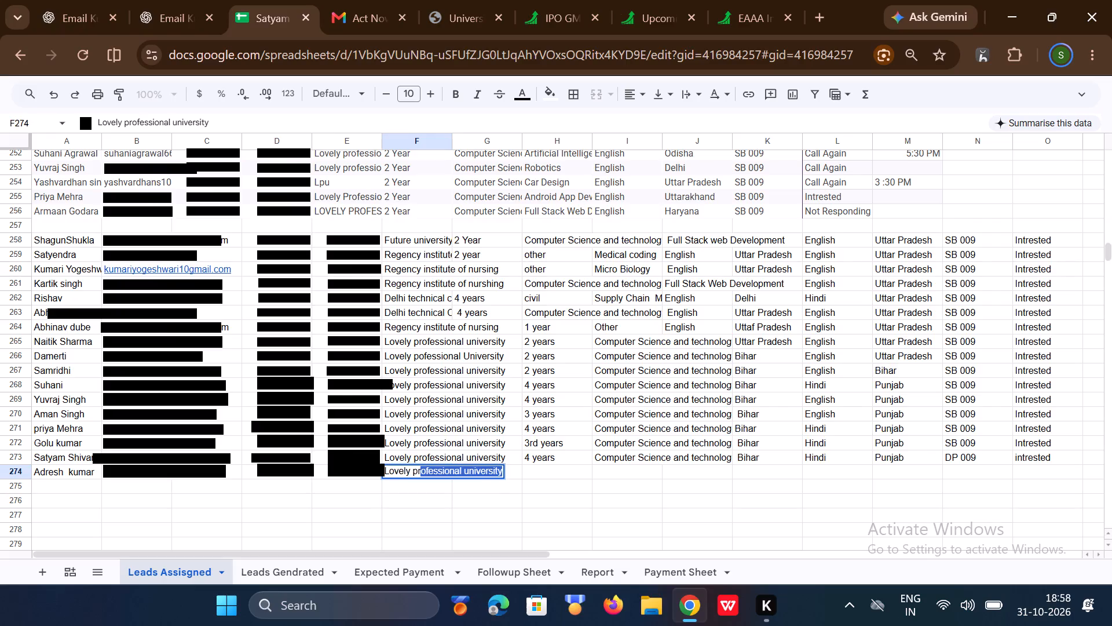
{"action": "key", "text": "o"}
{"action": "type", "text": "fe"}
{"action": "type", "text": "ss"}
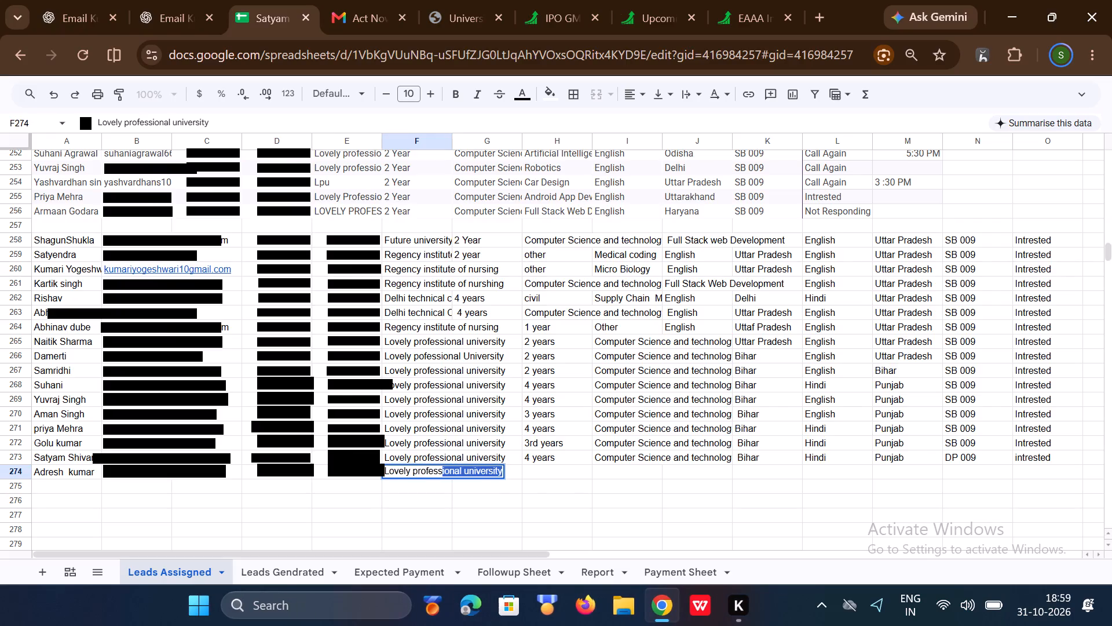
{"action": "type", "text": "iona"}
{"action": "type", "text": "l"}
{"action": "key", "text": "space"}
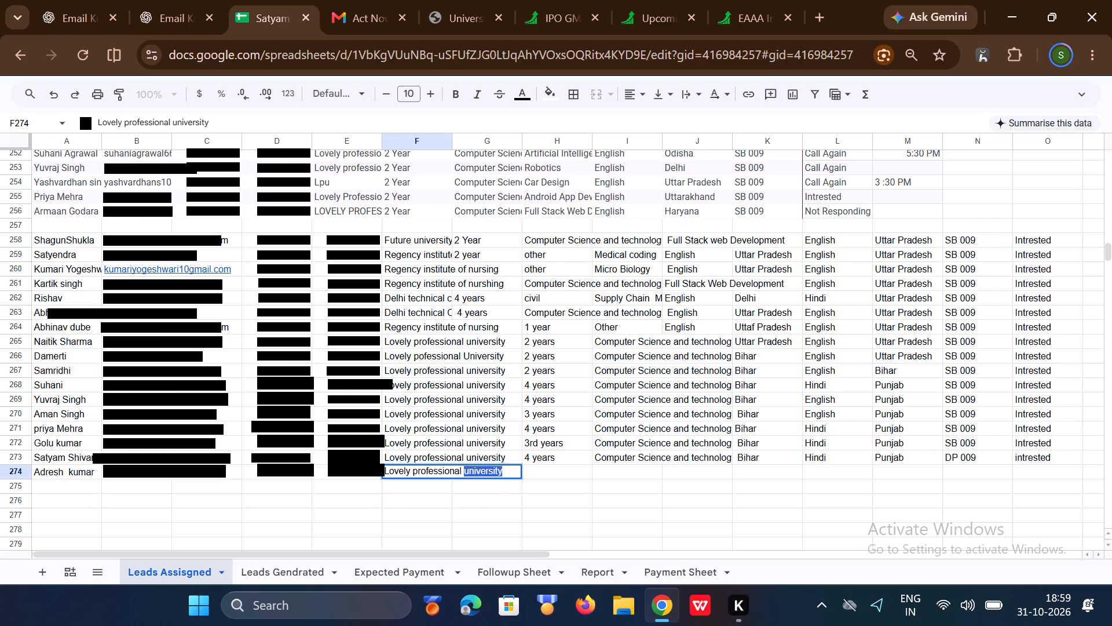
{"action": "key", "text": "u"}
{"action": "type", "text": "ni"}
{"action": "type", "text": "ver"}
{"action": "type", "text": "sity"}
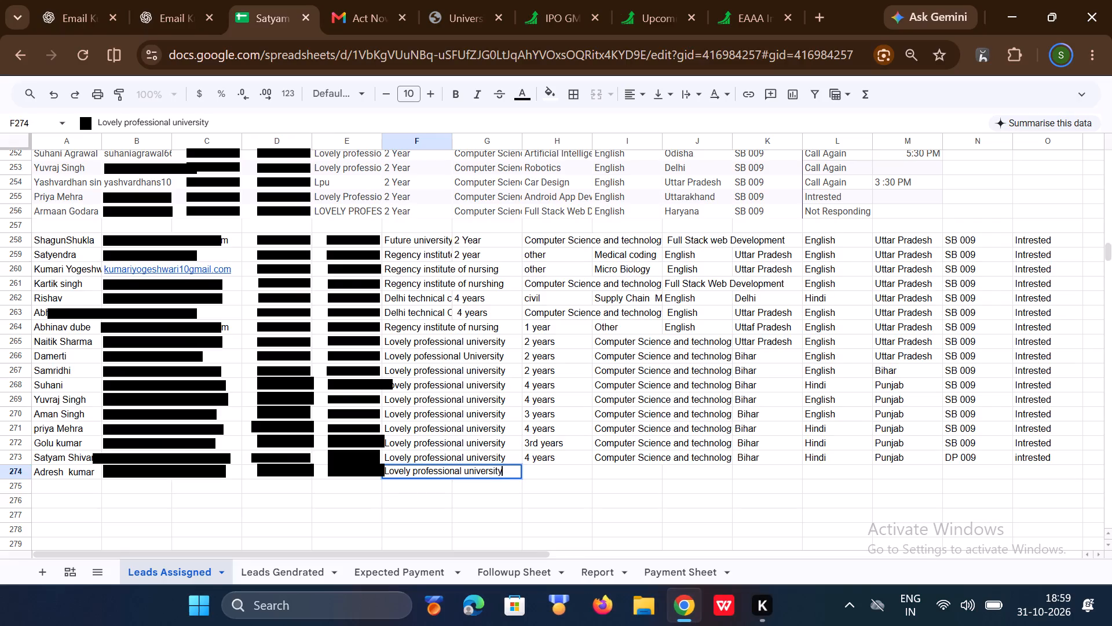
Enter "4 year" as the new lead's year of study in cell H274.
{"action": "left_click", "coordinate": [554, 481]}
{"action": "left_click_drag", "start_coordinate": [554, 481], "coordinate": [547, 468]}
{"action": "double_click", "coordinate": [547, 468]}
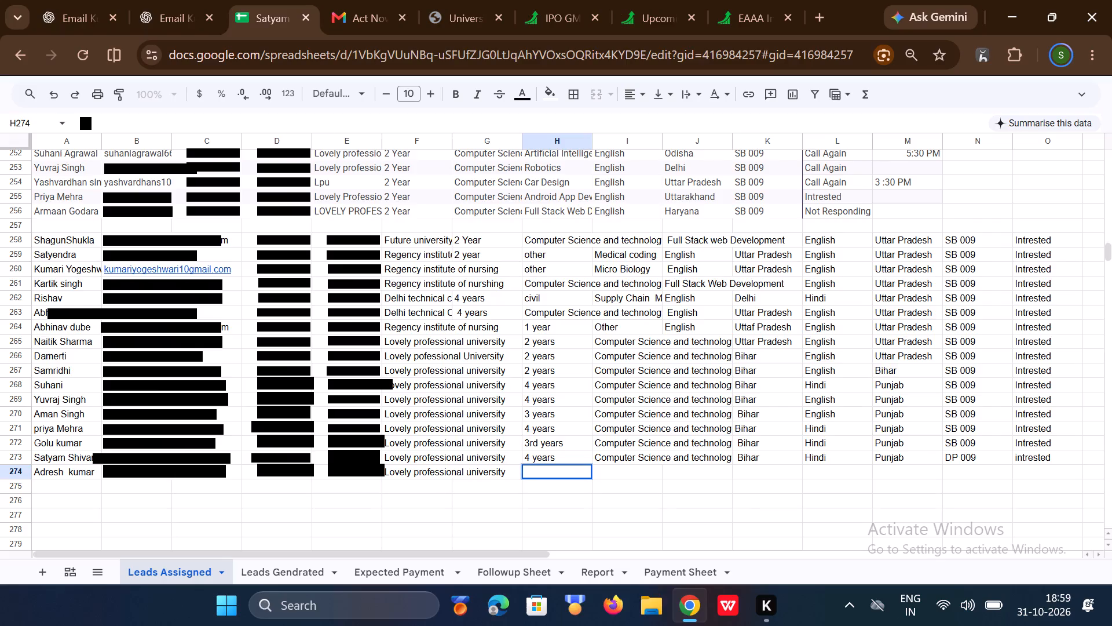
{"action": "key", "text": "4"}
{"action": "key", "text": "space"}
{"action": "type", "text": "y"}
{"action": "type", "text": "earas"}
{"action": "key", "text": "BackSpace"}
{"action": "key", "text": "BackSpace"}
{"action": "key", "text": "BackSpace"}
{"action": "key", "text": "r"}
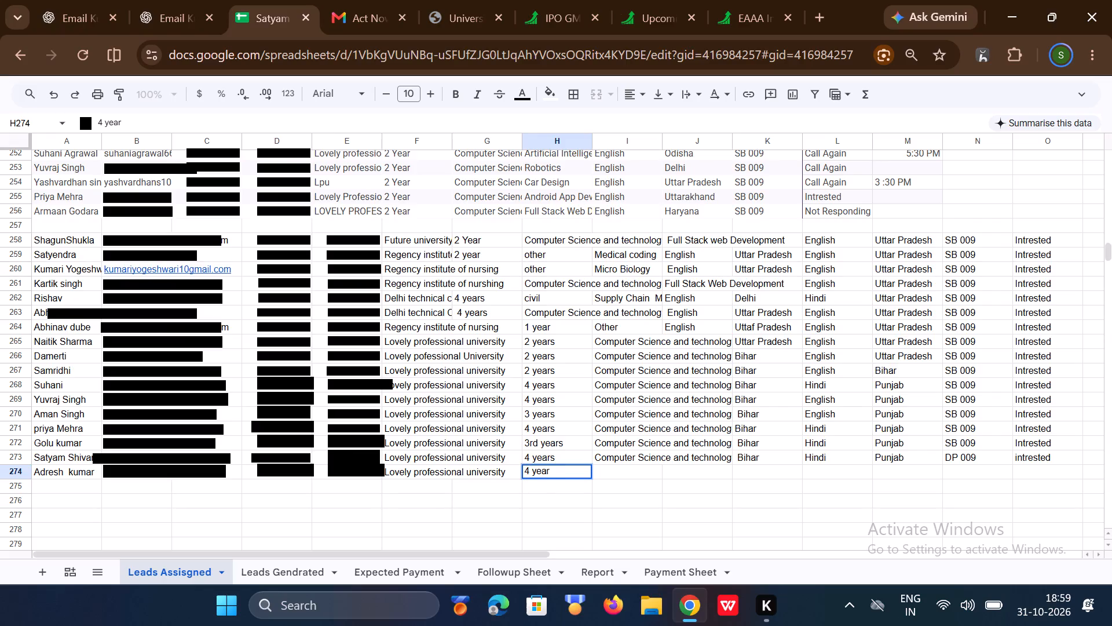
Enter "Computer Science and technology" as the new lead's field of study in cell I274.
{"action": "double_click", "coordinate": [627, 483]}
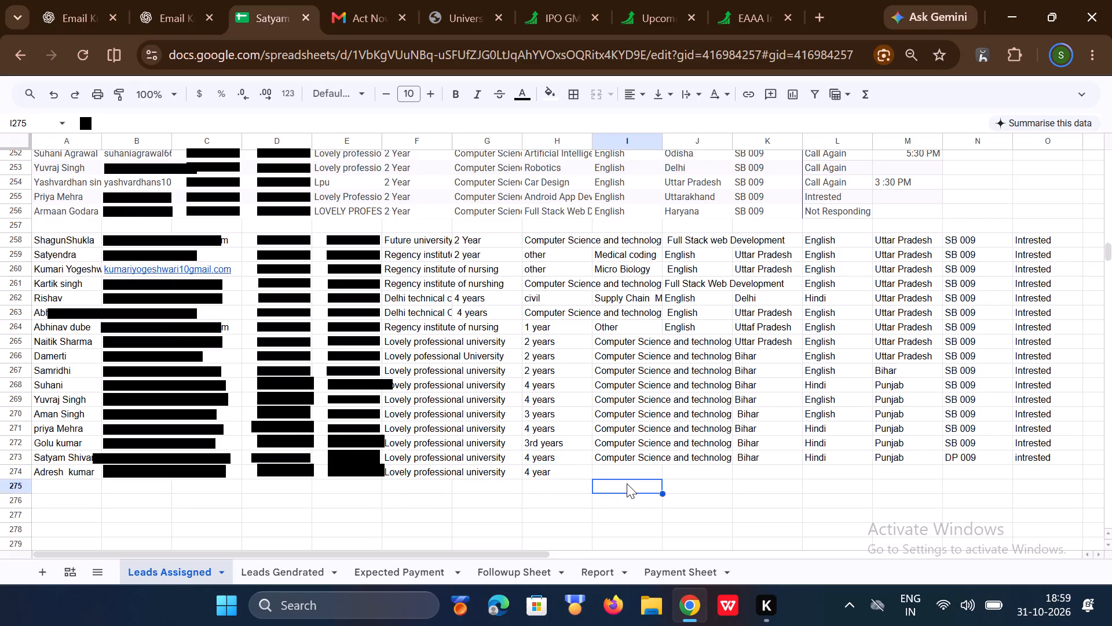
{"action": "double_click", "coordinate": [623, 476]}
{"action": "left_click", "coordinate": [623, 476]}
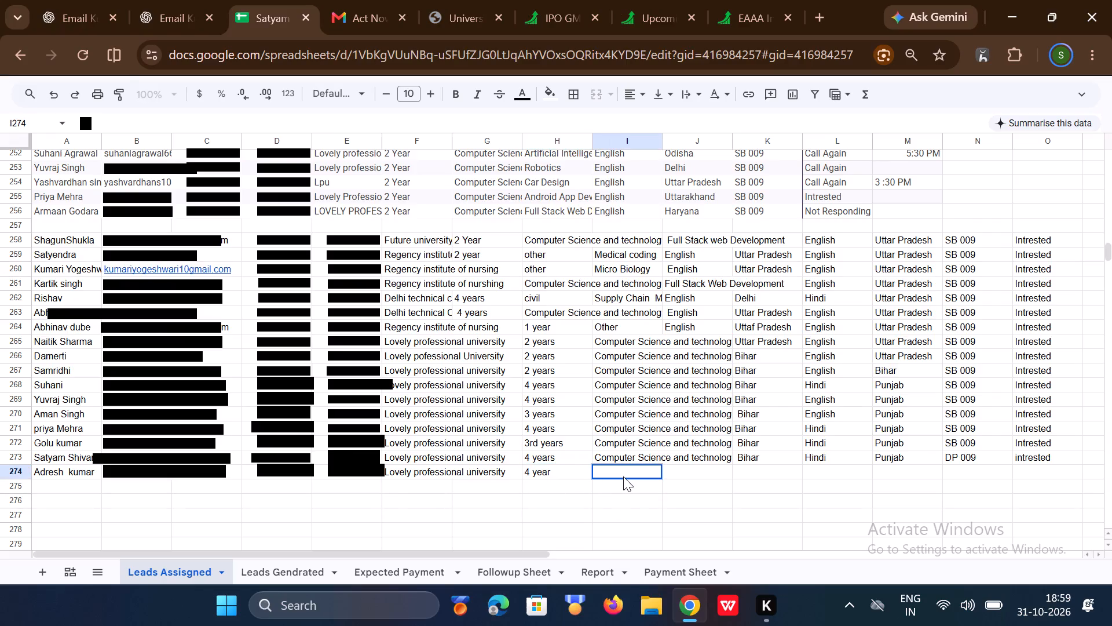
{"action": "key", "text": "shift+c"}
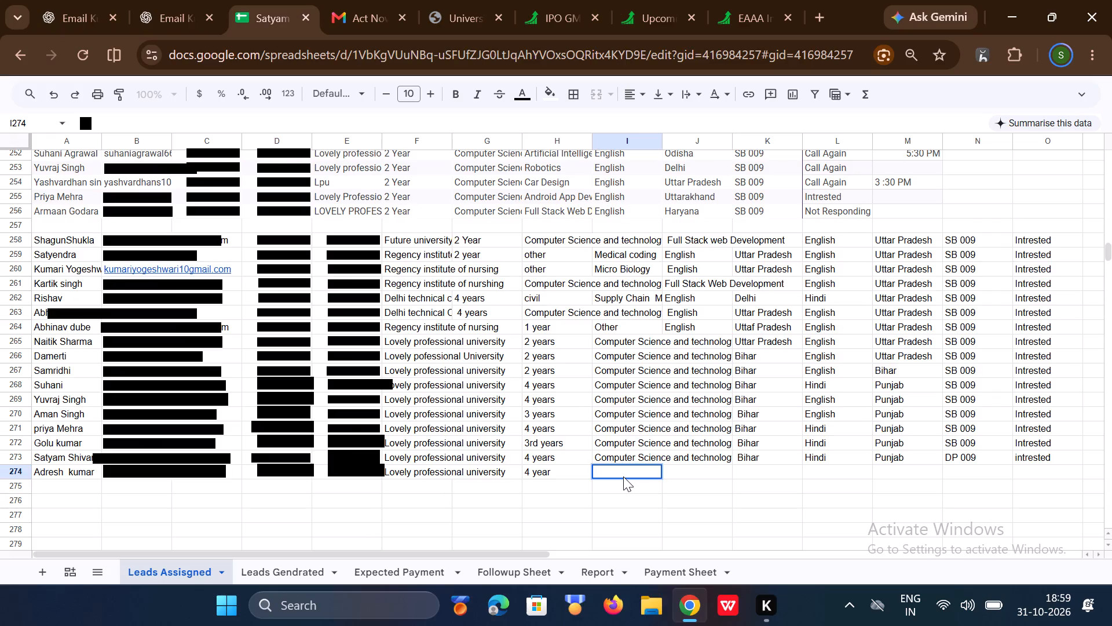
{"action": "key", "text": "shift+c"}
{"action": "double_click", "coordinate": [616, 468]}
{"action": "key", "text": "shift+c"}
{"action": "key", "text": "o"}
{"action": "type", "text": "mp"}
{"action": "type", "text": "utr"}
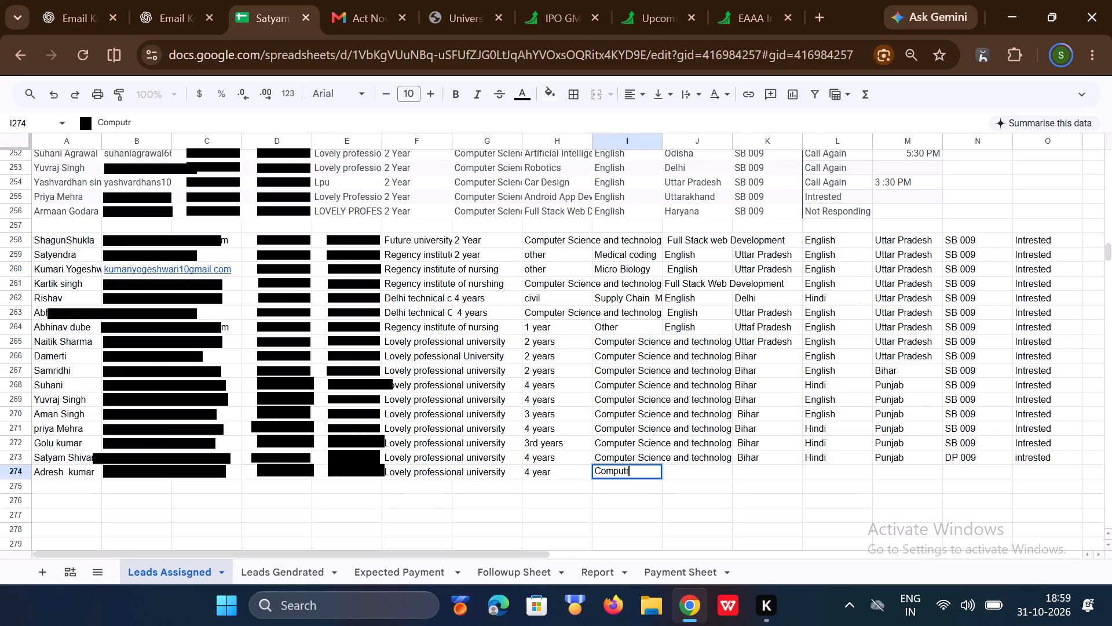
{"action": "key", "text": "alt+F15"}
{"action": "key", "text": "BackSpace"}
{"action": "type", "text": "er"}
{"action": "key", "text": "space"}
{"action": "key", "text": "shift+s"}
{"action": "type", "text": "cie"}
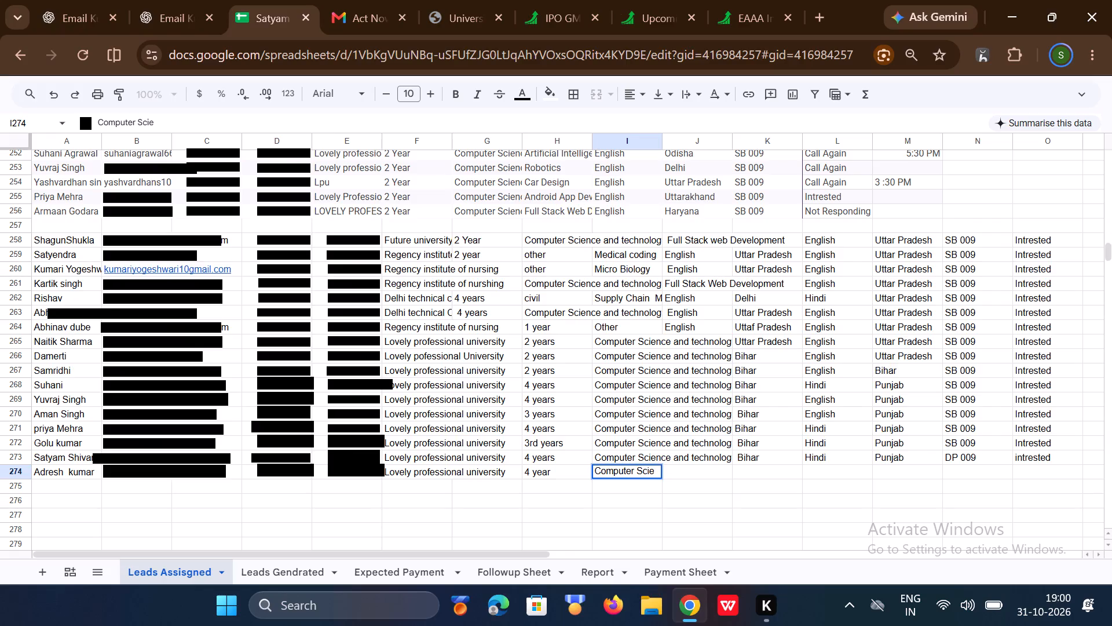
{"action": "type", "text": "nce"}
{"action": "key", "text": "space"}
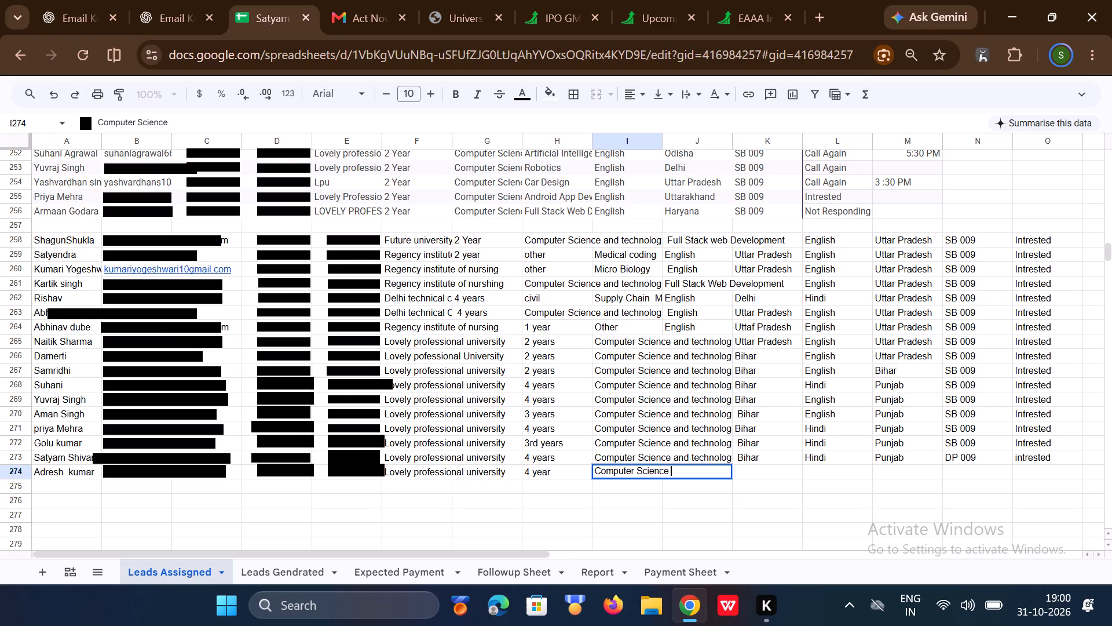
{"action": "type", "text": "and"}
{"action": "key", "text": "space"}
{"action": "type", "text": "te"}
{"action": "type", "text": "ch"}
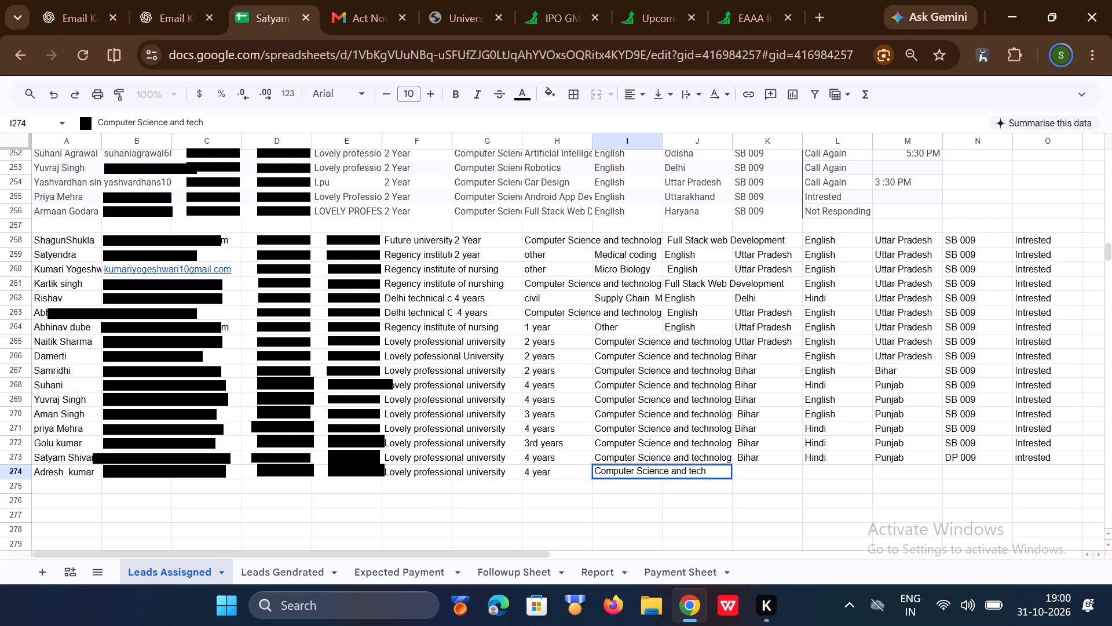
{"action": "type", "text": "nolo"}
{"action": "type", "text": "gy"}
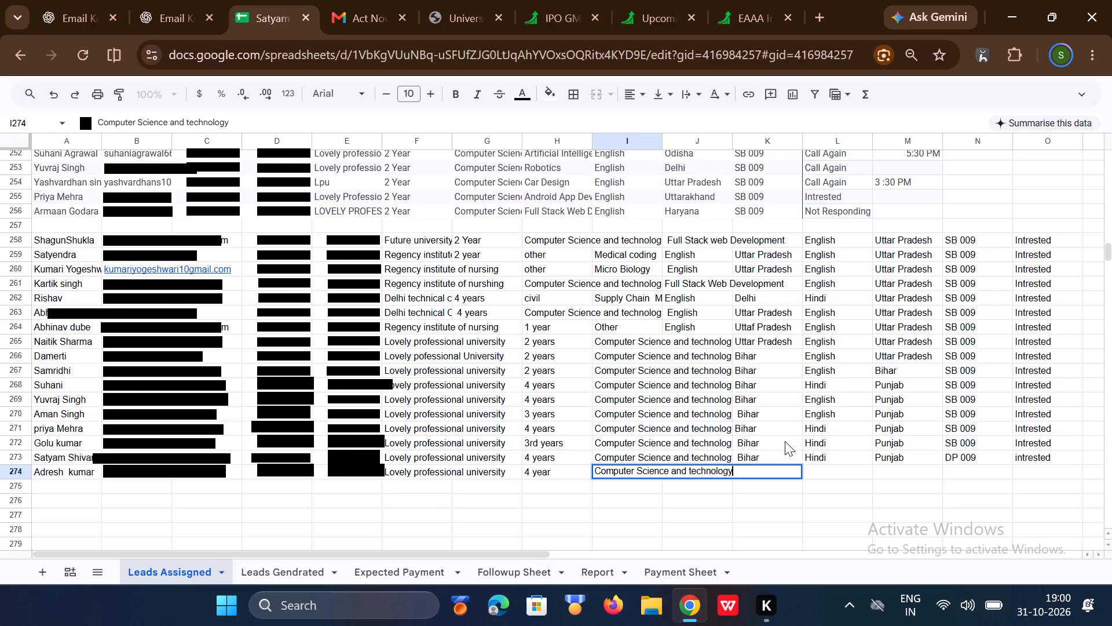
Enter "Bihar" as the new lead's state in cell K274.
{"action": "left_click", "coordinate": [776, 496]}
{"action": "left_click", "coordinate": [760, 466]}
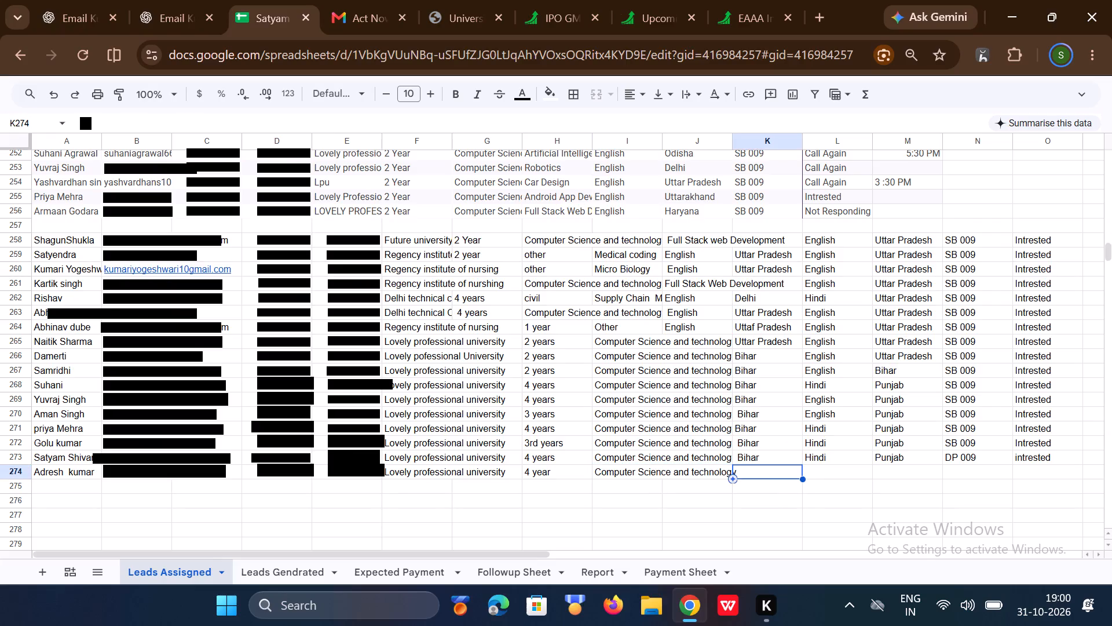
{"action": "double_click", "coordinate": [764, 478]}
{"action": "type", "text": "n"}
{"action": "key", "text": "space"}
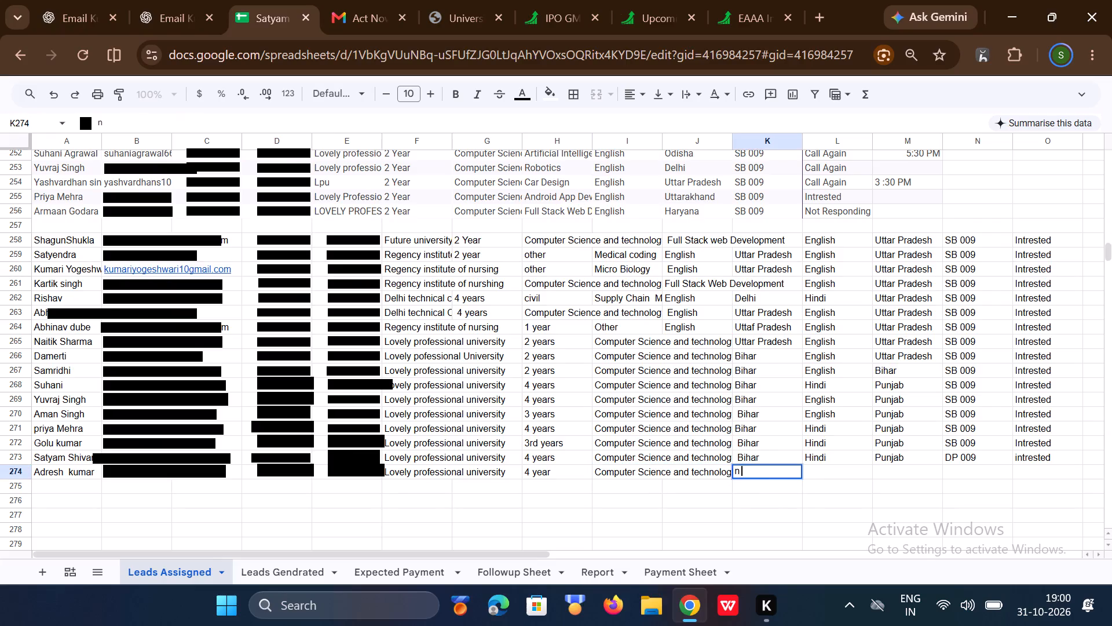
{"action": "key", "text": "BackSpace"}
{"action": "key", "text": "BackSpace"}
{"action": "key", "text": "space"}
{"action": "key", "text": "shift+b"}
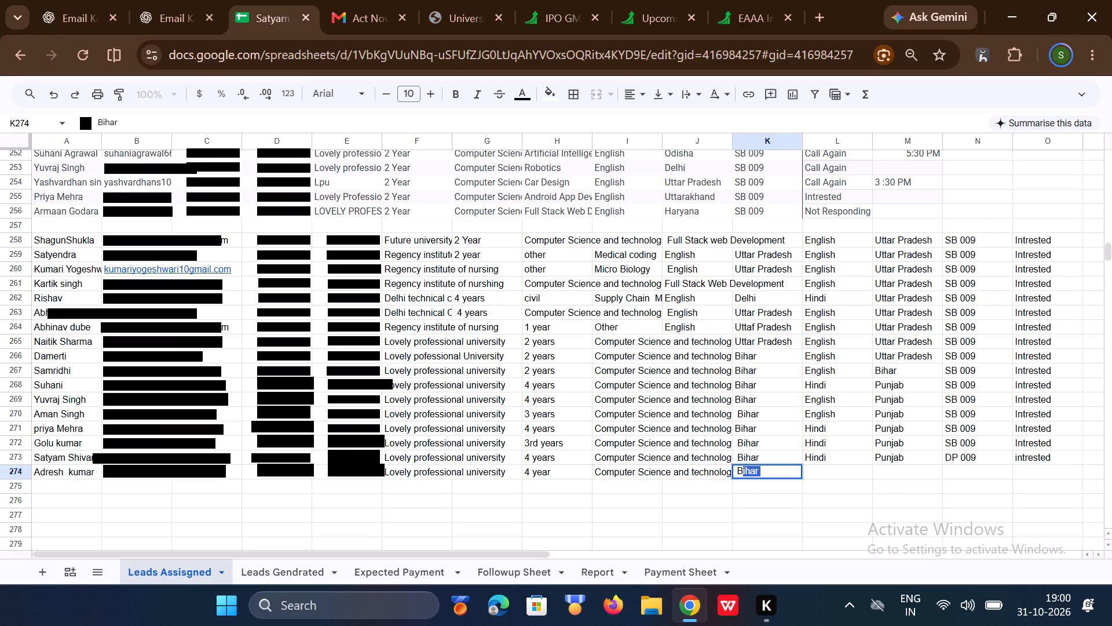
{"action": "type", "text": "ijh"}
{"action": "key", "text": "BackSpace"}
{"action": "key", "text": "BackSpace"}
{"action": "type", "text": "har"}
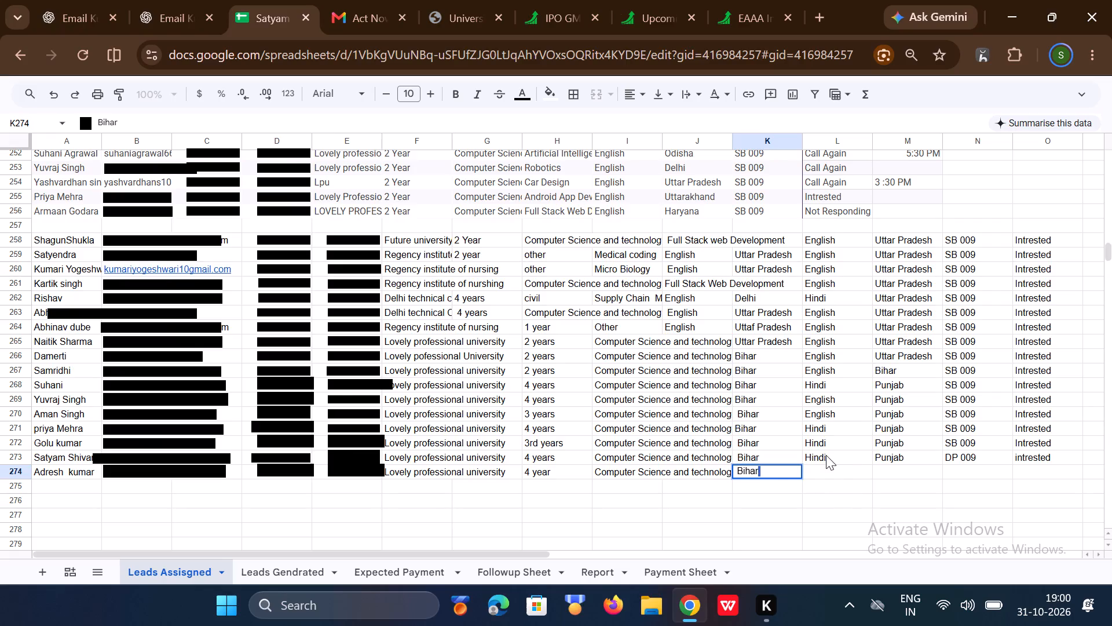
Enter "English" as the new lead's language in cell L274.
{"action": "double_click", "coordinate": [825, 461]}
{"action": "double_click", "coordinate": [825, 463]}
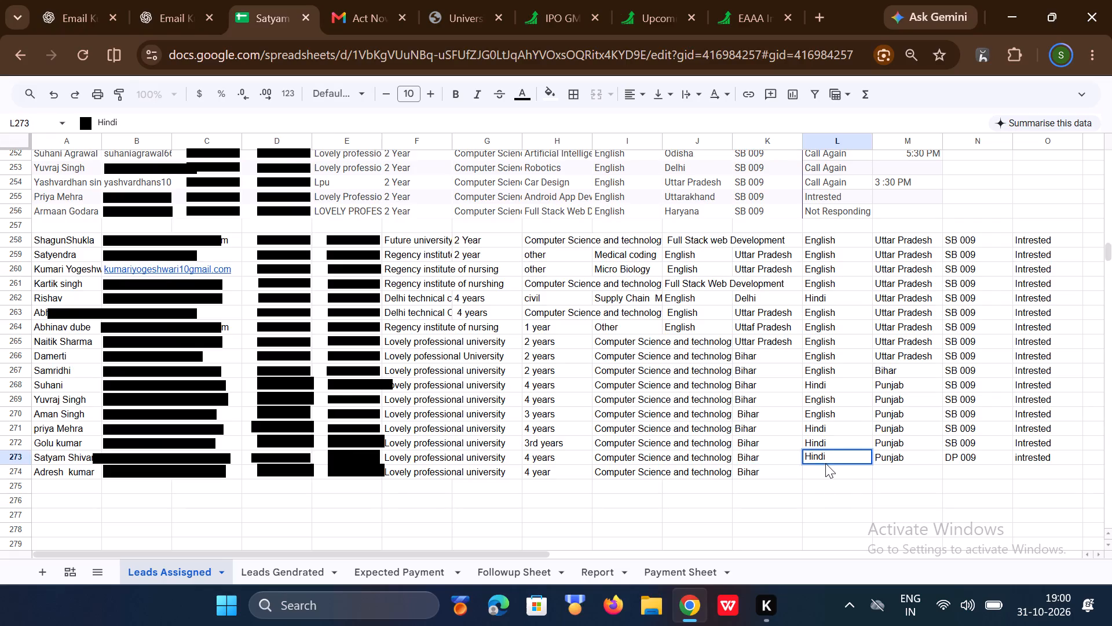
{"action": "double_click", "coordinate": [825, 471]}
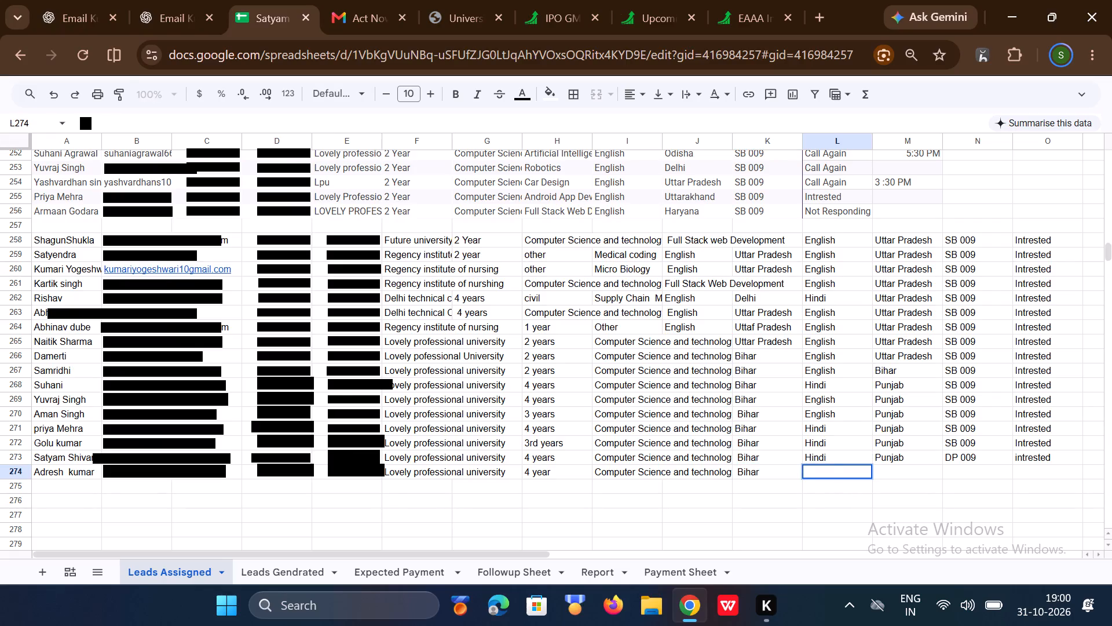
{"action": "key", "text": "shift+e"}
{"action": "type", "text": "nglish"}
Enter "Punjab" in cell M274 of the new lead's row.
{"action": "left_click", "coordinate": [897, 458]}
{"action": "double_click", "coordinate": [897, 460]}
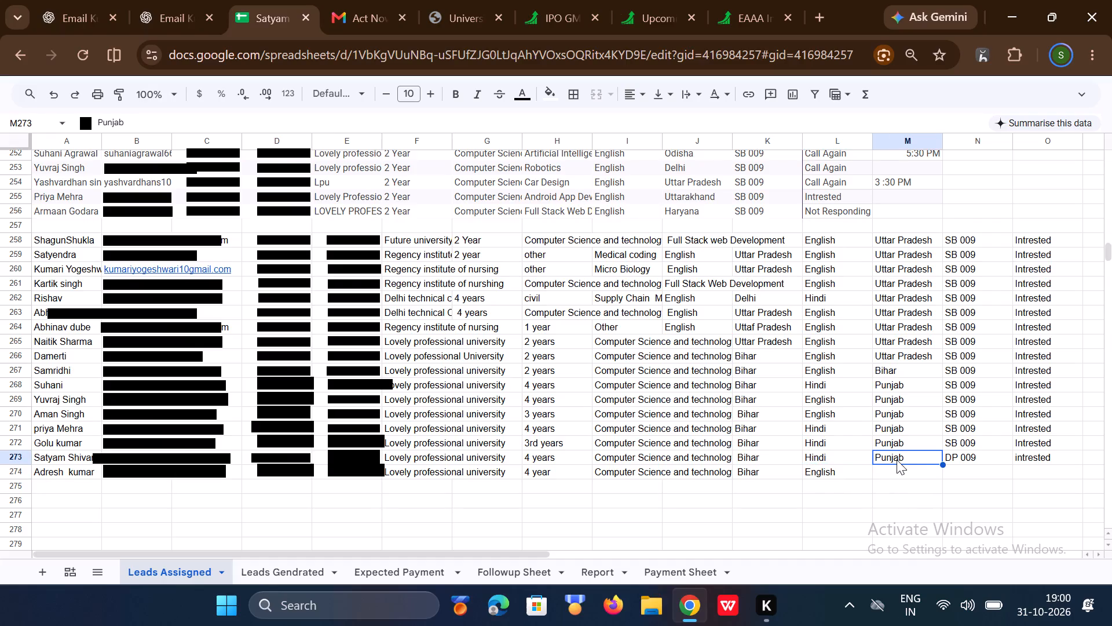
{"action": "double_click", "coordinate": [895, 464]}
{"action": "double_click", "coordinate": [895, 467]}
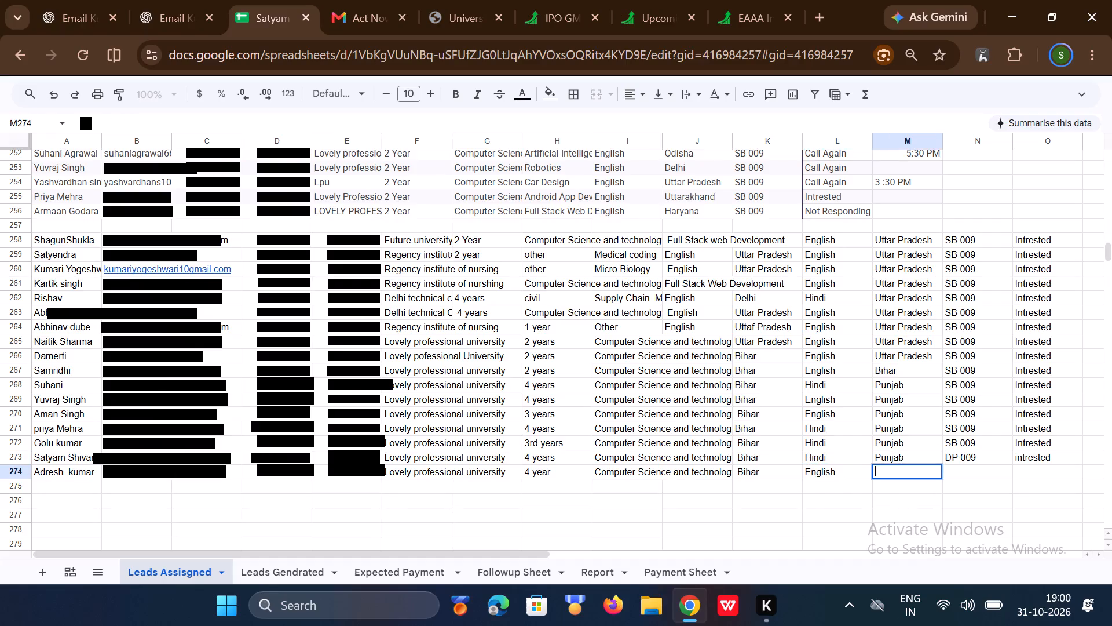
{"action": "key", "text": "shift+p"}
{"action": "type", "text": "unjab"}
Enter the code "SS 009" for the new lead in cell N274.
{"action": "double_click", "coordinate": [960, 478]}
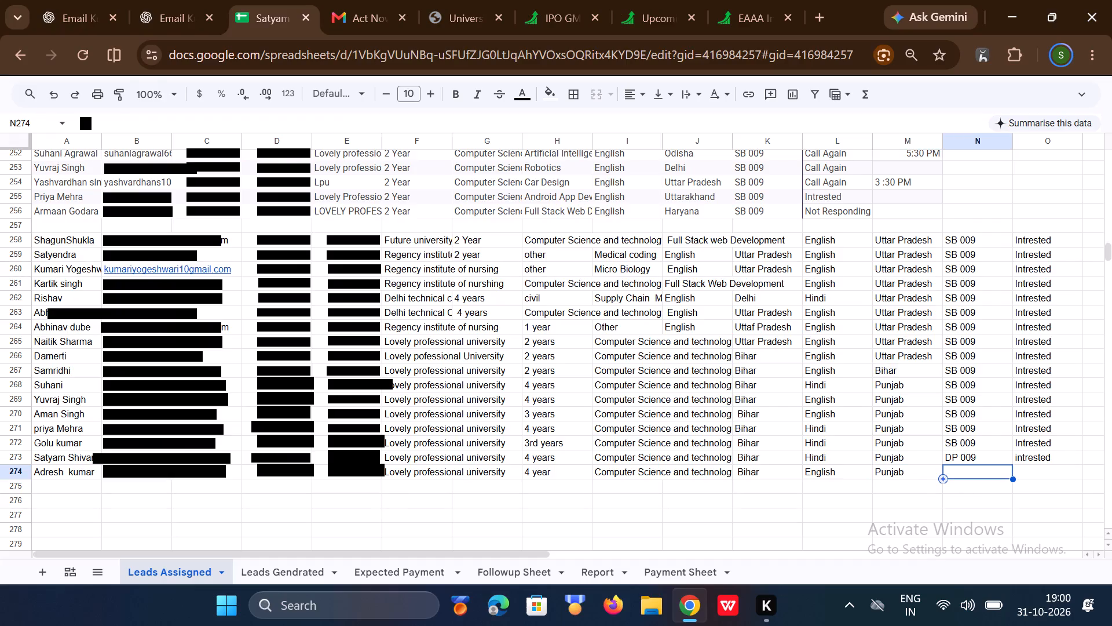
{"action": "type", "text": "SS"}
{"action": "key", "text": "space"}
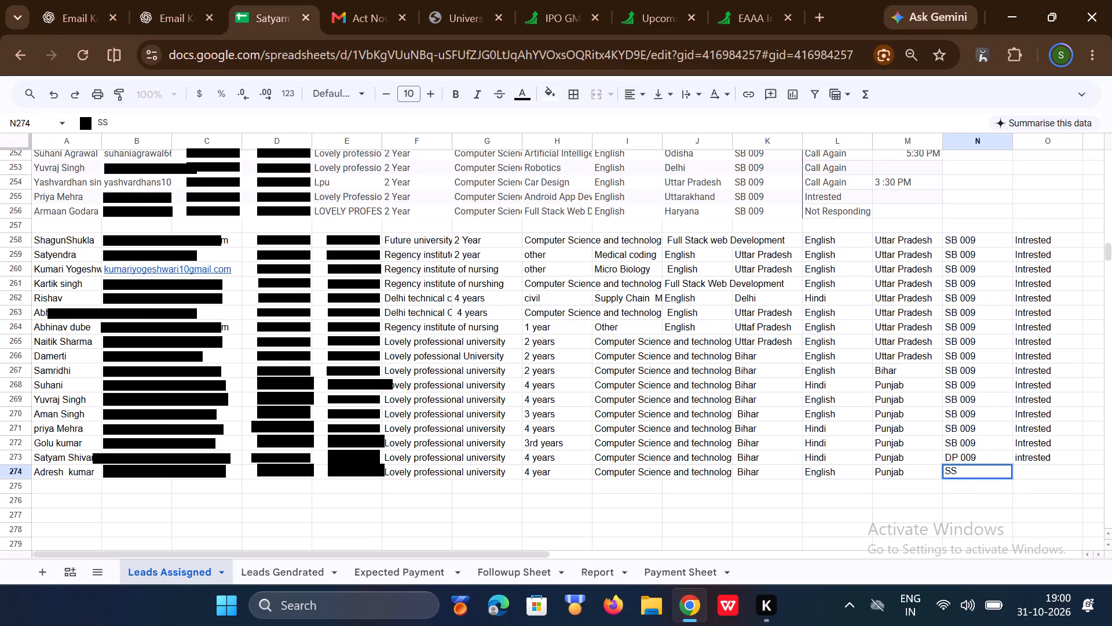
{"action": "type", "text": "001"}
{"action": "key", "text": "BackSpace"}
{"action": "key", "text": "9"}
Enter "Intrested" as the new lead's status in cell O274.
{"action": "double_click", "coordinate": [1021, 475]}
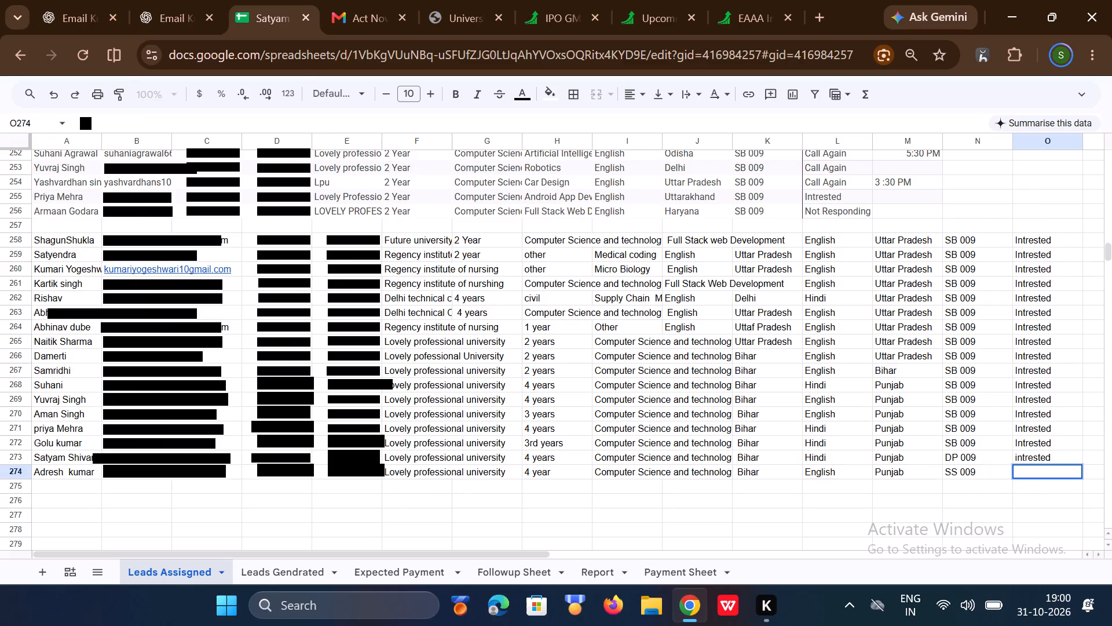
{"action": "key", "text": "shift+i"}
{"action": "type", "text": "ntrested"}
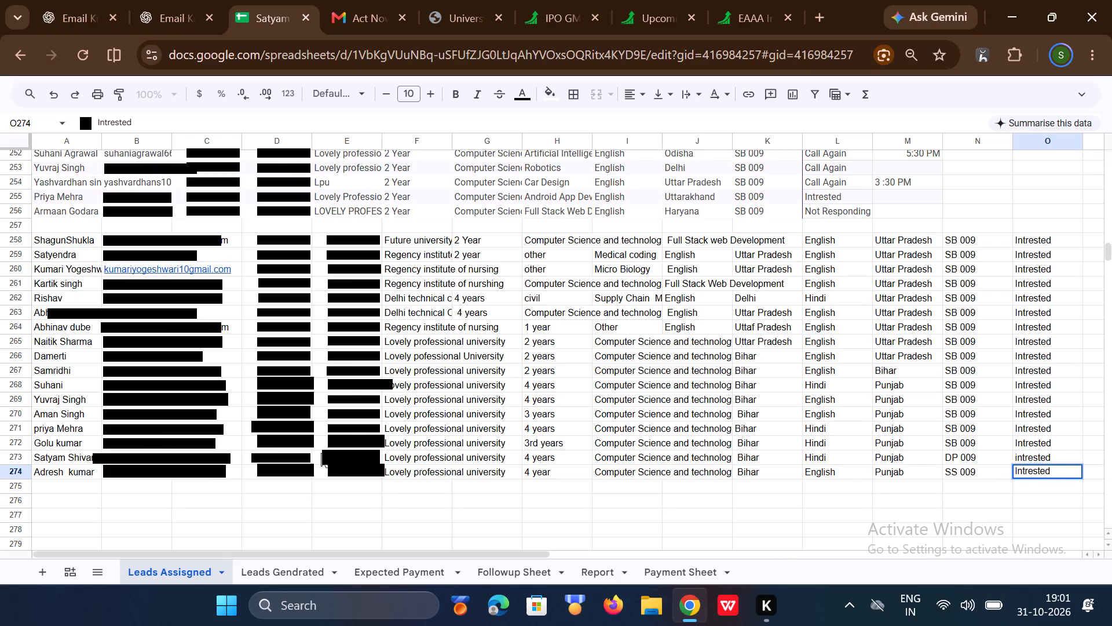
Open cell A275, directly below the row 274 lead's name, for editing.
{"action": "left_click", "coordinate": [56, 485]}
{"action": "left_click", "coordinate": [56, 485]}
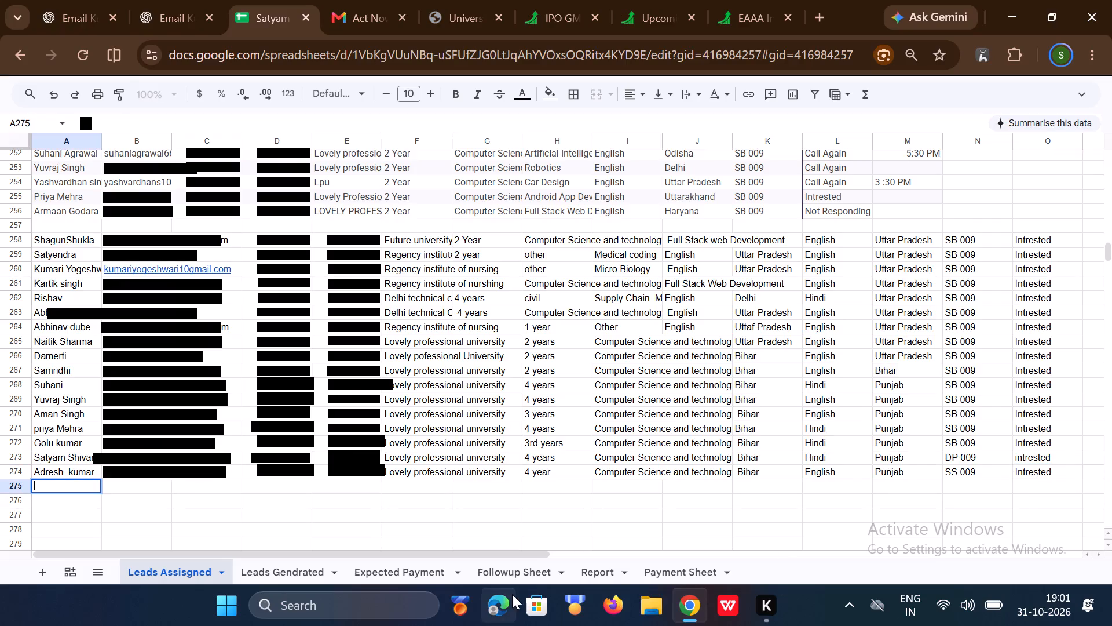
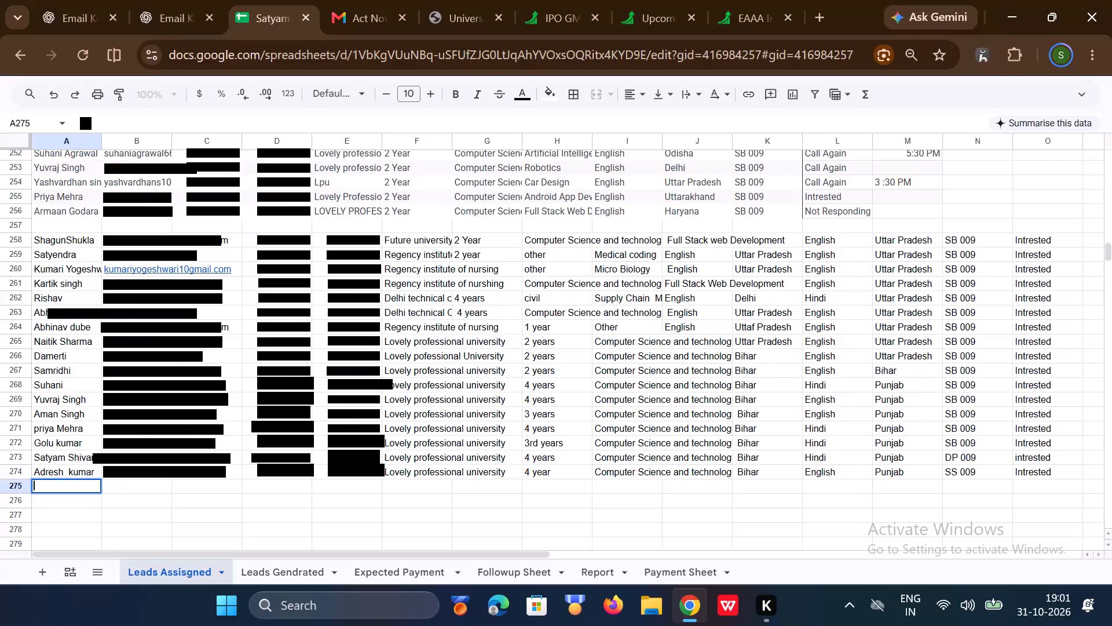
Enter the next lead's full name in cell A275 of the Leads Assigned sheet.
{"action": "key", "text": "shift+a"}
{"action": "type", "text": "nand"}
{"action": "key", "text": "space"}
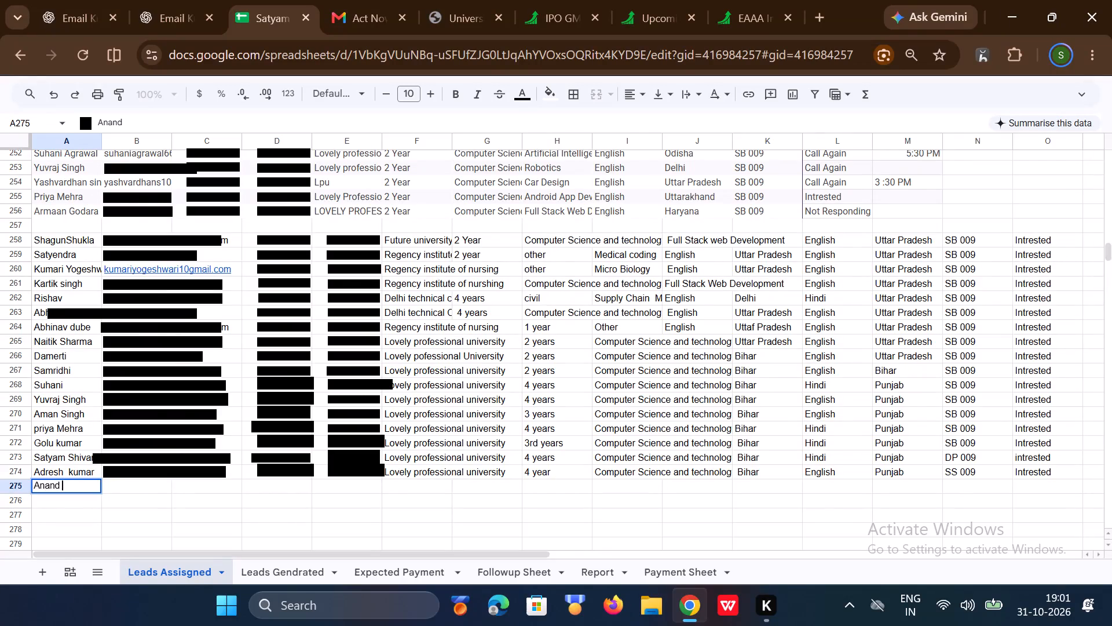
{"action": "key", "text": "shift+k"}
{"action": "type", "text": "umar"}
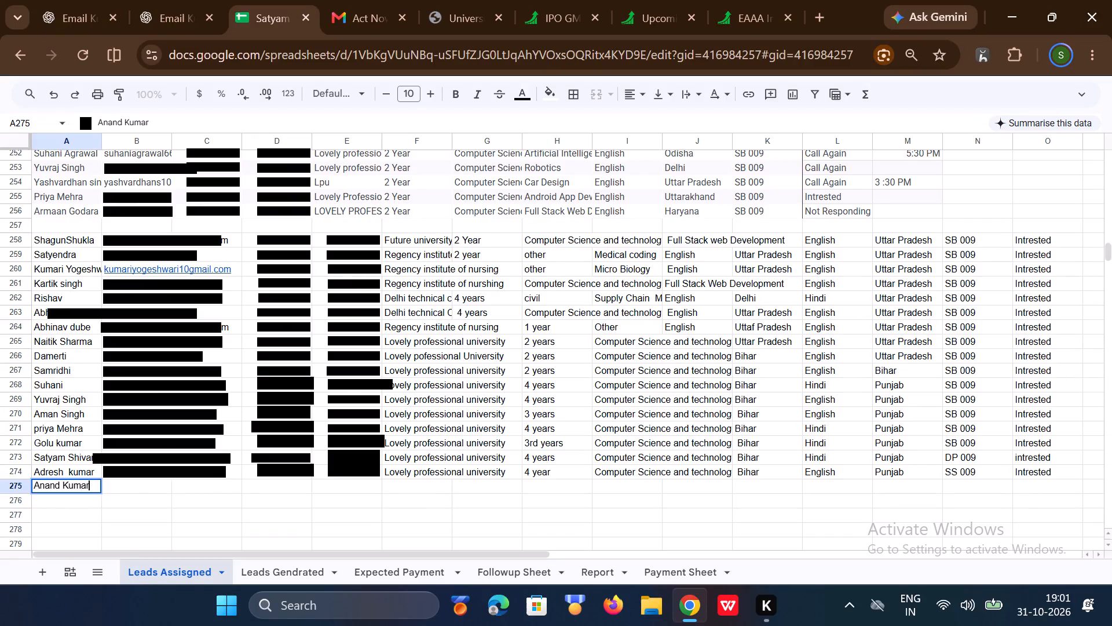
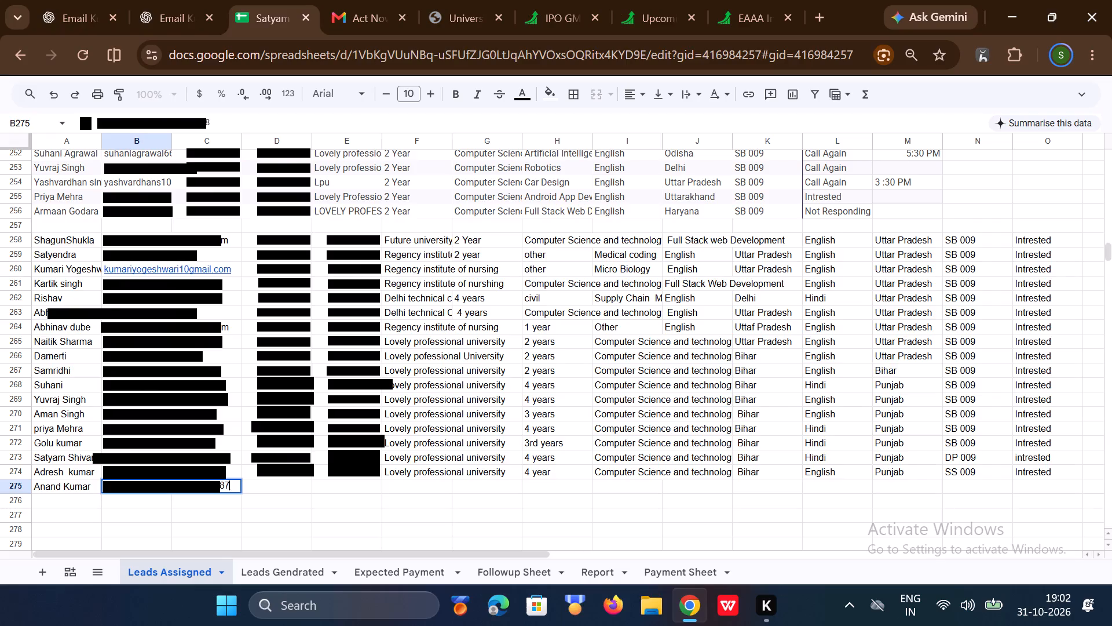
Finish the lead's e-mail entry in cell B275, leaving only the address without the phone digits typed after it.
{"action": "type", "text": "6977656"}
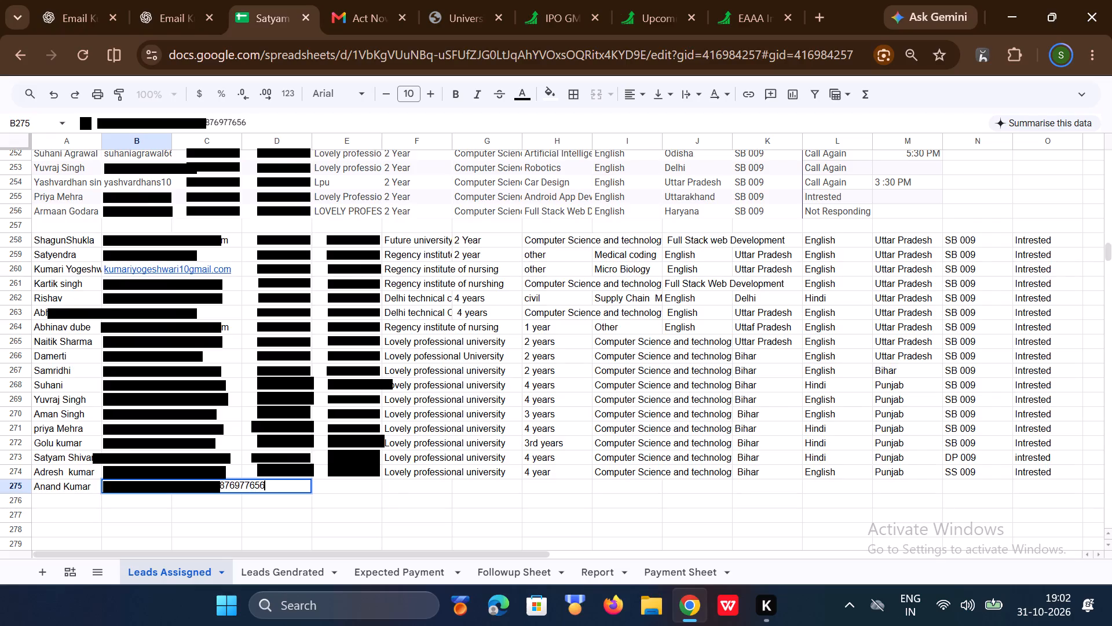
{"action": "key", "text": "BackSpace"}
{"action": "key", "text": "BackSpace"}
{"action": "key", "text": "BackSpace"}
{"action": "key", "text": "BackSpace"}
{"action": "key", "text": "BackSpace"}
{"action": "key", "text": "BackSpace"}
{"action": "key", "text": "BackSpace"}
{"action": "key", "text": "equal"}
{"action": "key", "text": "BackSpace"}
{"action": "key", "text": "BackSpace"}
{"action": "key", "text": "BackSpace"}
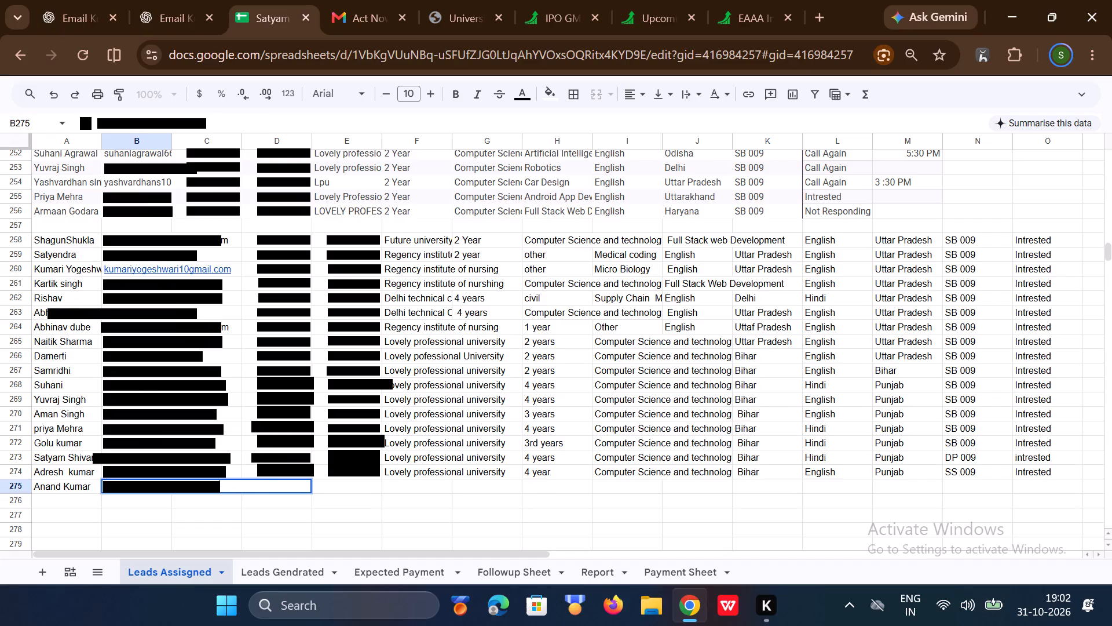
{"action": "left_click", "coordinate": [175, 529]}
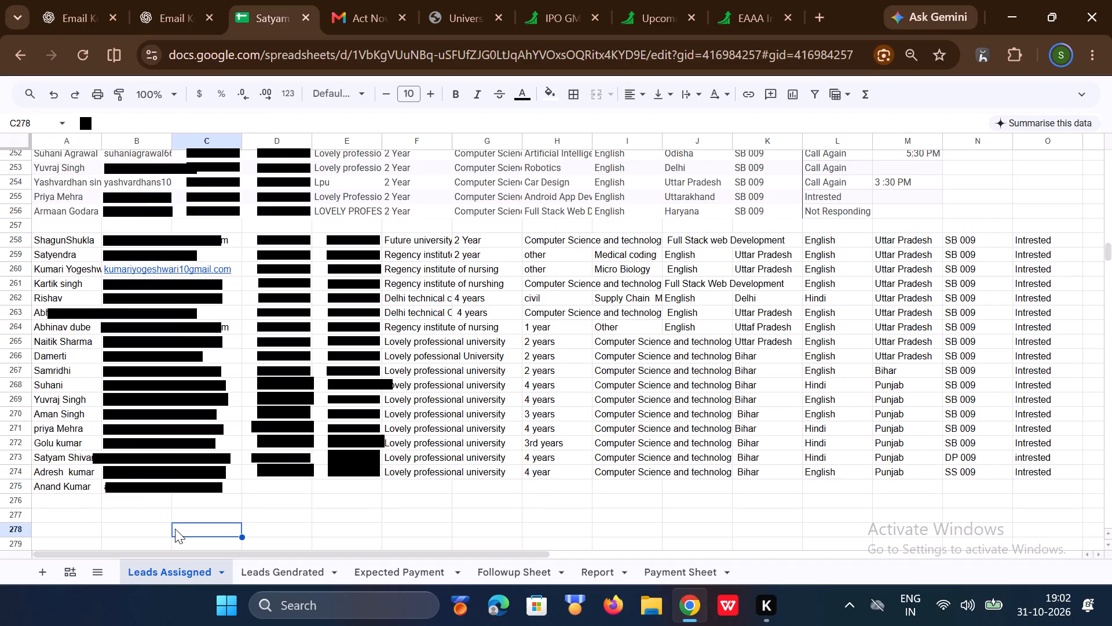
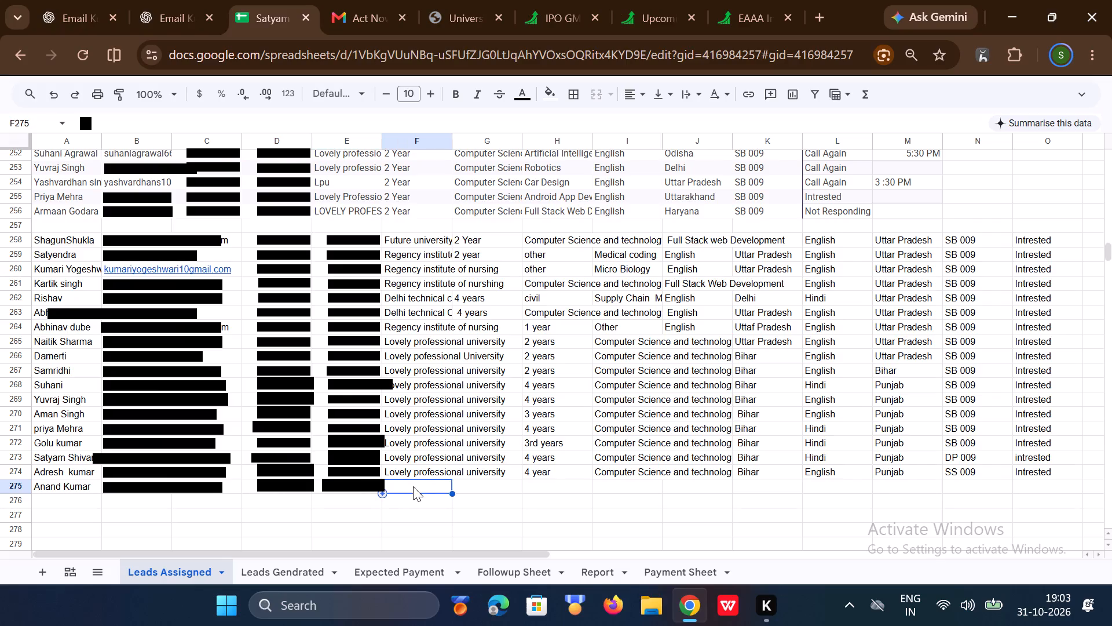
Enter "Lovely professional university" as the lead's university in cell F275.
{"action": "double_click", "coordinate": [413, 486]}
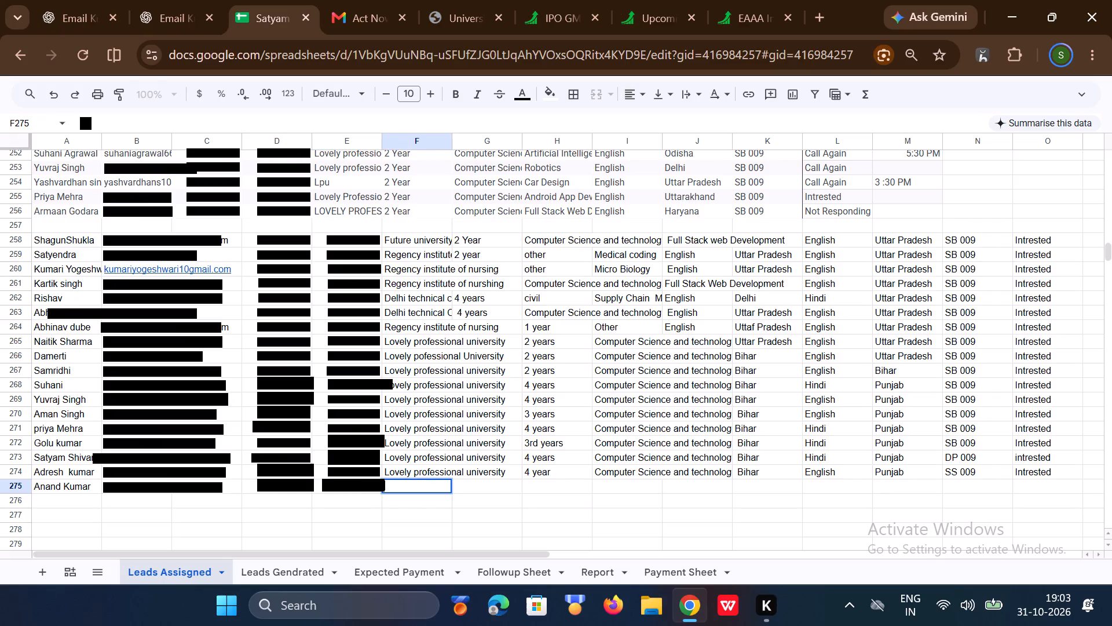
{"action": "key", "text": "shift+l"}
{"action": "type", "text": "over"}
{"action": "key", "text": "BackSpace"}
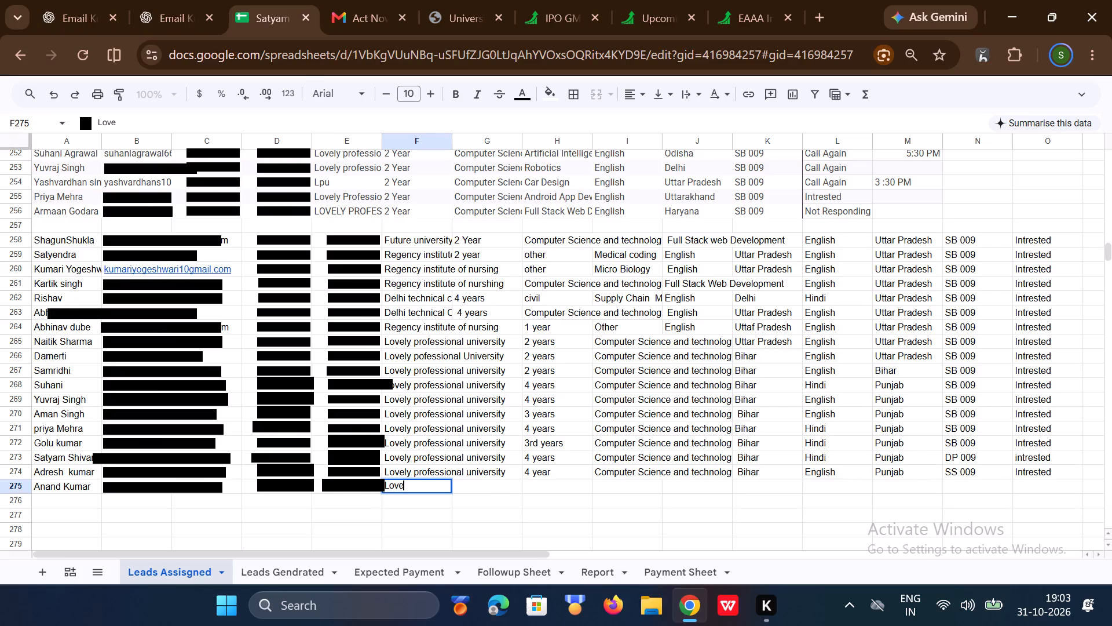
{"action": "type", "text": "ly"}
{"action": "key", "text": "space"}
{"action": "type", "text": "profe"}
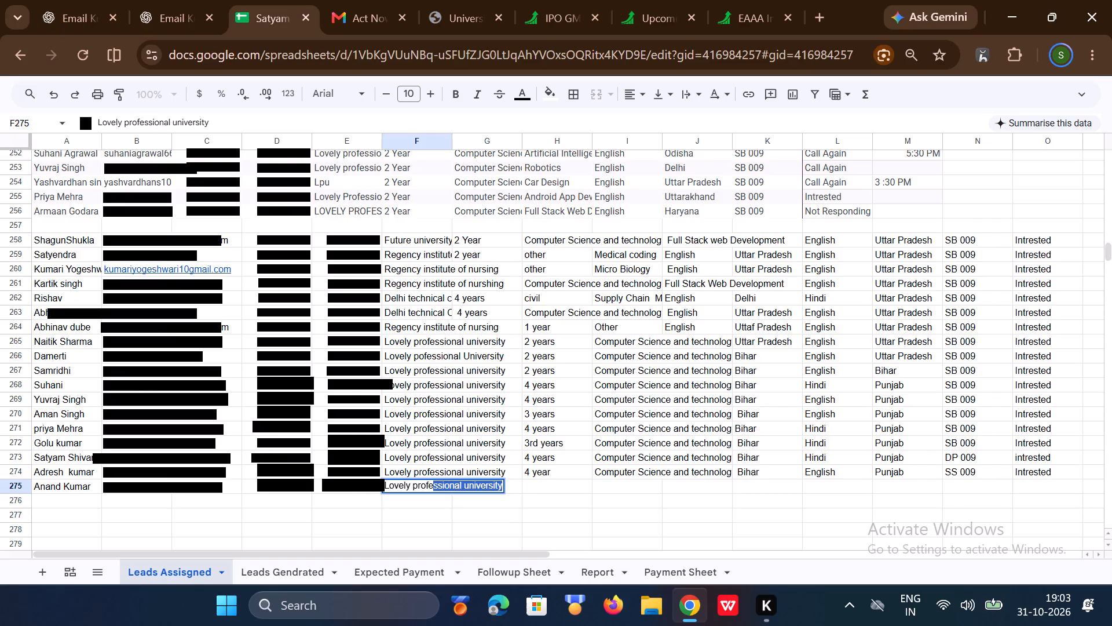
{"action": "type", "text": "ss"}
{"action": "type", "text": "iona"}
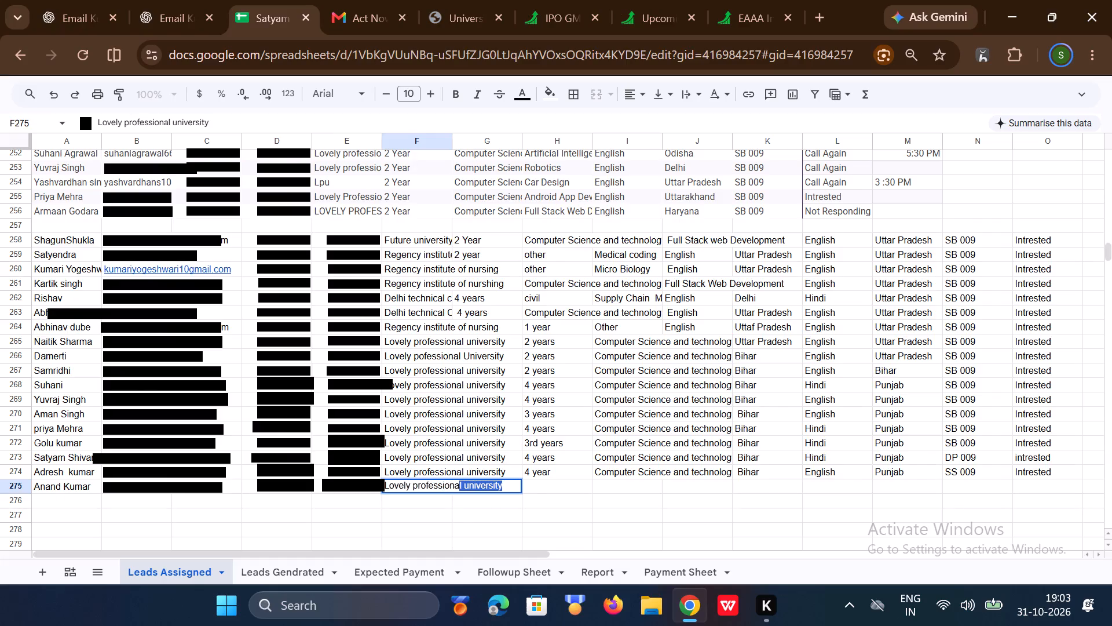
{"action": "type", "text": "l"}
{"action": "key", "text": "space"}
{"action": "key", "text": "u"}
{"action": "type", "text": "ni"}
{"action": "key", "text": "v"}
{"action": "type", "text": "er"}
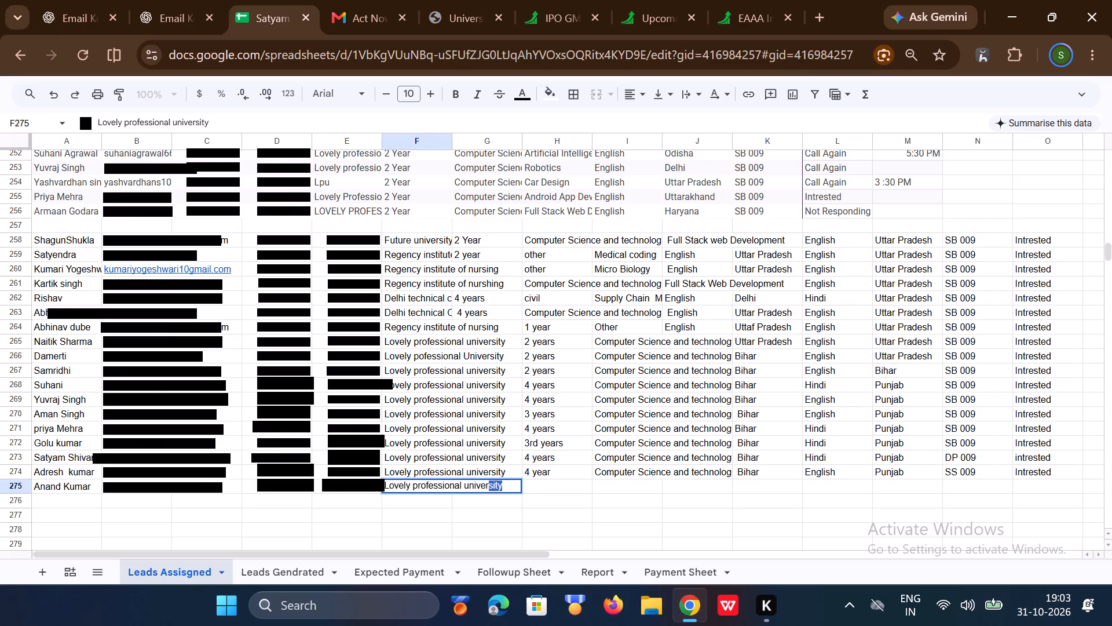
{"action": "type", "text": "sity"}
Enter "3 year" as the lead's year of study in cell H275.
{"action": "double_click", "coordinate": [543, 484]}
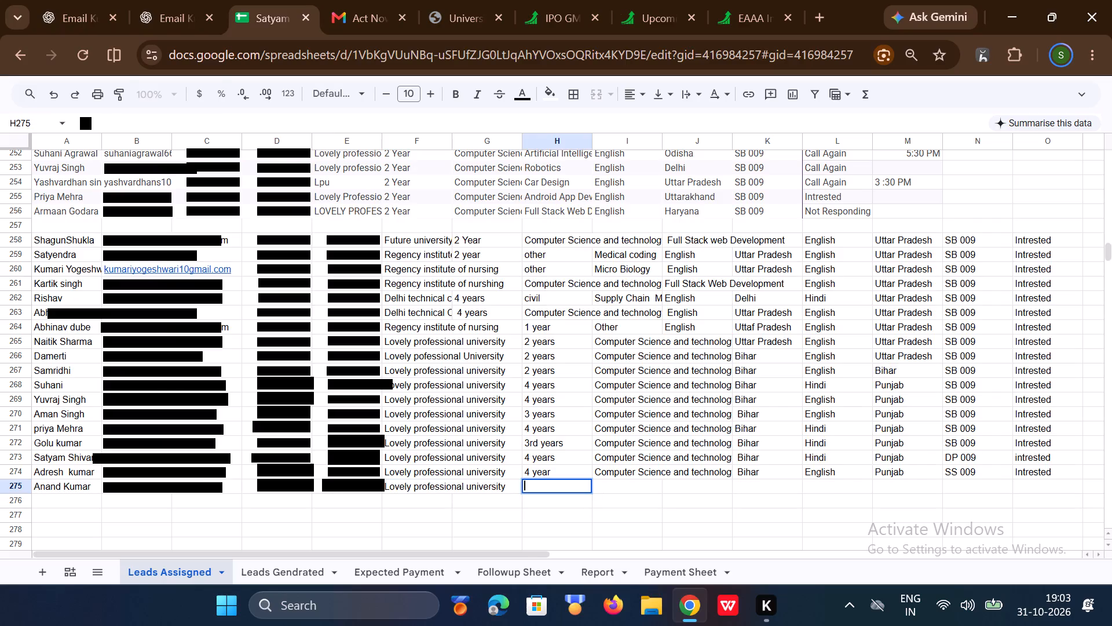
{"action": "key", "text": "3"}
{"action": "key", "text": "space"}
{"action": "type", "text": "year"}
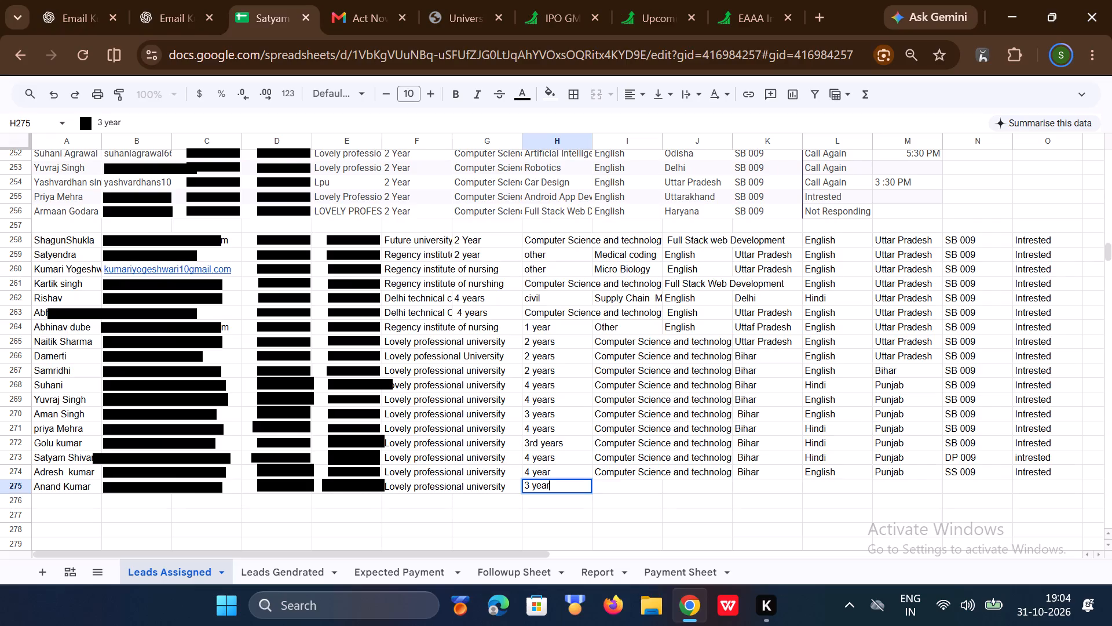
{"action": "key", "text": "space"}
Enter "Computer Science and technology" as the lead's field of study in cell I275.
{"action": "double_click", "coordinate": [632, 491]}
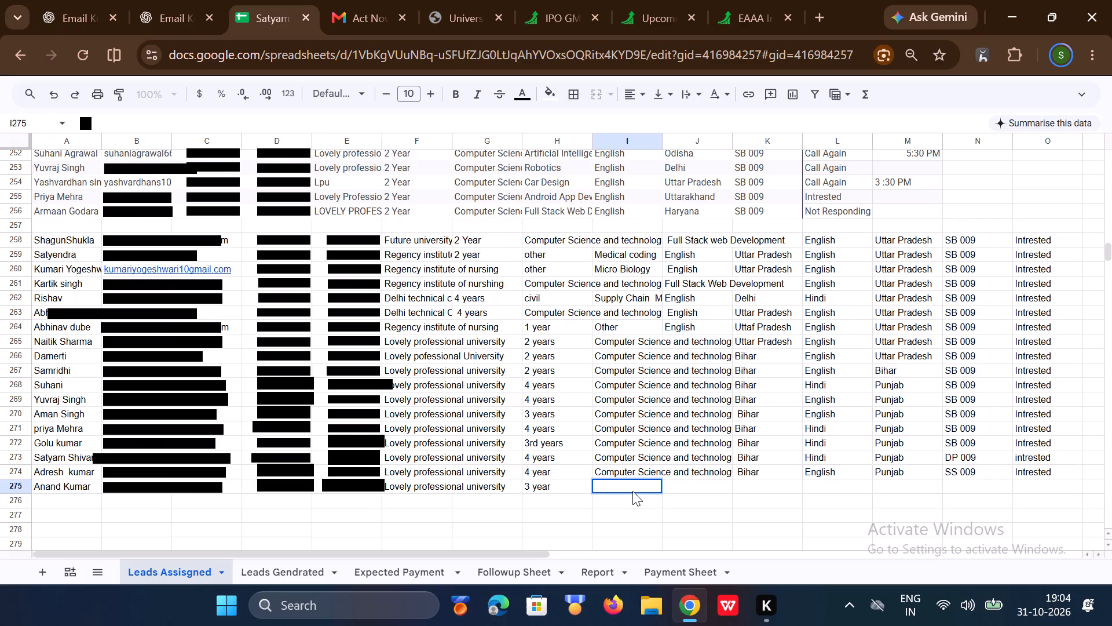
{"action": "key", "text": "shift+c"}
{"action": "type", "text": "omp"}
{"action": "type", "text": "uter"}
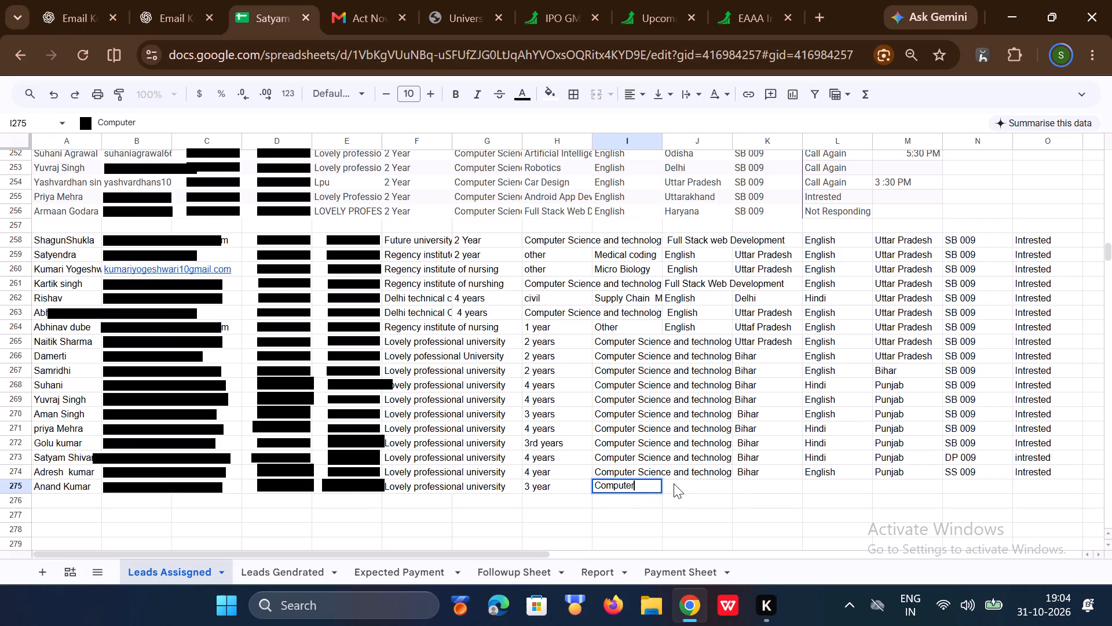
{"action": "key", "text": "space"}
{"action": "key", "text": "shift+s"}
{"action": "type", "text": "ci"}
{"action": "key", "text": "e"}
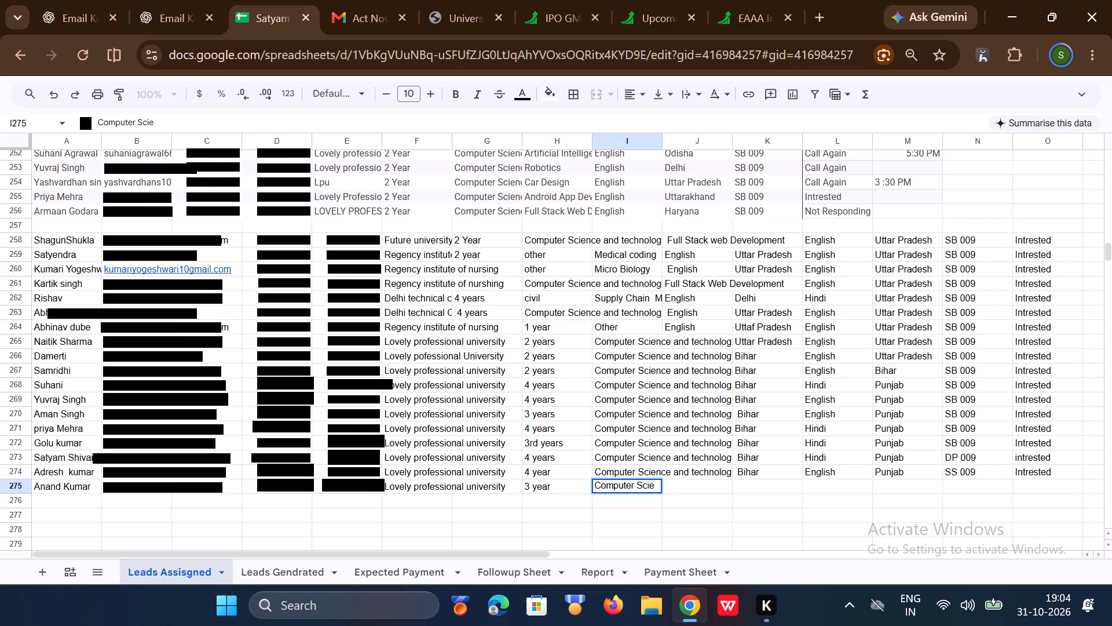
{"action": "type", "text": "nce"}
{"action": "key", "text": "space"}
{"action": "type", "text": "and v"}
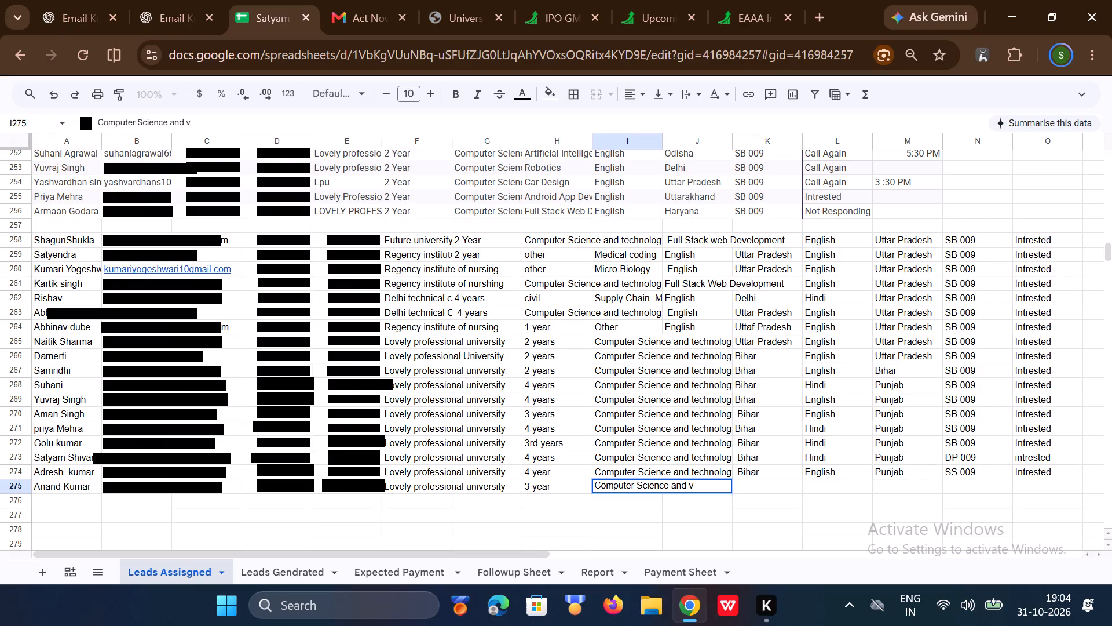
{"action": "key", "text": "BackSpace"}
{"action": "key", "text": "space"}
{"action": "type", "text": "t"}
{"action": "type", "text": "echnology"}
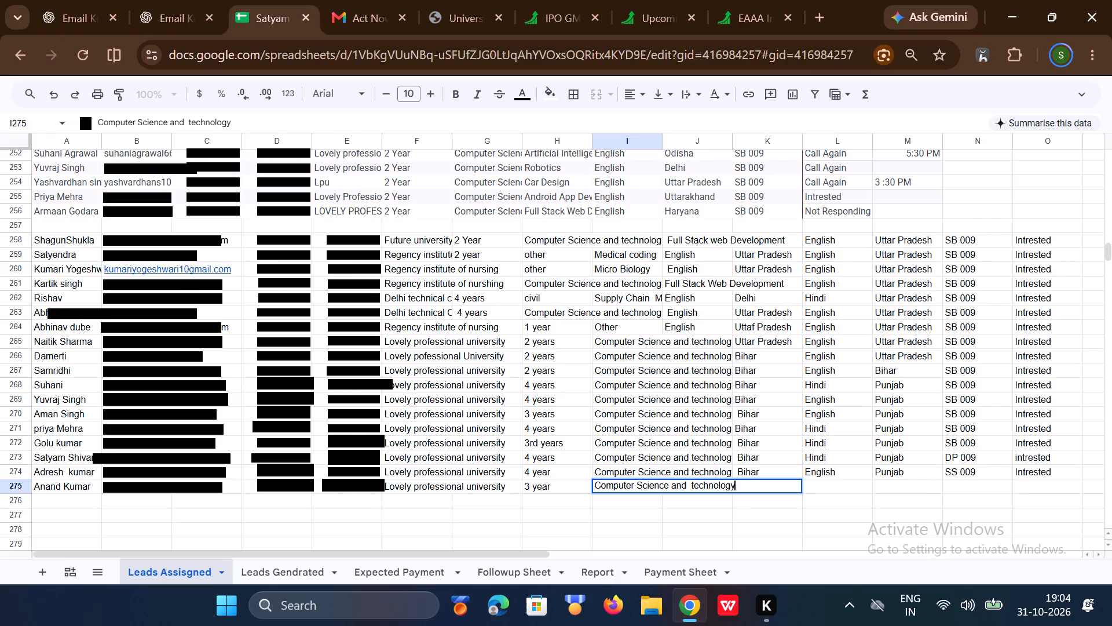
{"action": "left_click", "coordinate": [738, 525]}
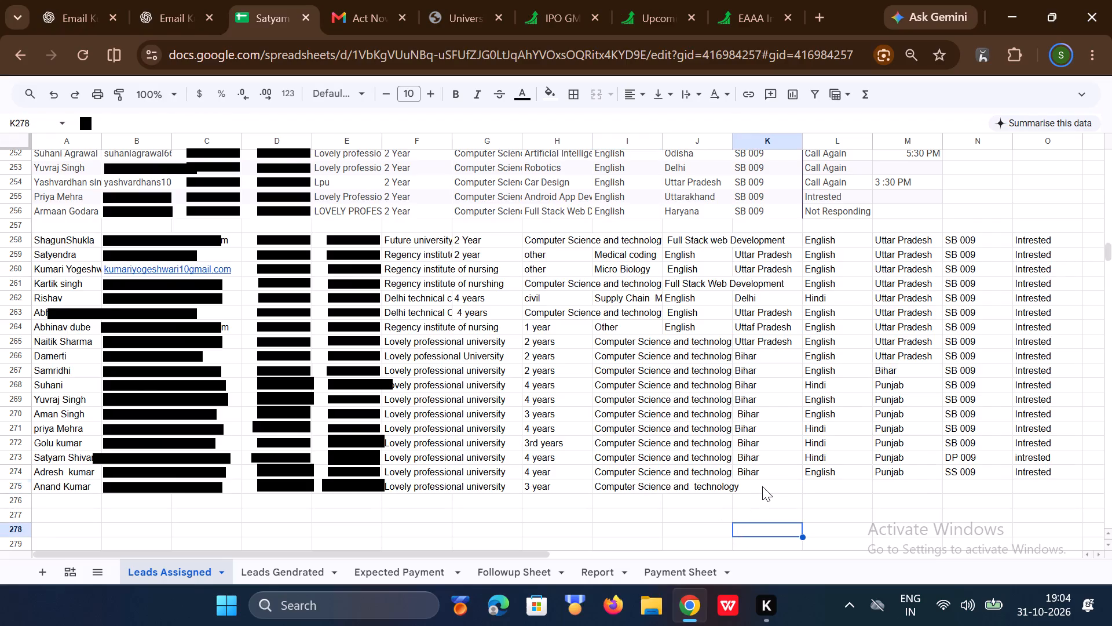
Fill in the lead's state as Bihar in cell K275 and language as Hindi in cell L275.
{"action": "double_click", "coordinate": [762, 486]}
{"action": "key", "text": "space"}
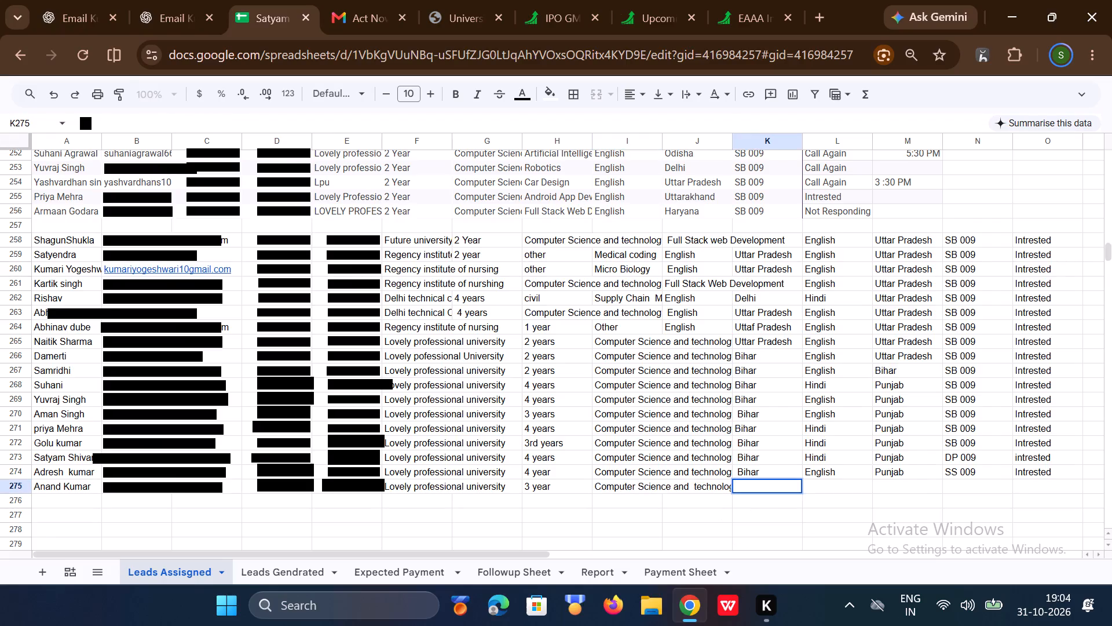
{"action": "key", "text": "shift+b"}
{"action": "key", "text": "i"}
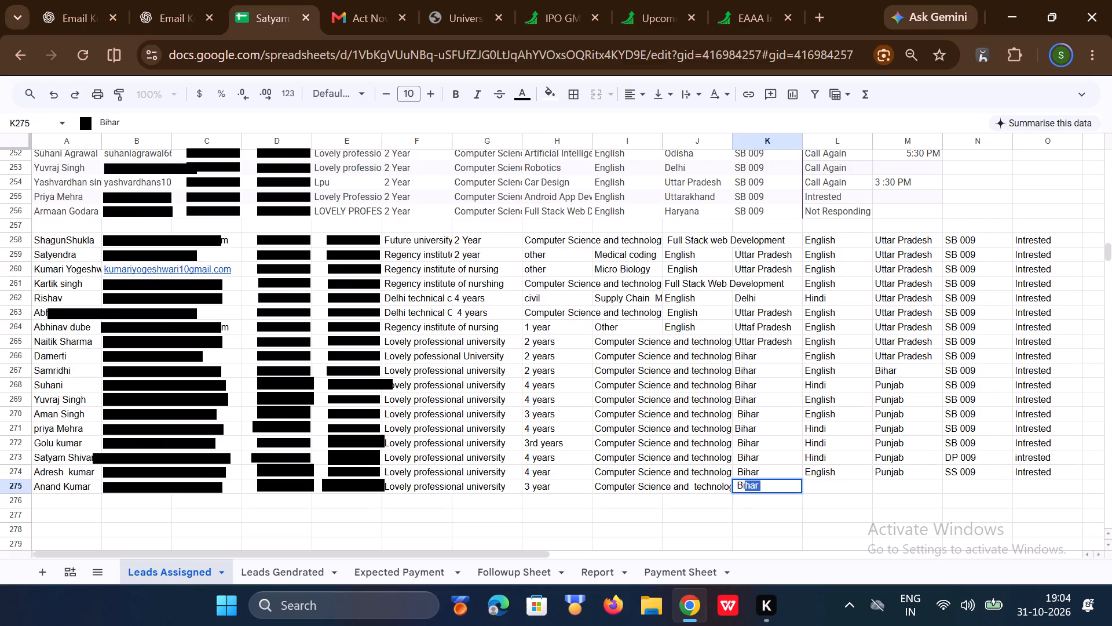
{"action": "type", "text": "har"}
{"action": "left_click", "coordinate": [832, 490]}
{"action": "triple_click", "coordinate": [832, 490]}
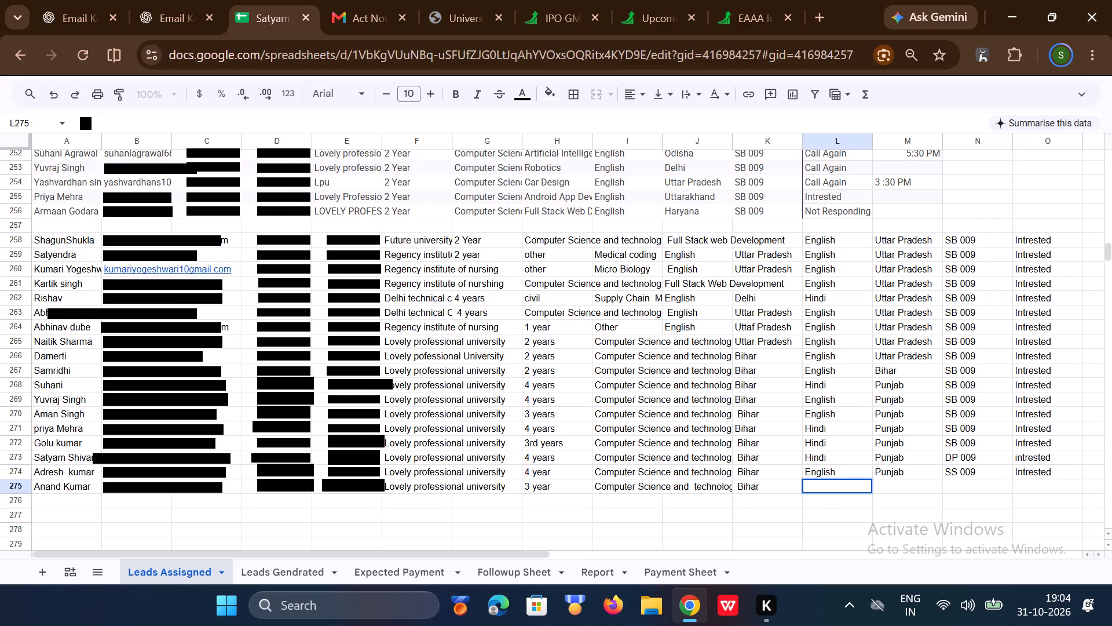
{"action": "type", "text": "Hi"}
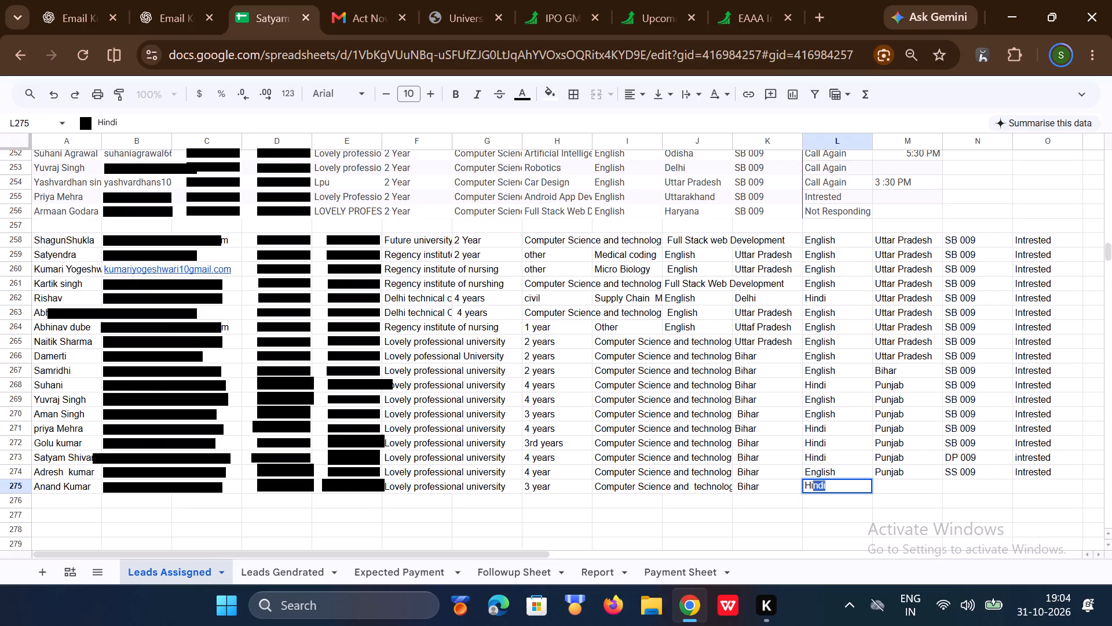
{"action": "type", "text": "ndi"}
Fill in Punjab in cell M275 and the code SS 010 in cell N275.
{"action": "double_click", "coordinate": [906, 485]}
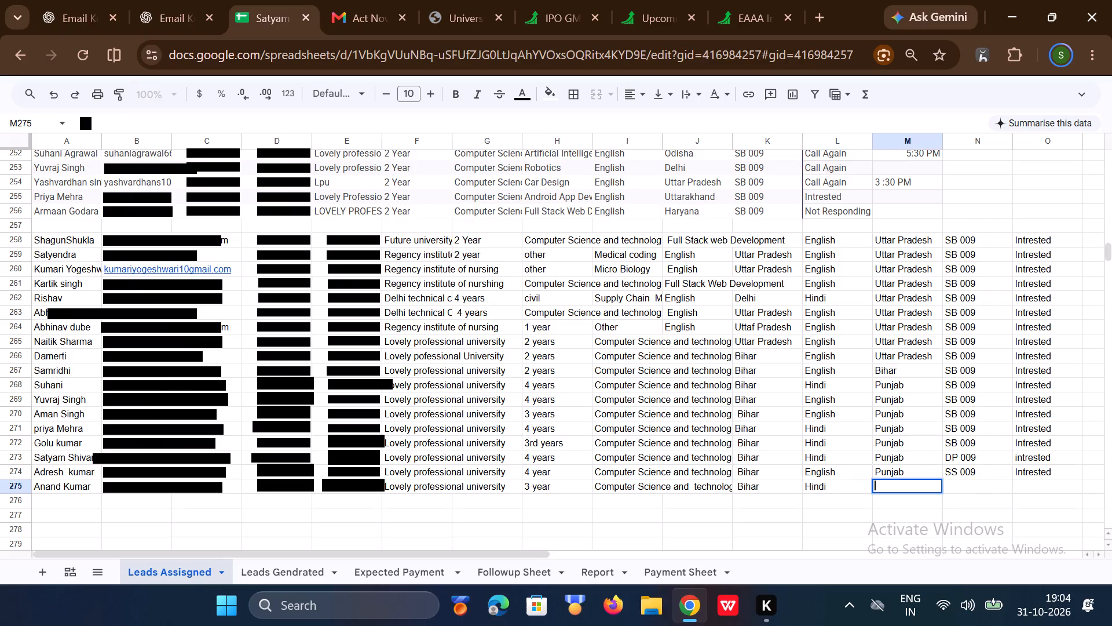
{"action": "key", "text": "shift+p"}
{"action": "type", "text": "unja"}
{"action": "key", "text": "b"}
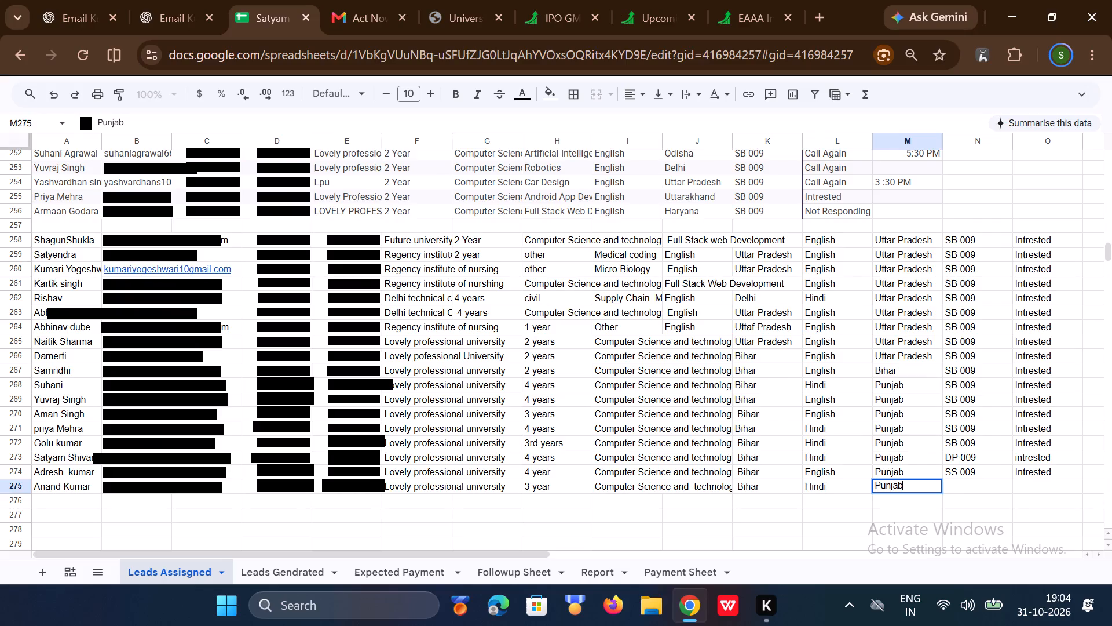
{"action": "double_click", "coordinate": [960, 490]}
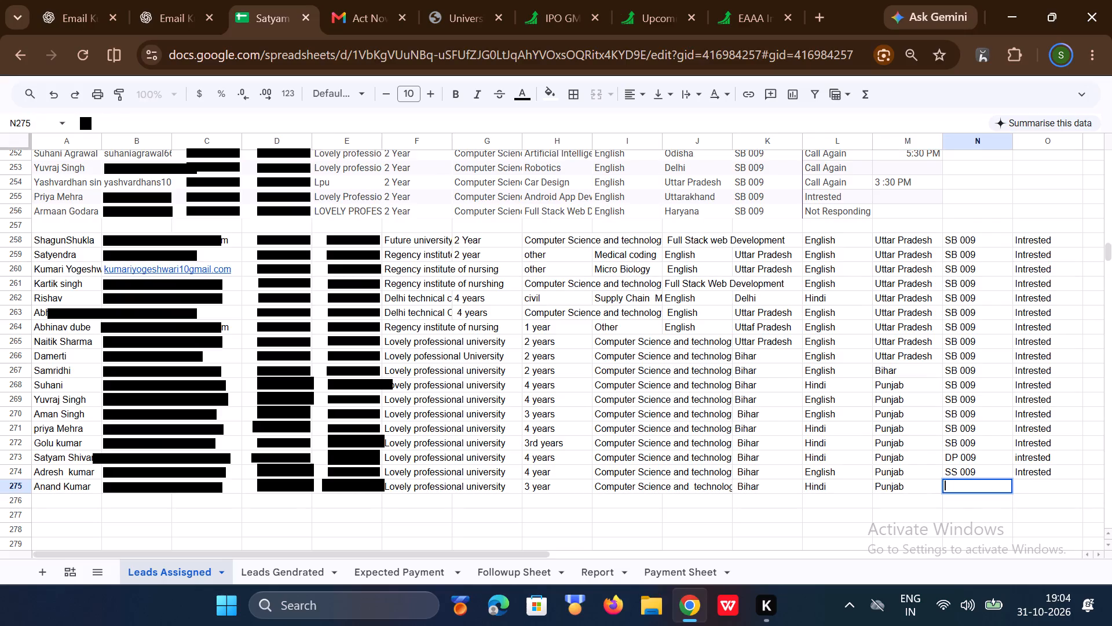
{"action": "type", "text": "SS"}
{"action": "key", "text": "space"}
{"action": "type", "text": "010"}
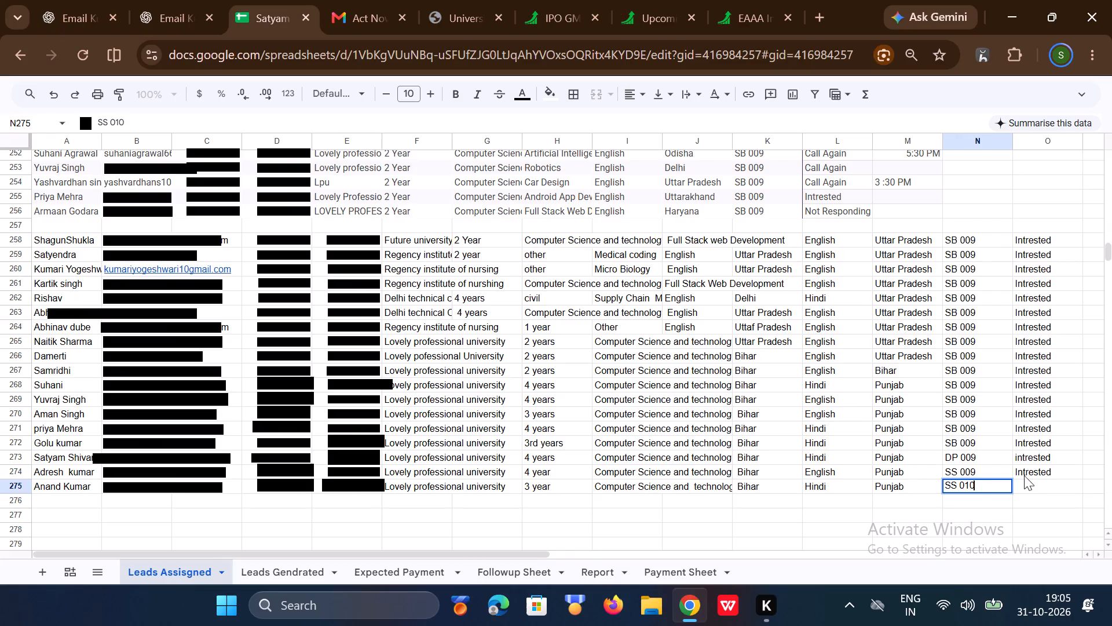
Enter the lead's status as "Intrested" in cell O275.
{"action": "double_click", "coordinate": [1025, 483]}
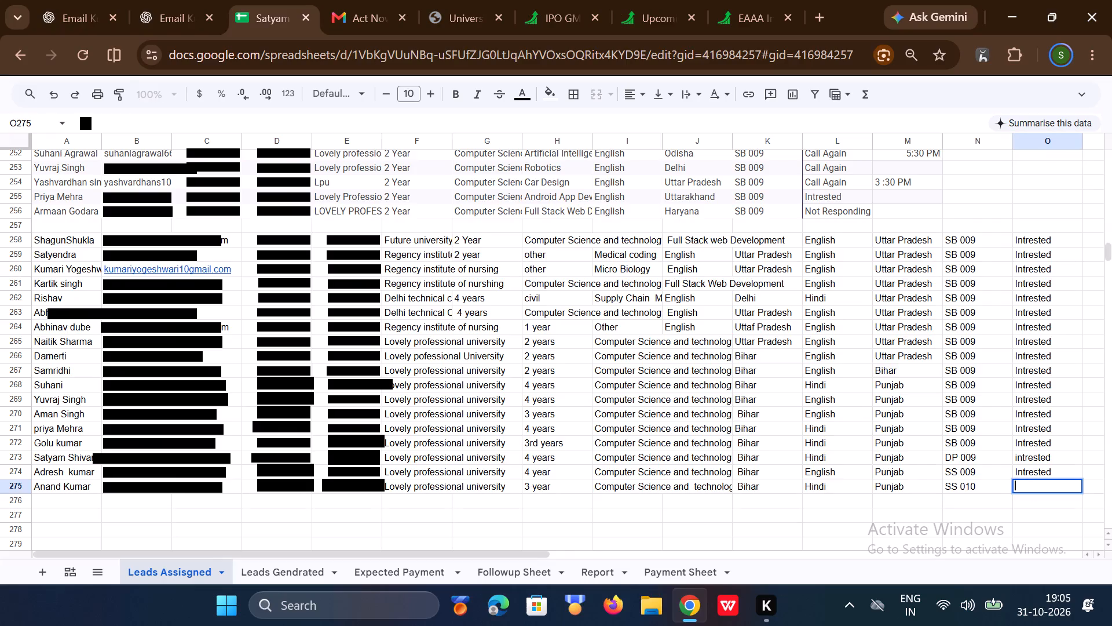
{"action": "key", "text": "shift+i"}
{"action": "type", "text": "ntrested"}
{"action": "left_click", "coordinate": [620, 532]}
Open cell A276 for entering the next lead's name.
{"action": "scroll", "coordinate": [620, 532], "scroll_direction": "right", "scroll_amount": 1}
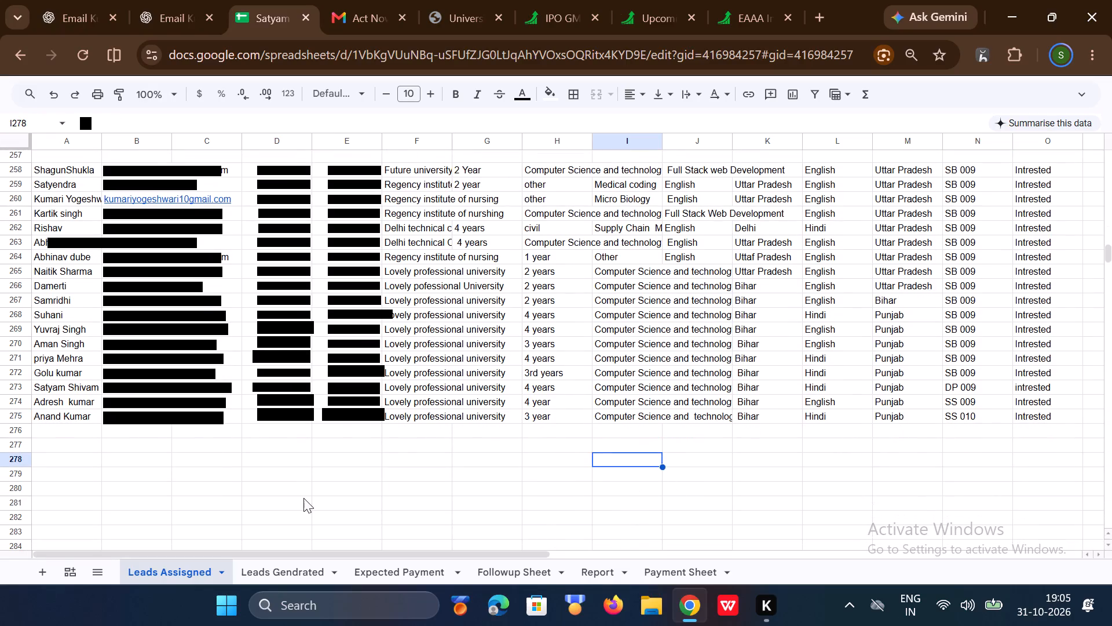
{"action": "double_click", "coordinate": [59, 433]}
{"action": "left_click", "coordinate": [59, 433]}
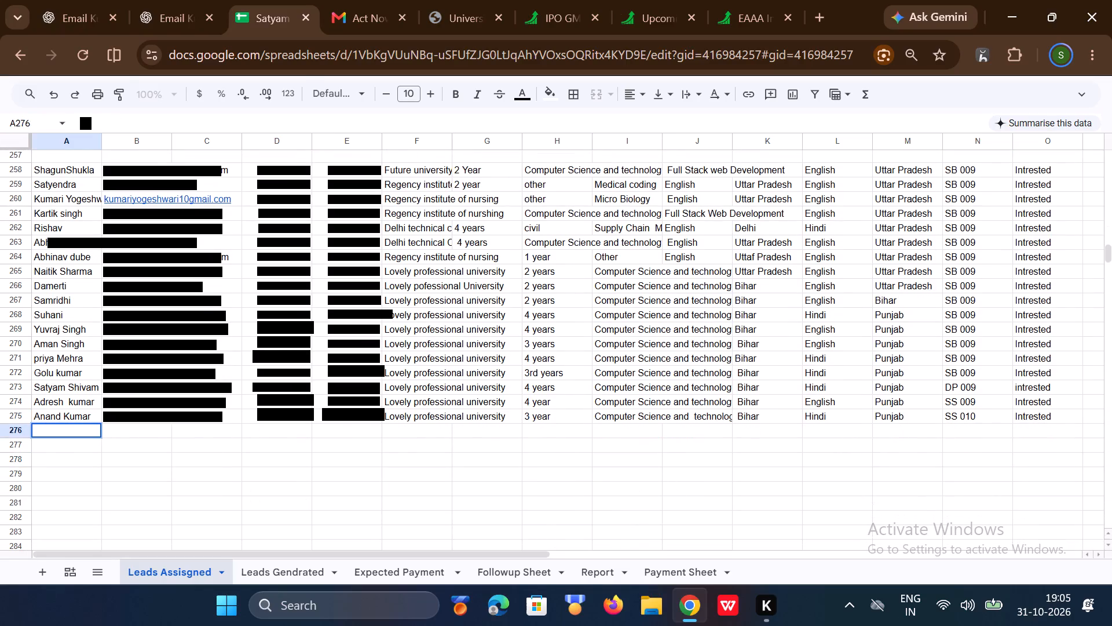
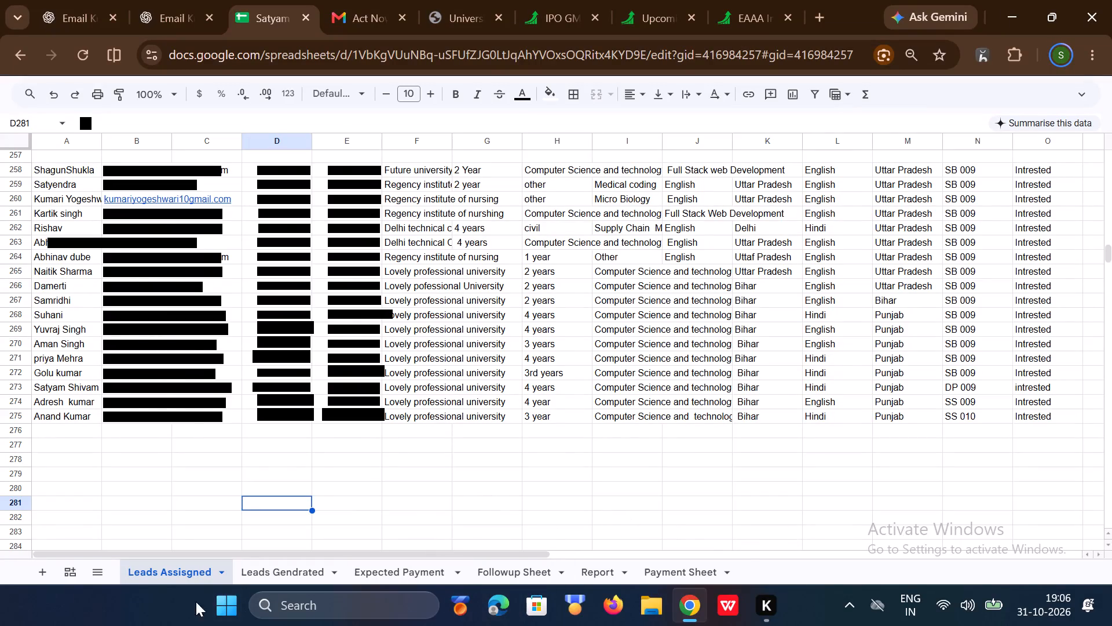
Open the Windows power options that offer lock, sleep, shut down and restart.
{"action": "left_click", "coordinate": [218, 610]}
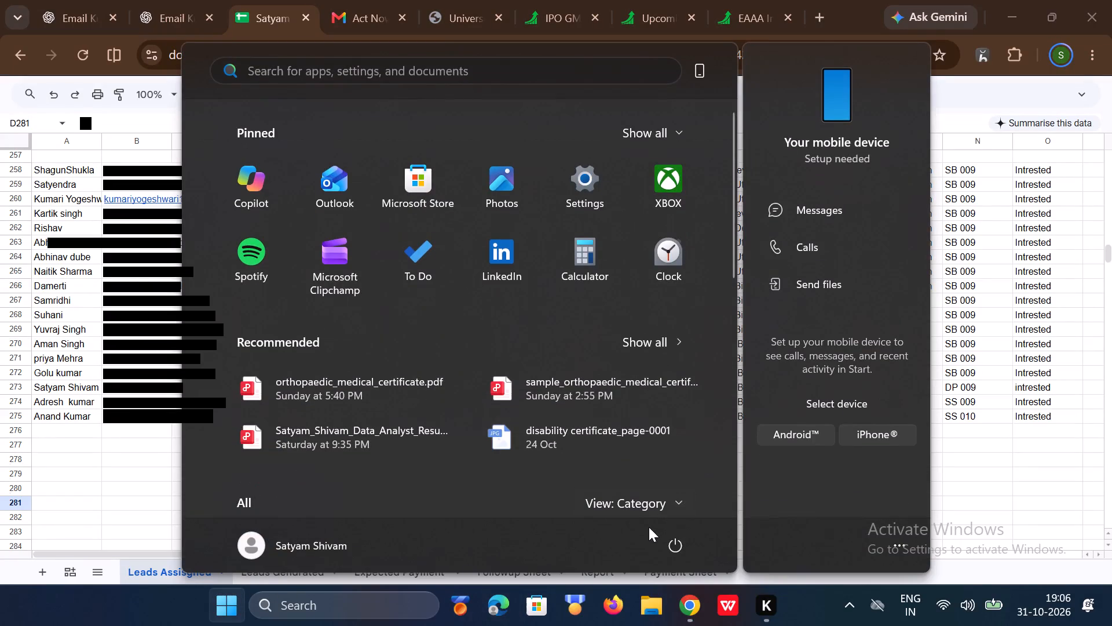
{"action": "left_click", "coordinate": [678, 552]}
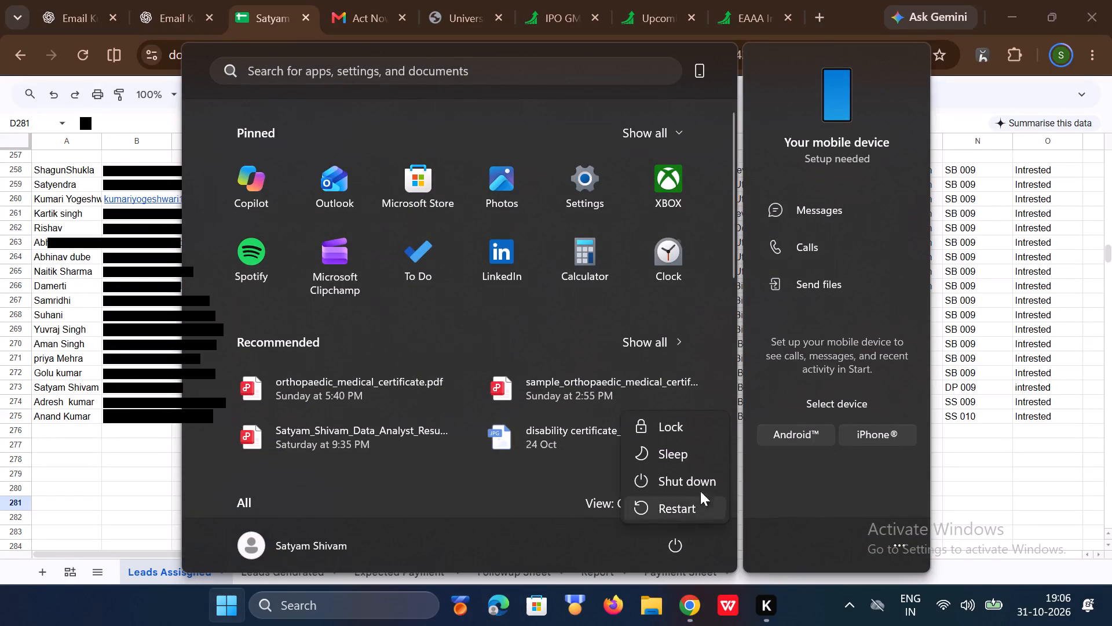